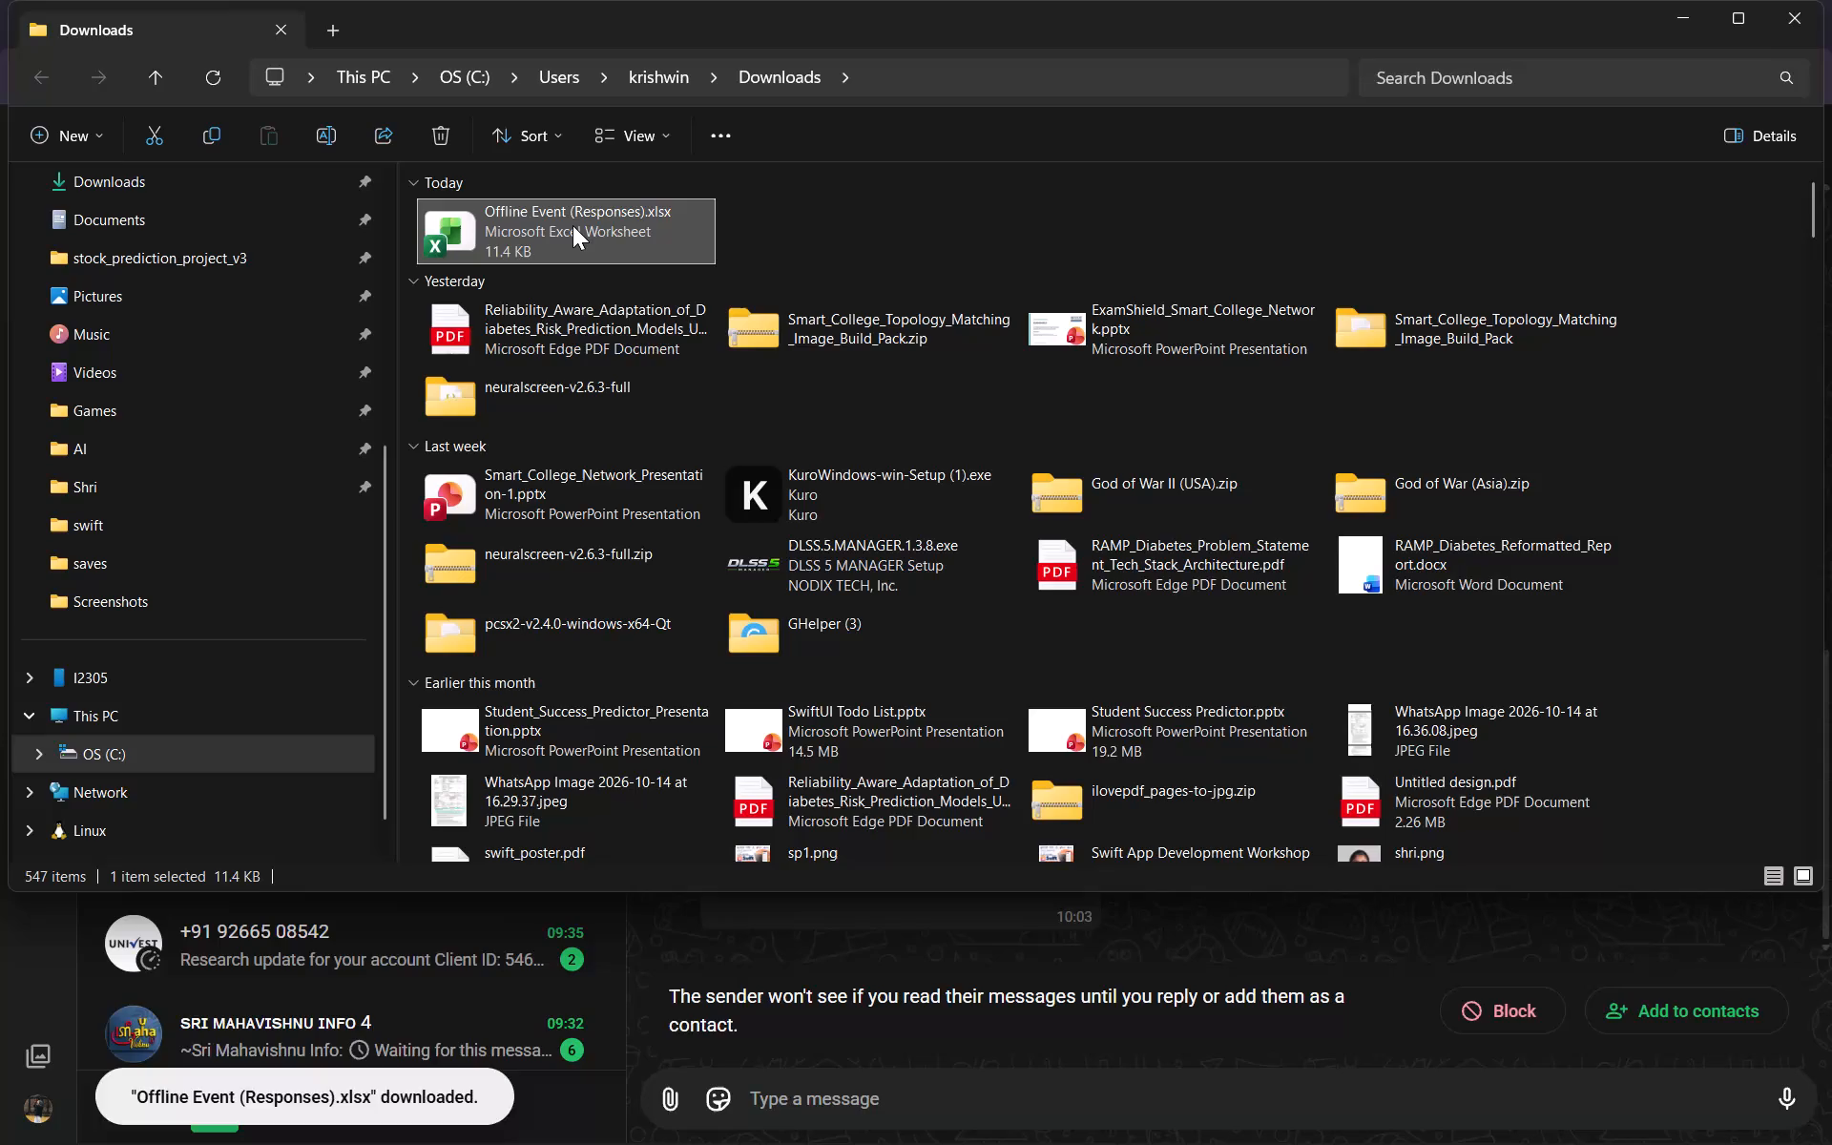
Open Offline Event (Responses).xlsx from Downloads, choosing Excel as the app that always opens .xlsx files.
{"action": "left_click", "coordinate": [572, 225]}
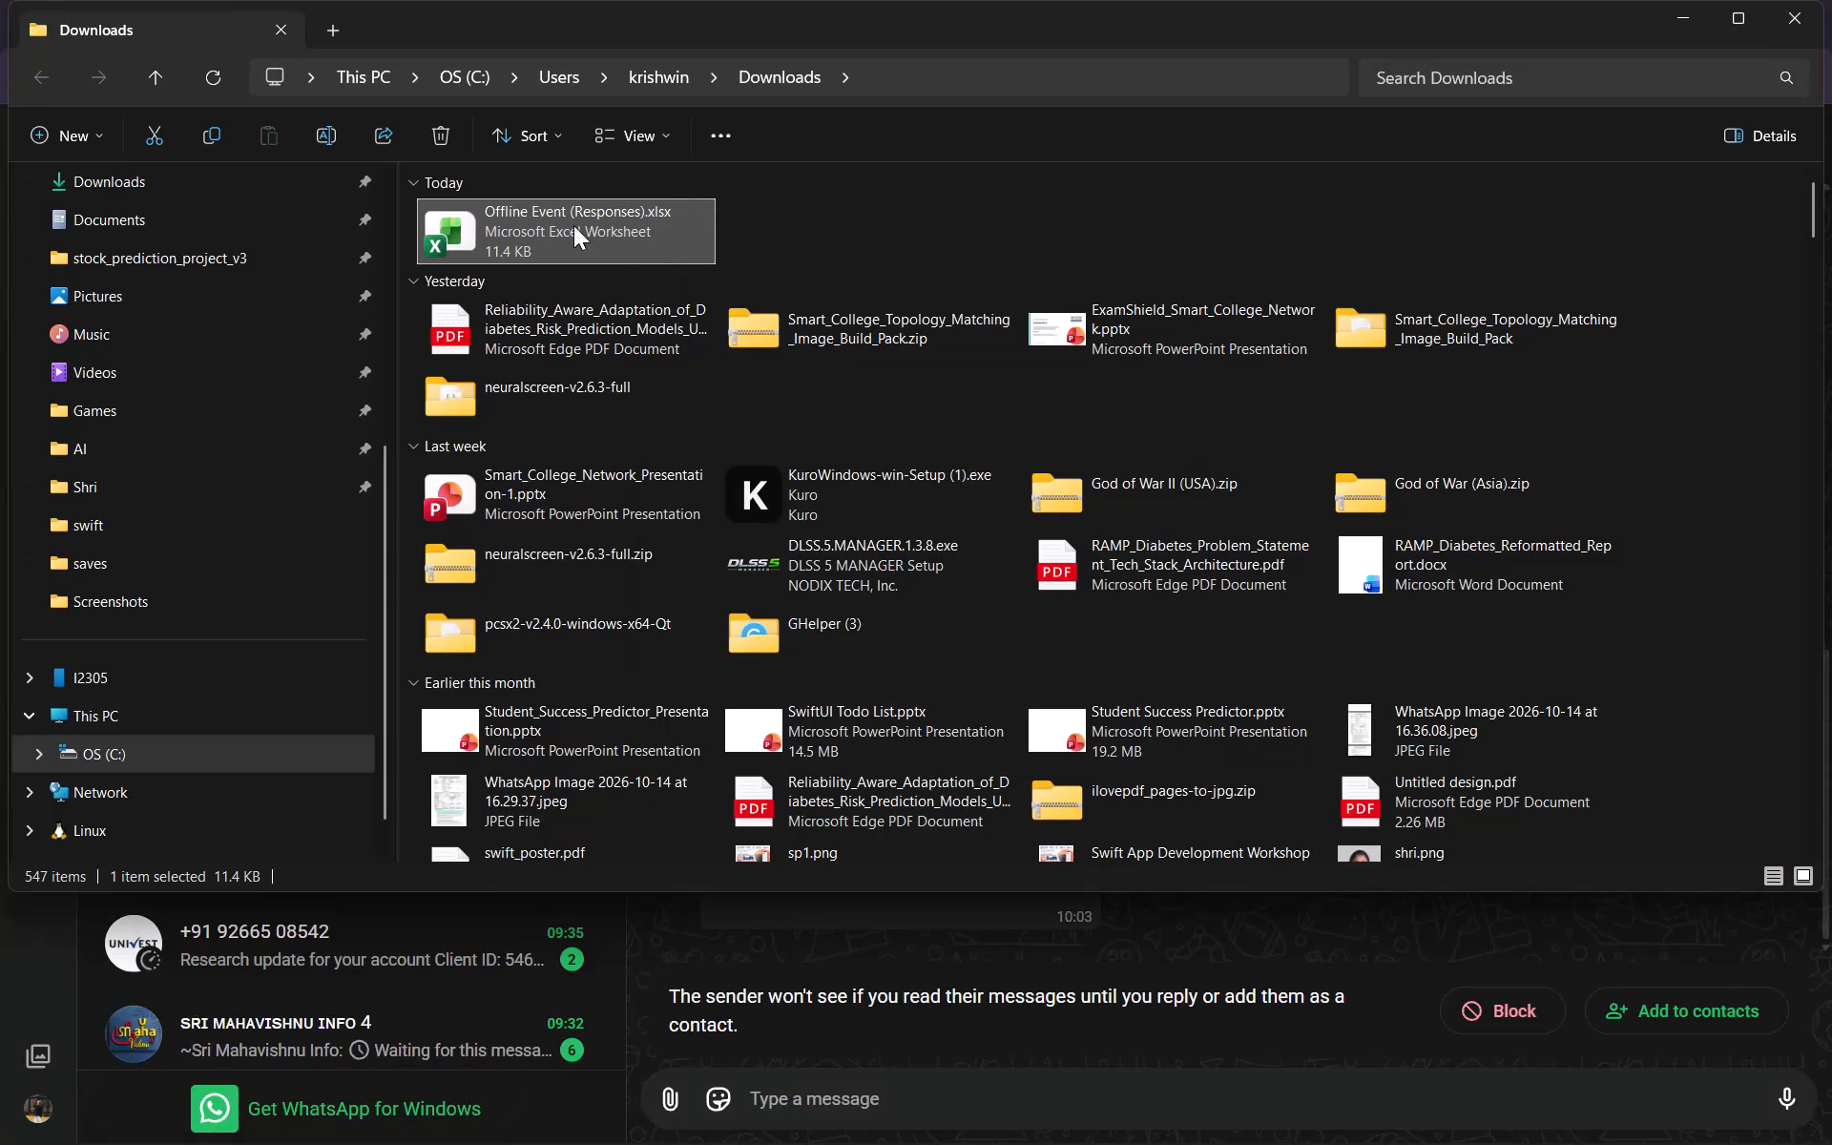
{"action": "double_click", "coordinate": [575, 225]}
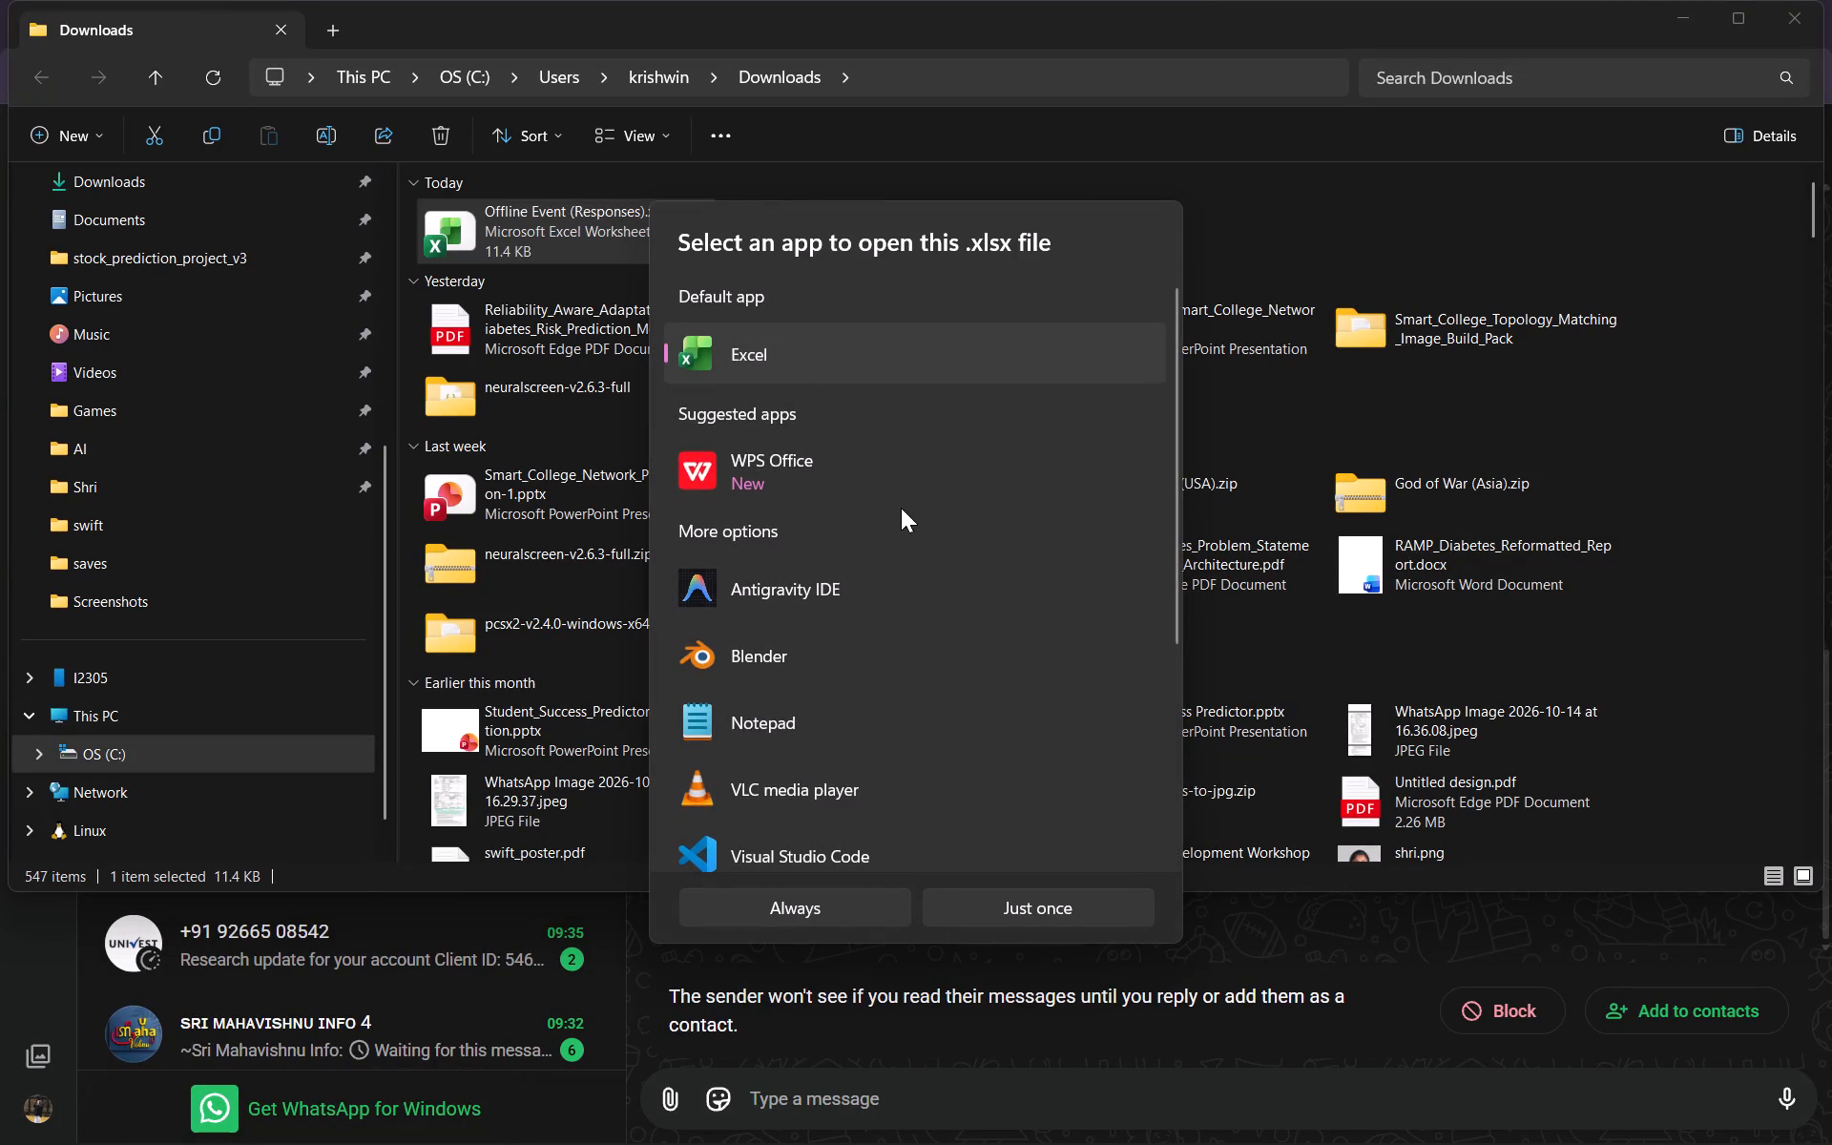
{"action": "left_click", "coordinate": [843, 912]}
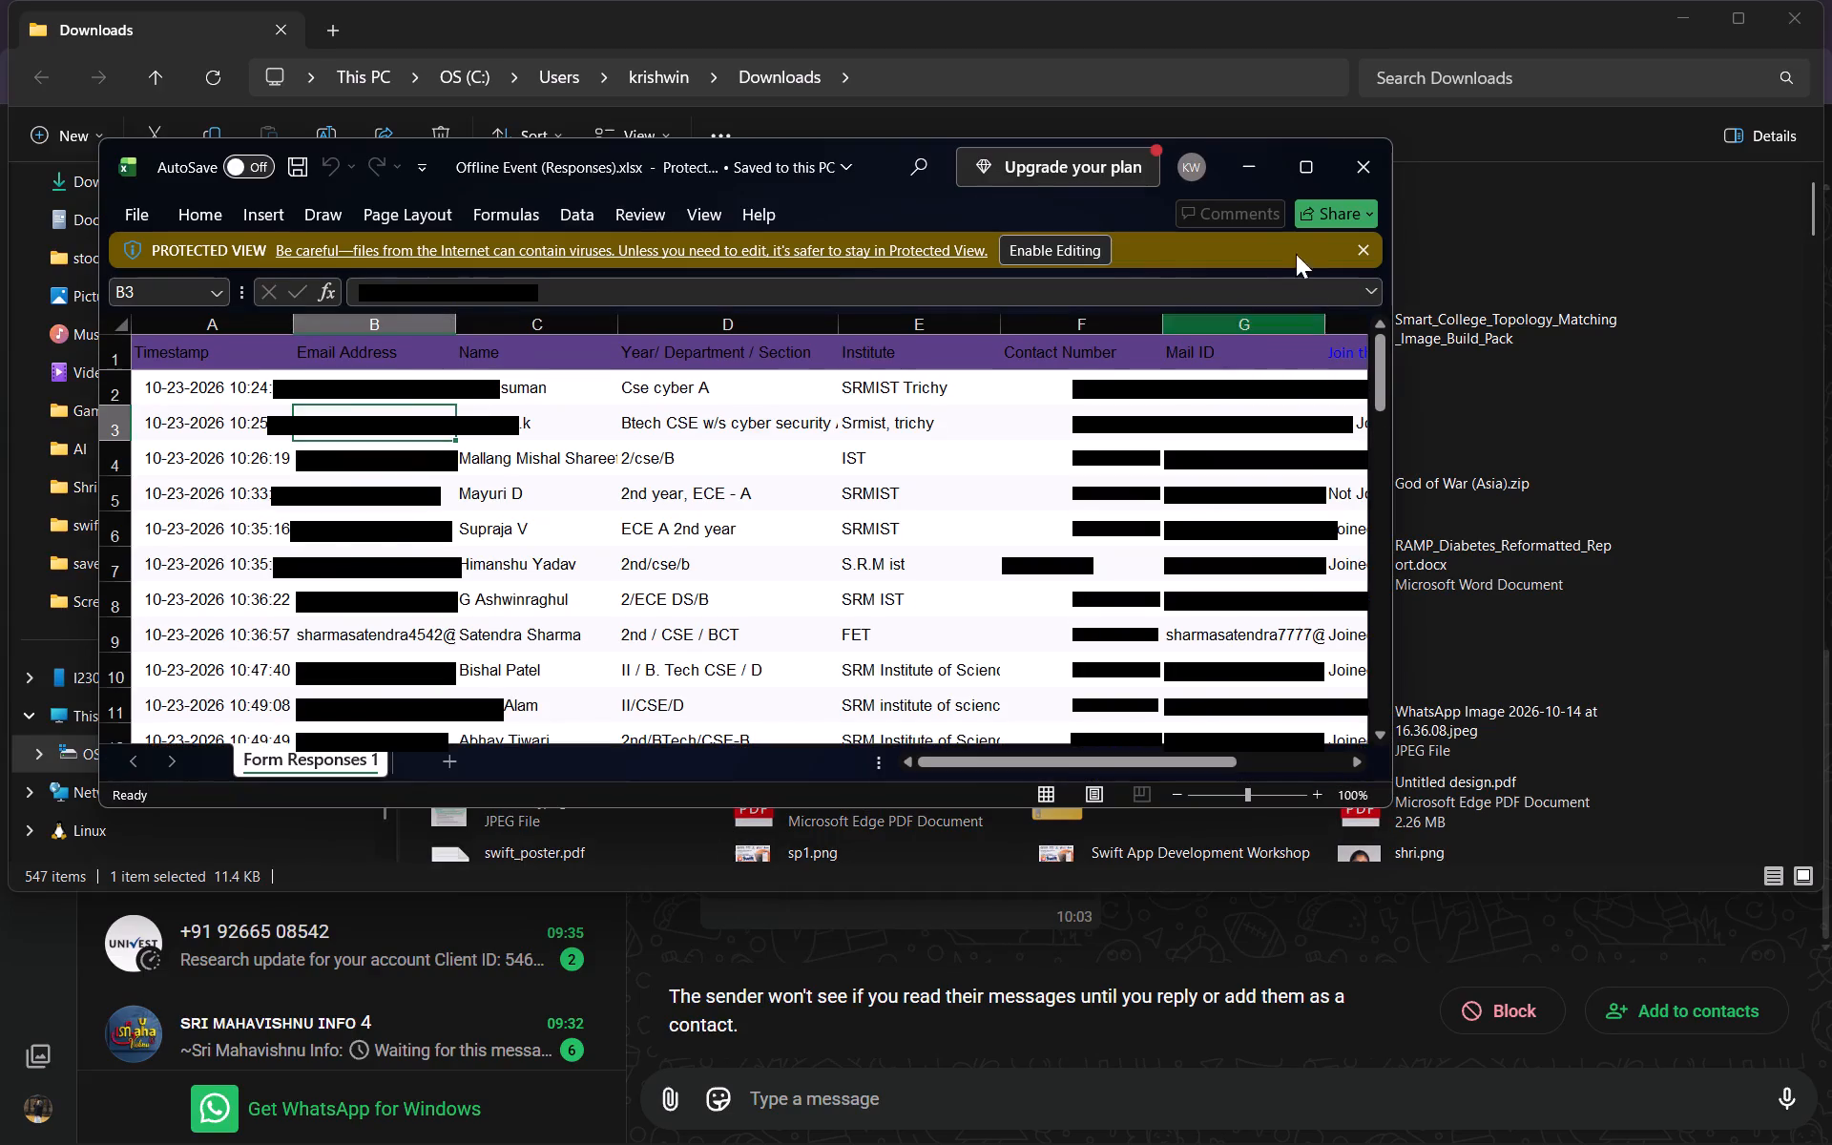
Maximize the workbook window and look through the Form Responses 1 entries, from the end of the table back to the first rows.
{"action": "left_click", "coordinate": [1294, 178]}
{"action": "scroll", "coordinate": [975, 650], "scroll_direction": "down", "scroll_amount": 11}
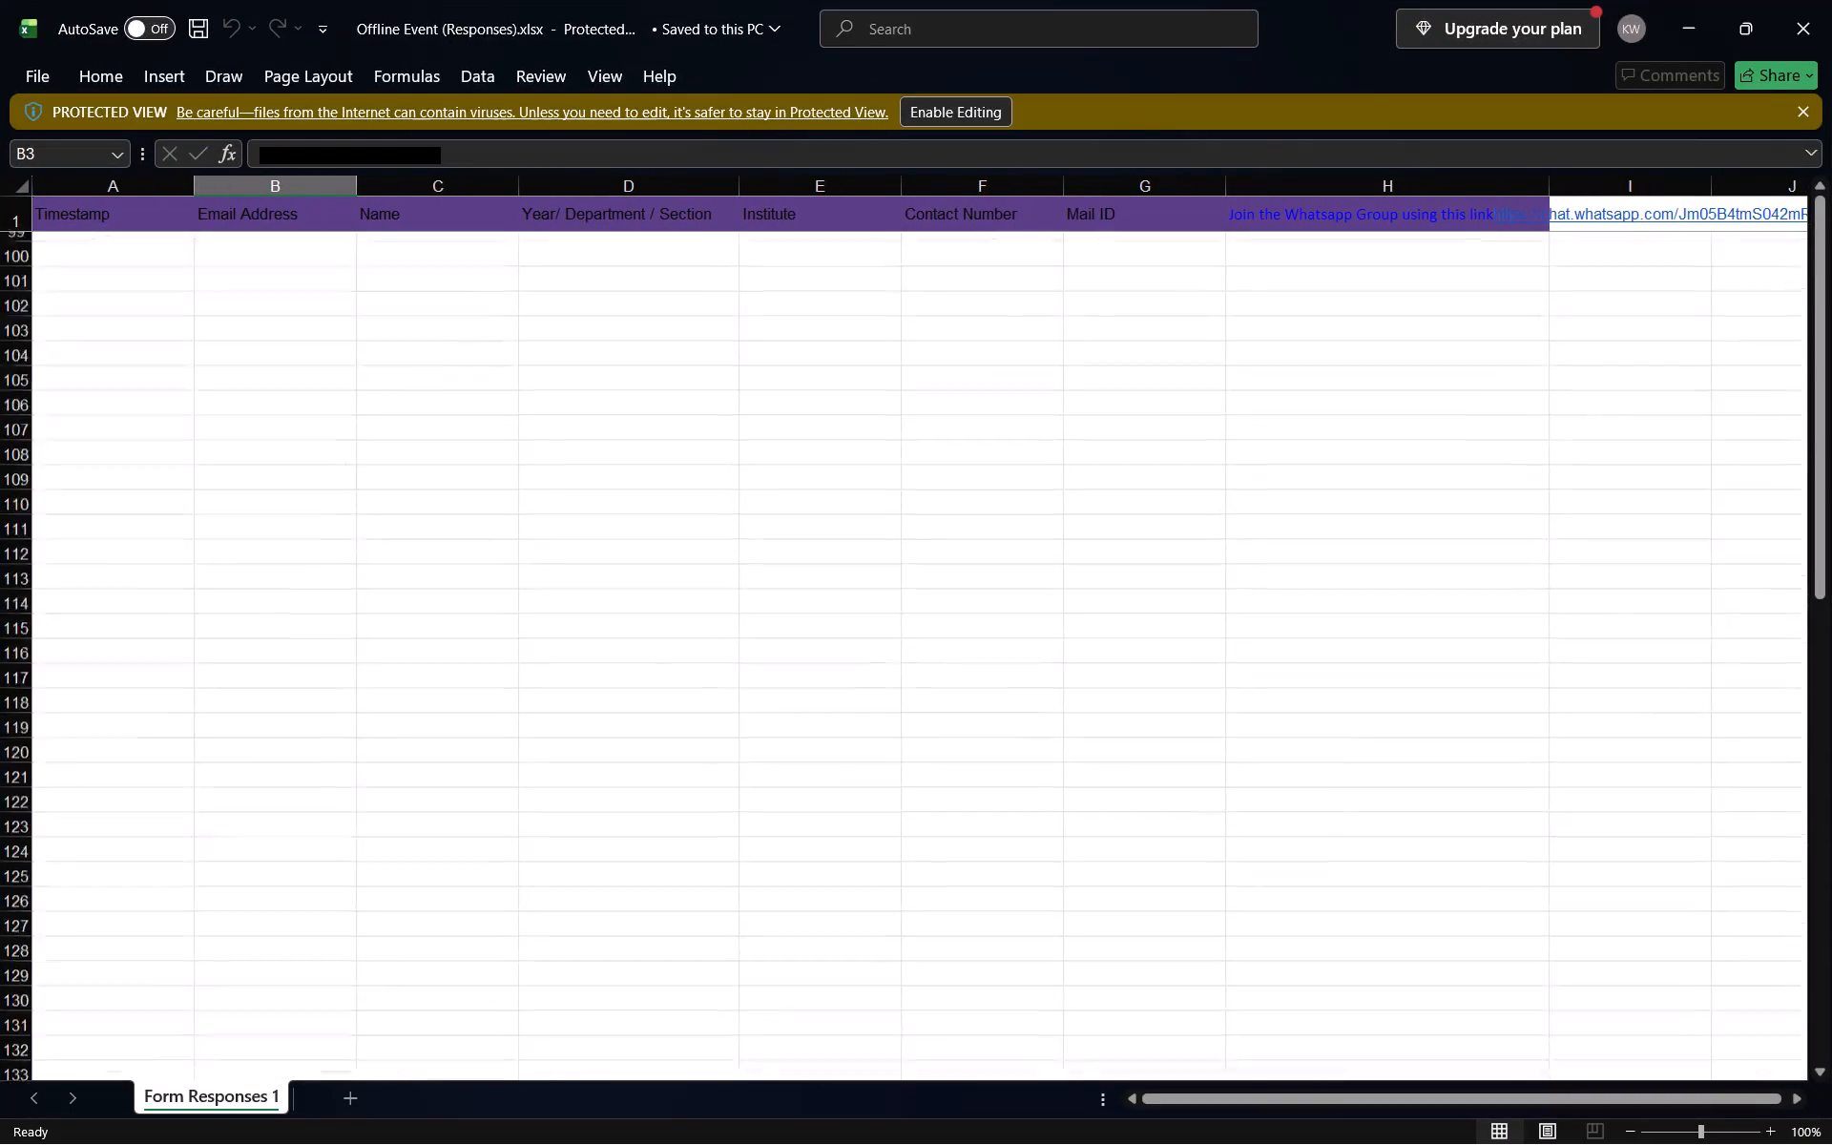
{"action": "scroll", "coordinate": [975, 650], "scroll_direction": "up", "scroll_amount": 8}
{"action": "scroll", "coordinate": [975, 650], "scroll_direction": "right", "scroll_amount": 1}
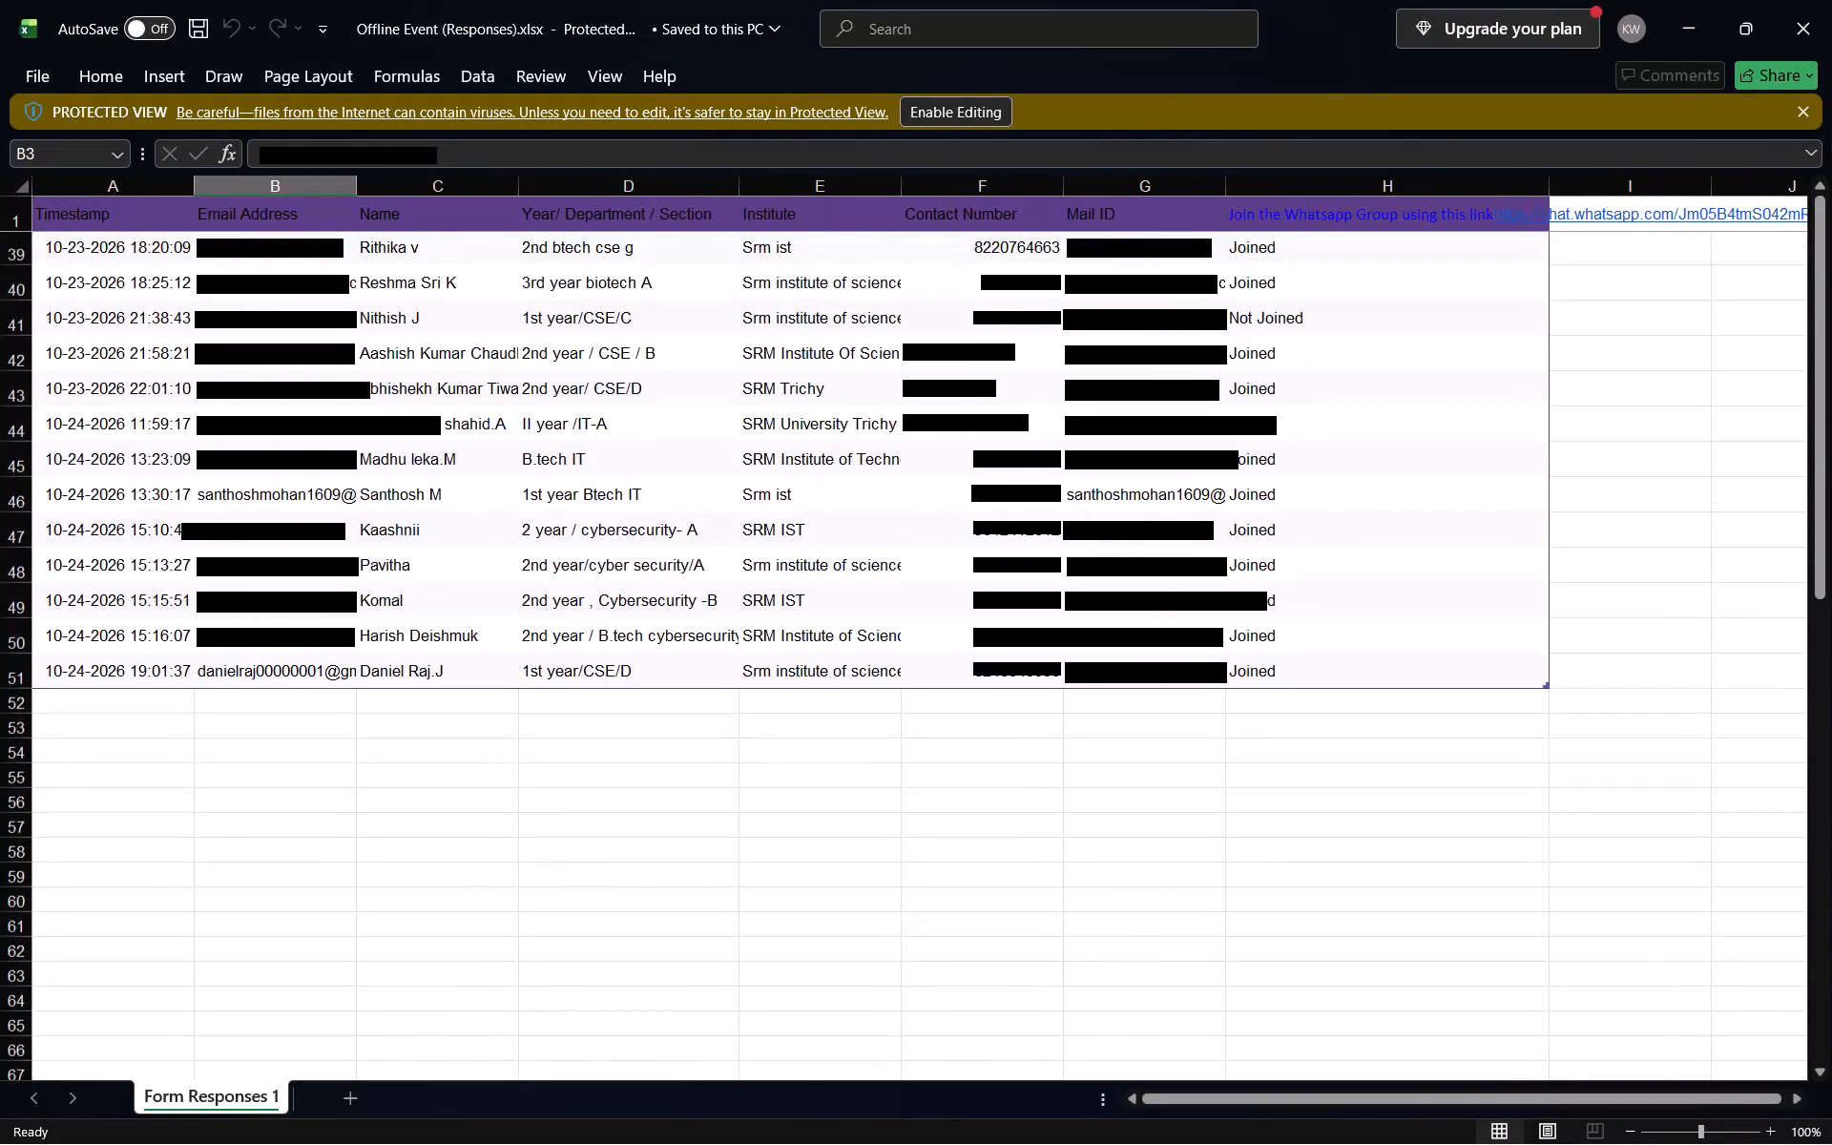
{"action": "scroll", "coordinate": [975, 650], "scroll_direction": "right", "scroll_amount": 2}
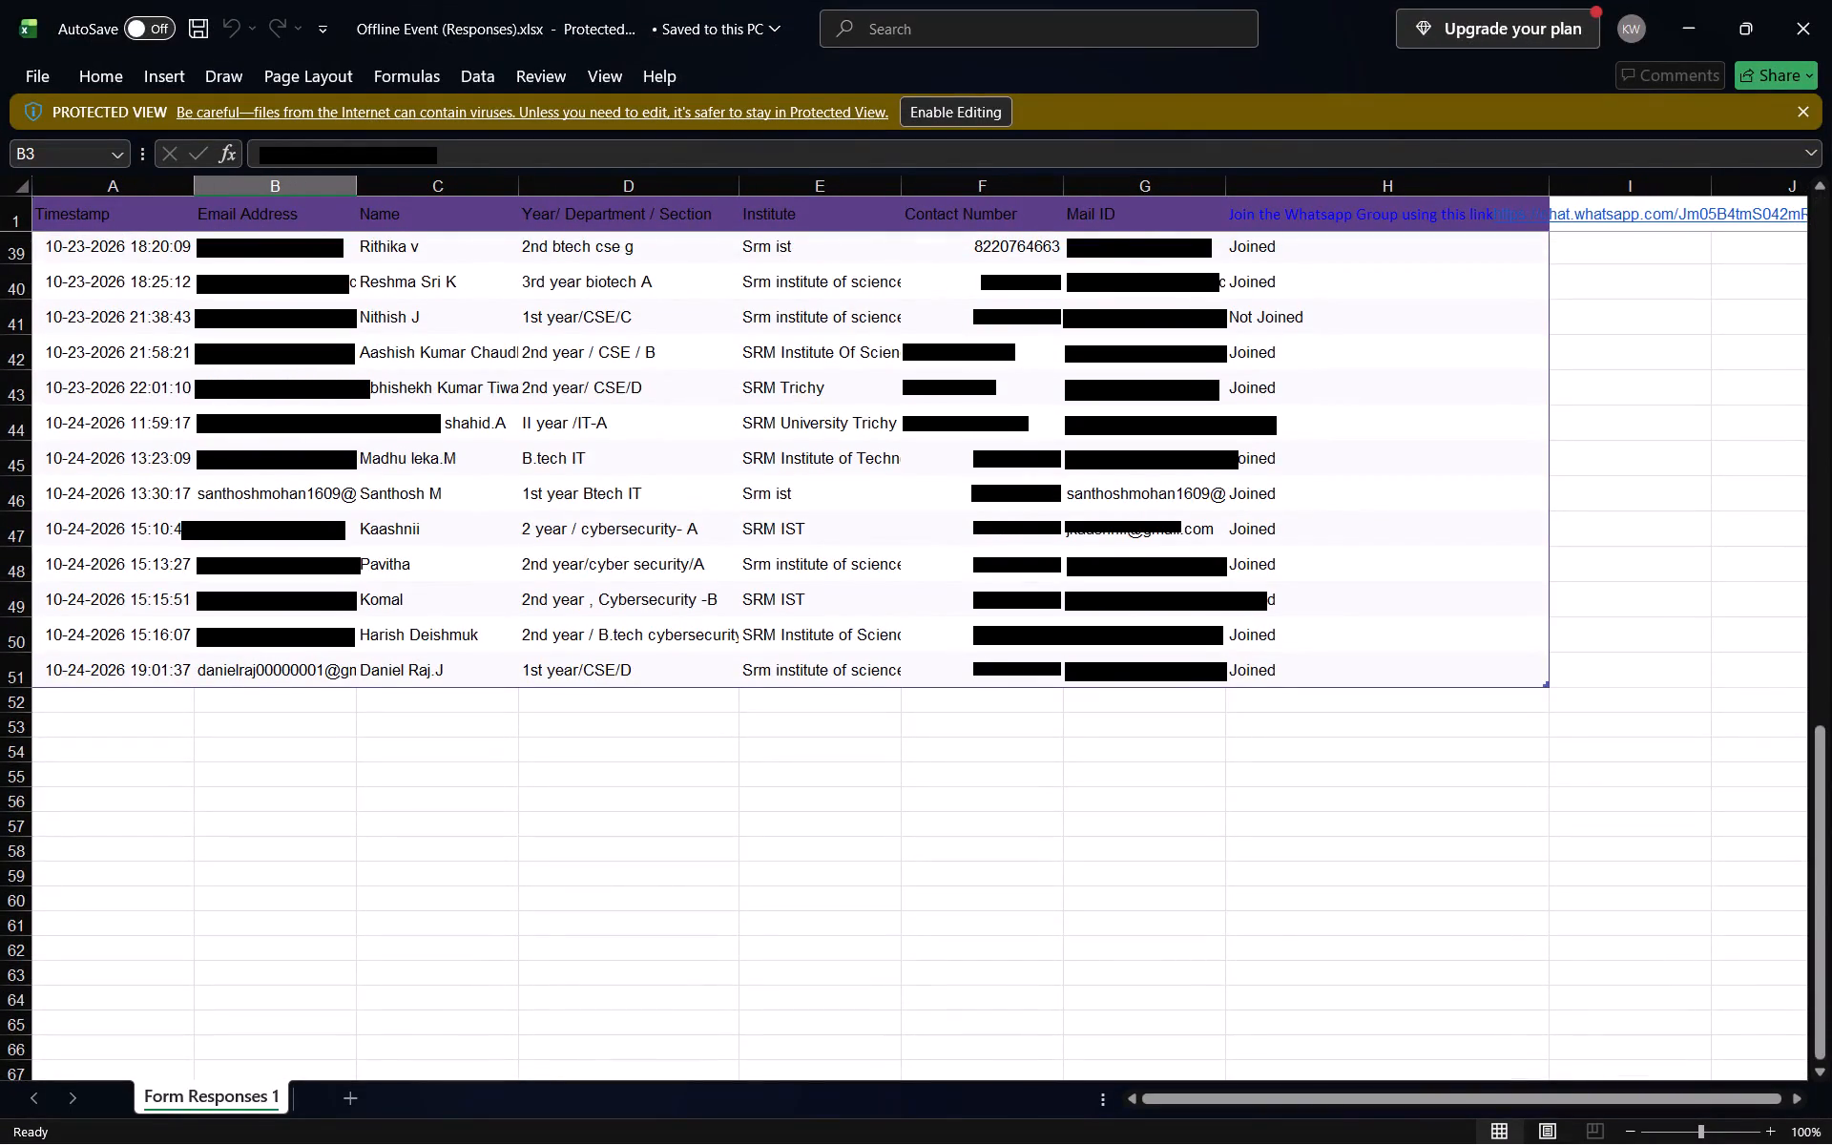
{"action": "left_click", "coordinate": [275, 701]}
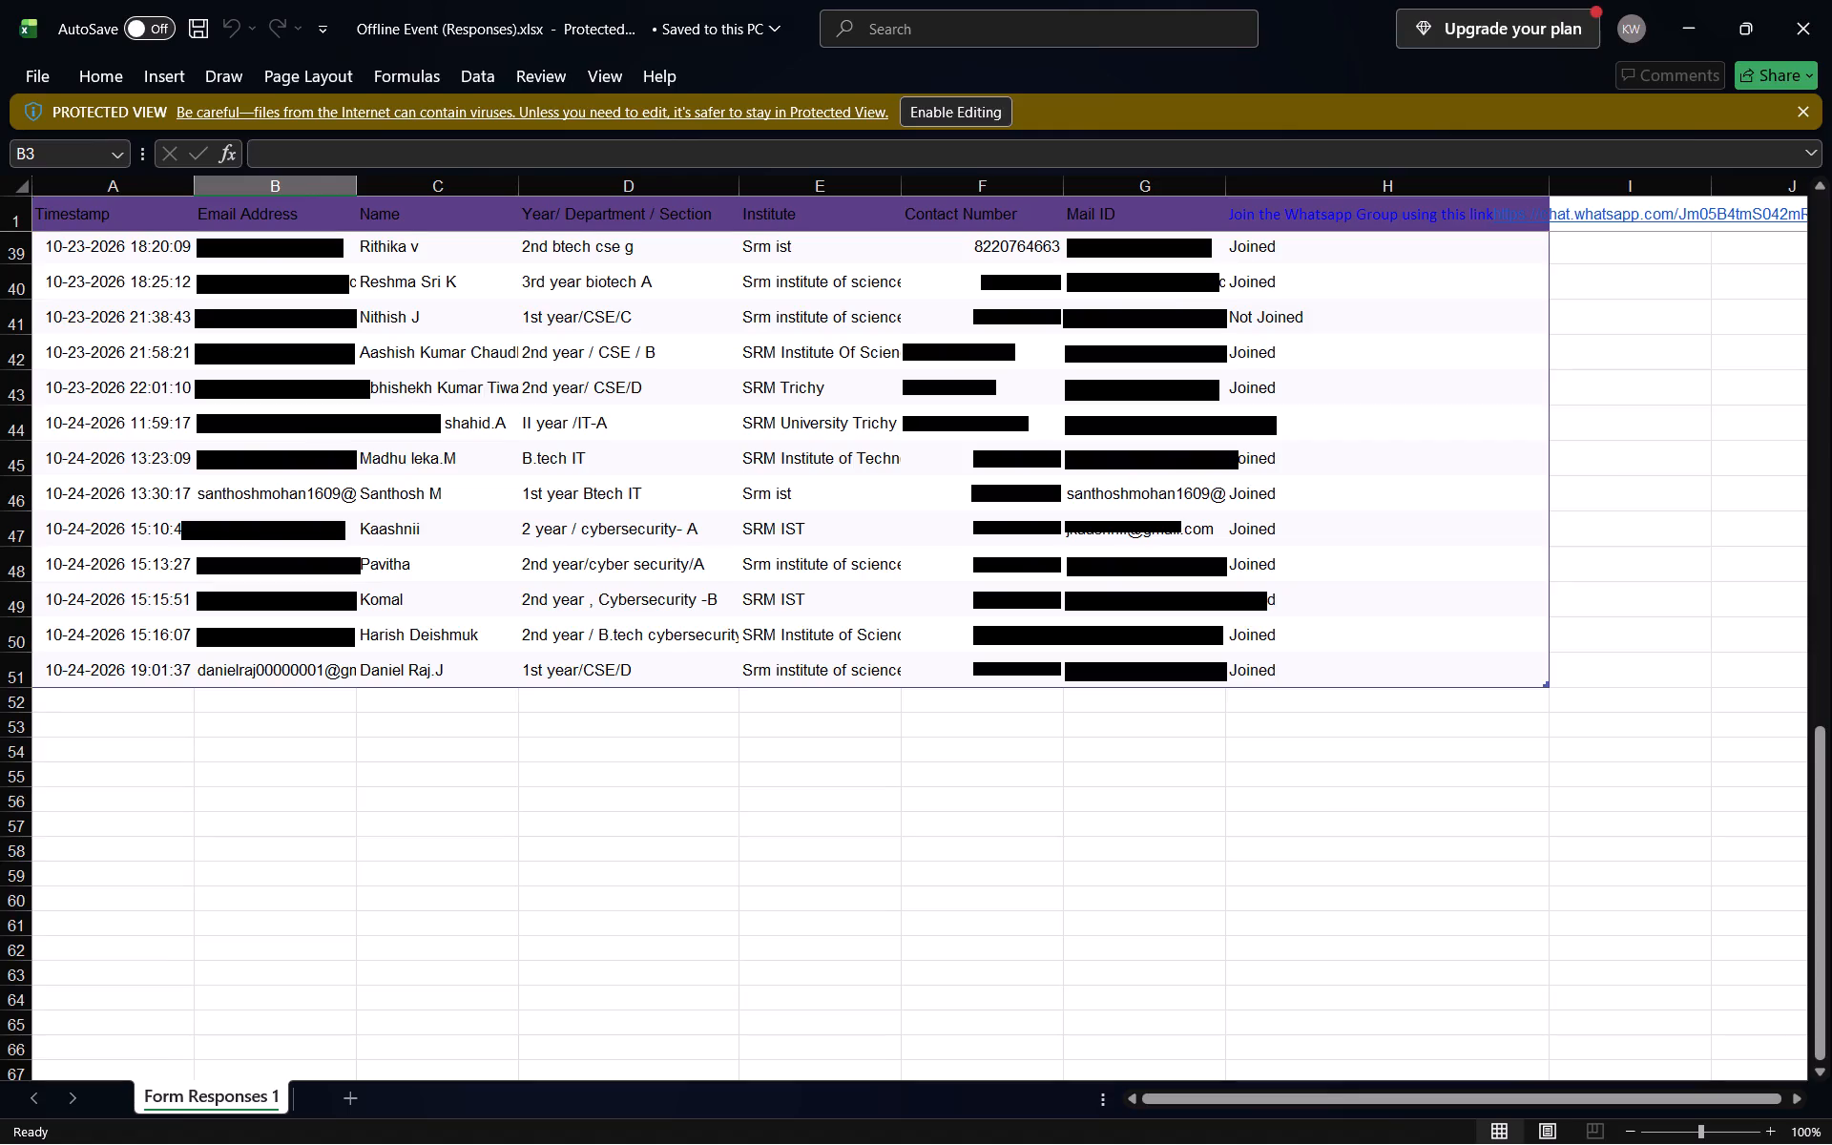
{"action": "scroll", "coordinate": [1017, 843], "scroll_direction": "up", "scroll_amount": 6}
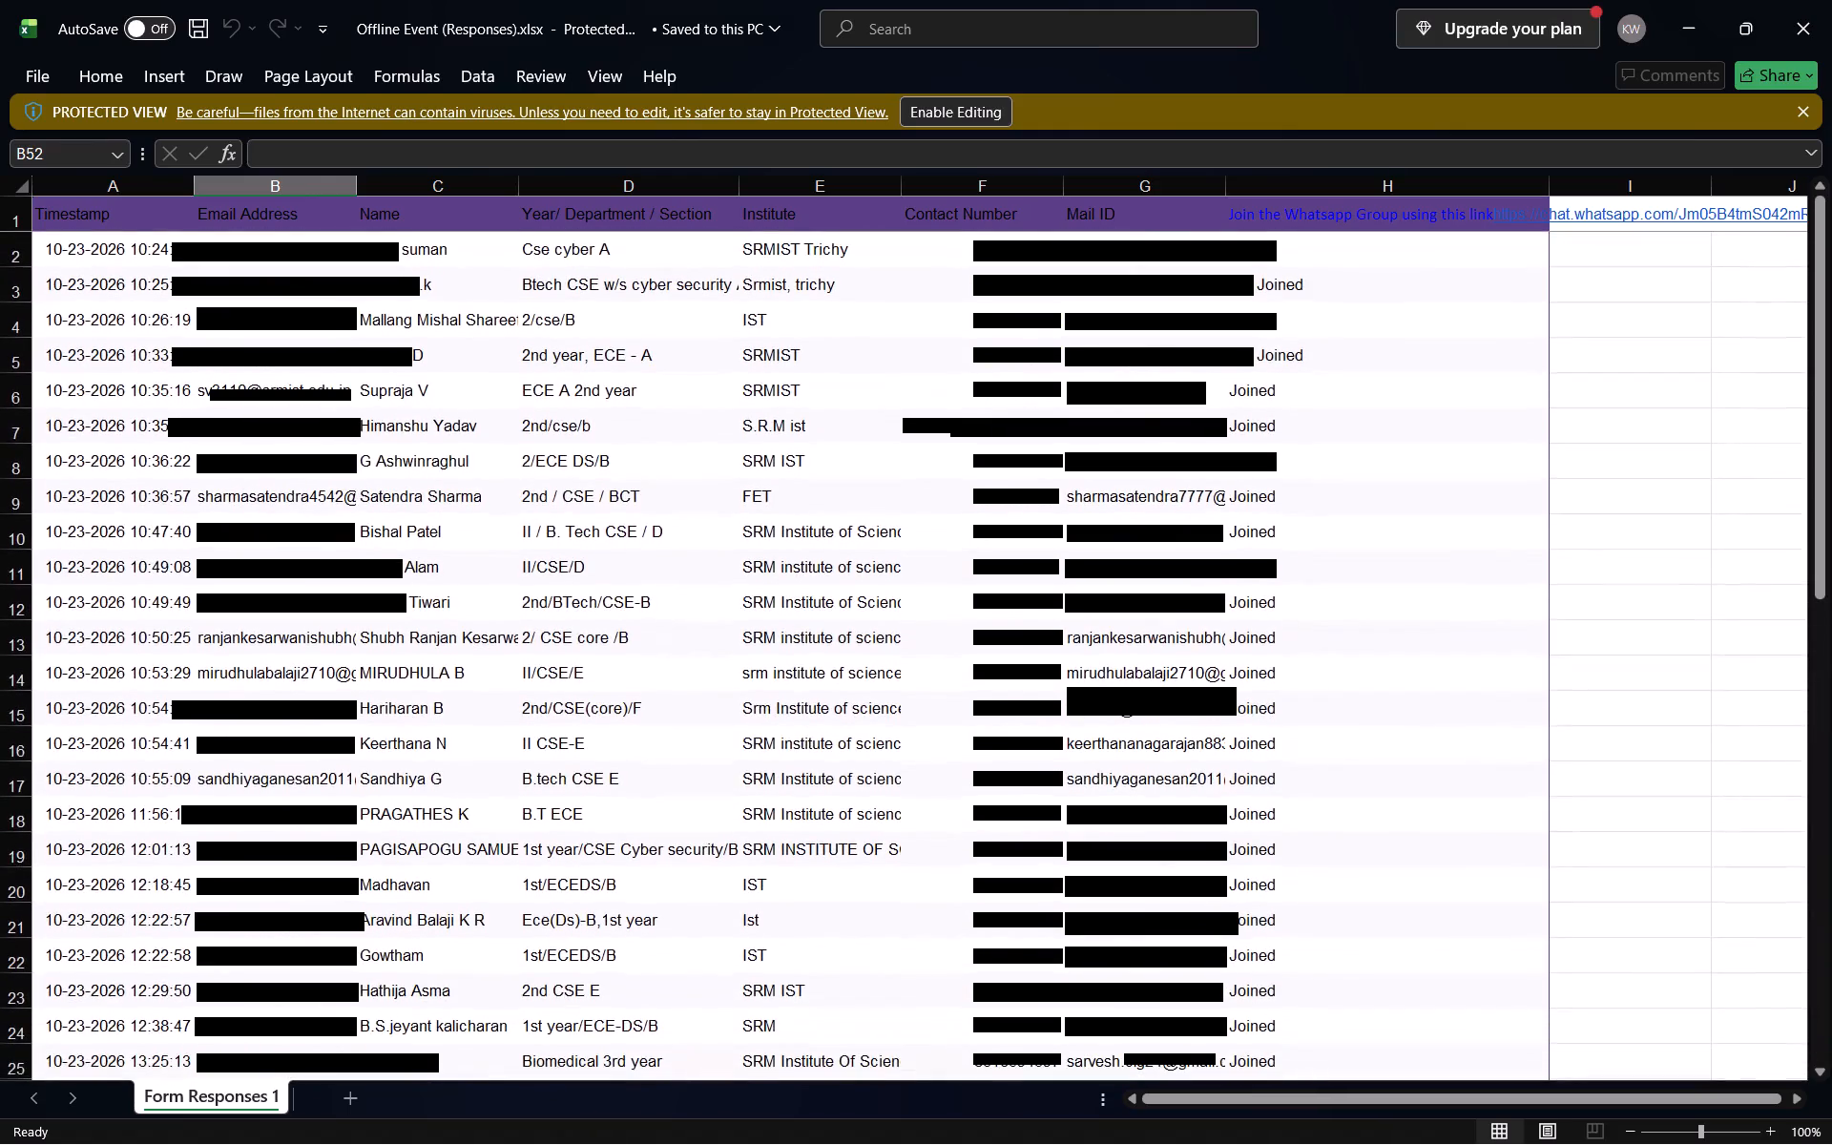
{"action": "left_click", "coordinate": [760, 261]}
{"action": "left_click", "coordinate": [584, 272]}
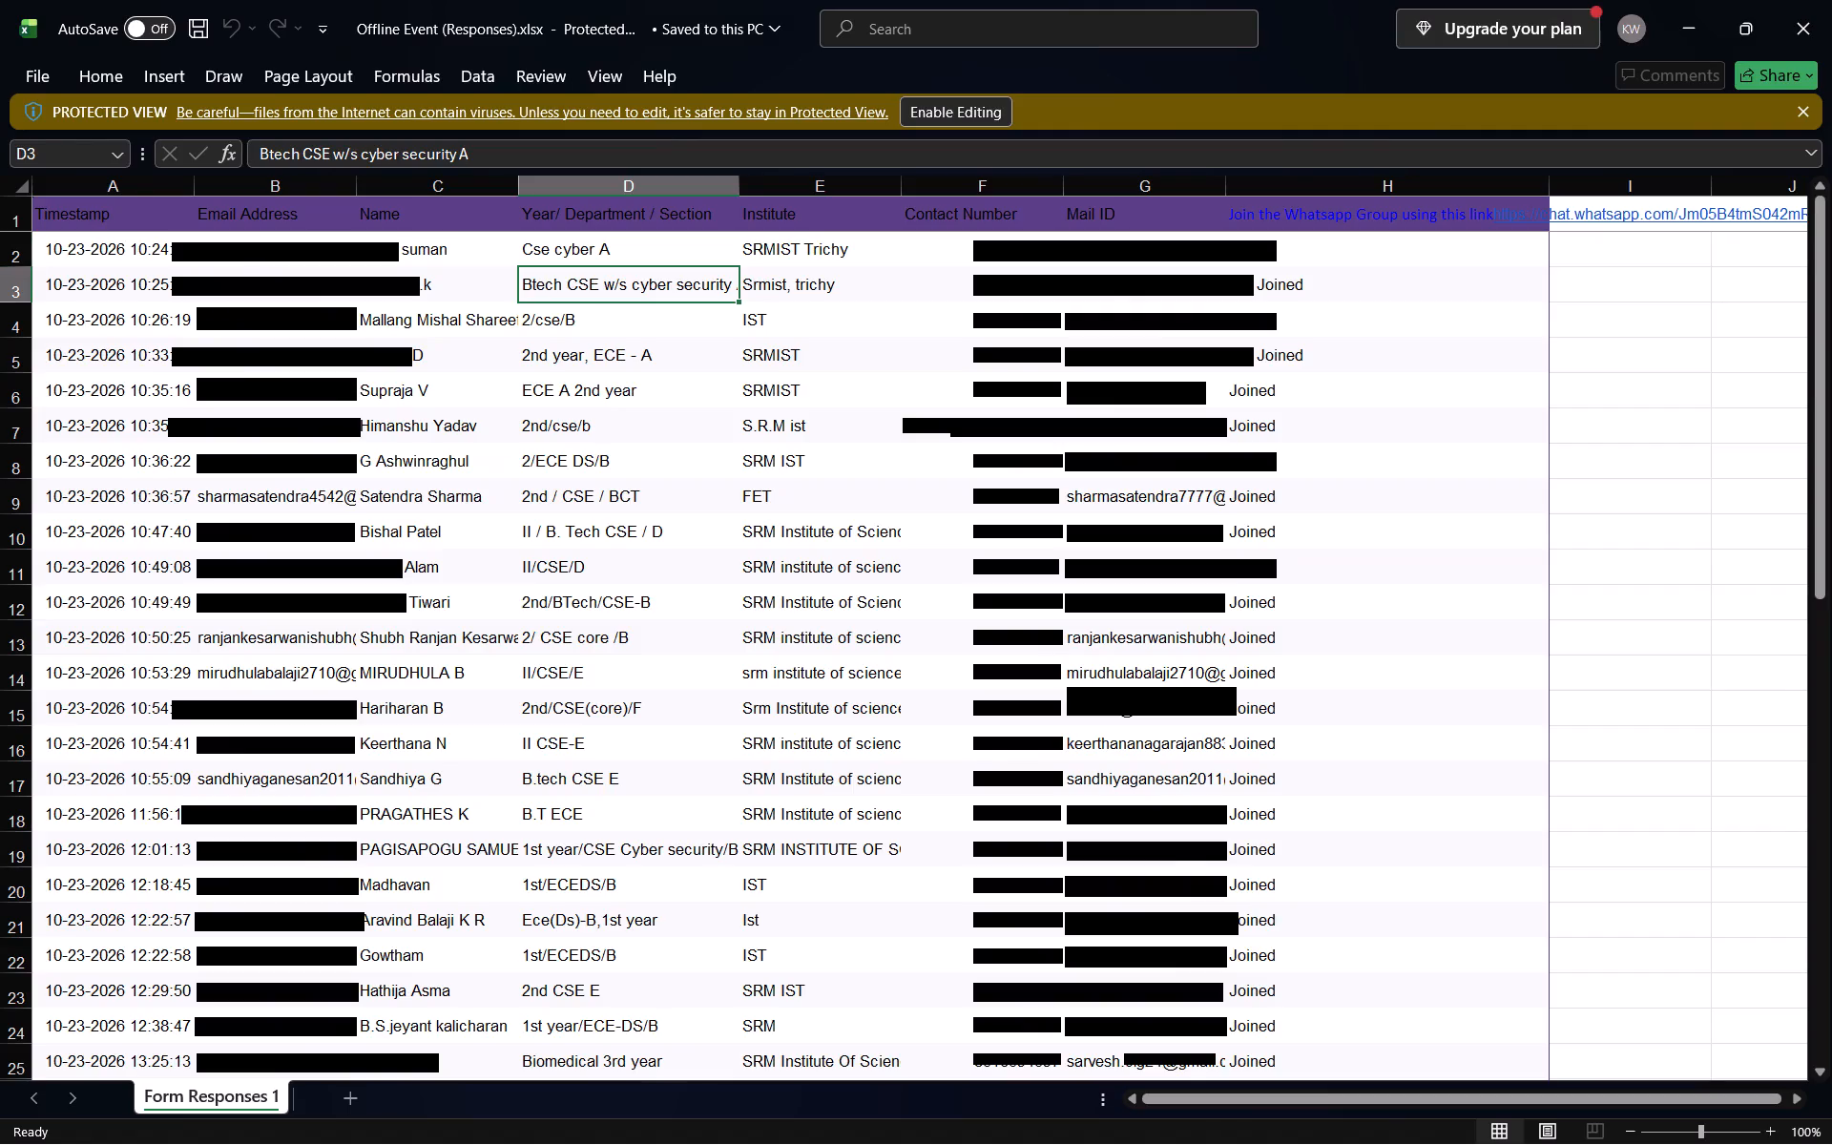
Select the first response row across columns A to H and enable editing of the protected workbook.
{"action": "left_click_drag", "start_coordinate": [41, 243], "coordinate": [1297, 260]}
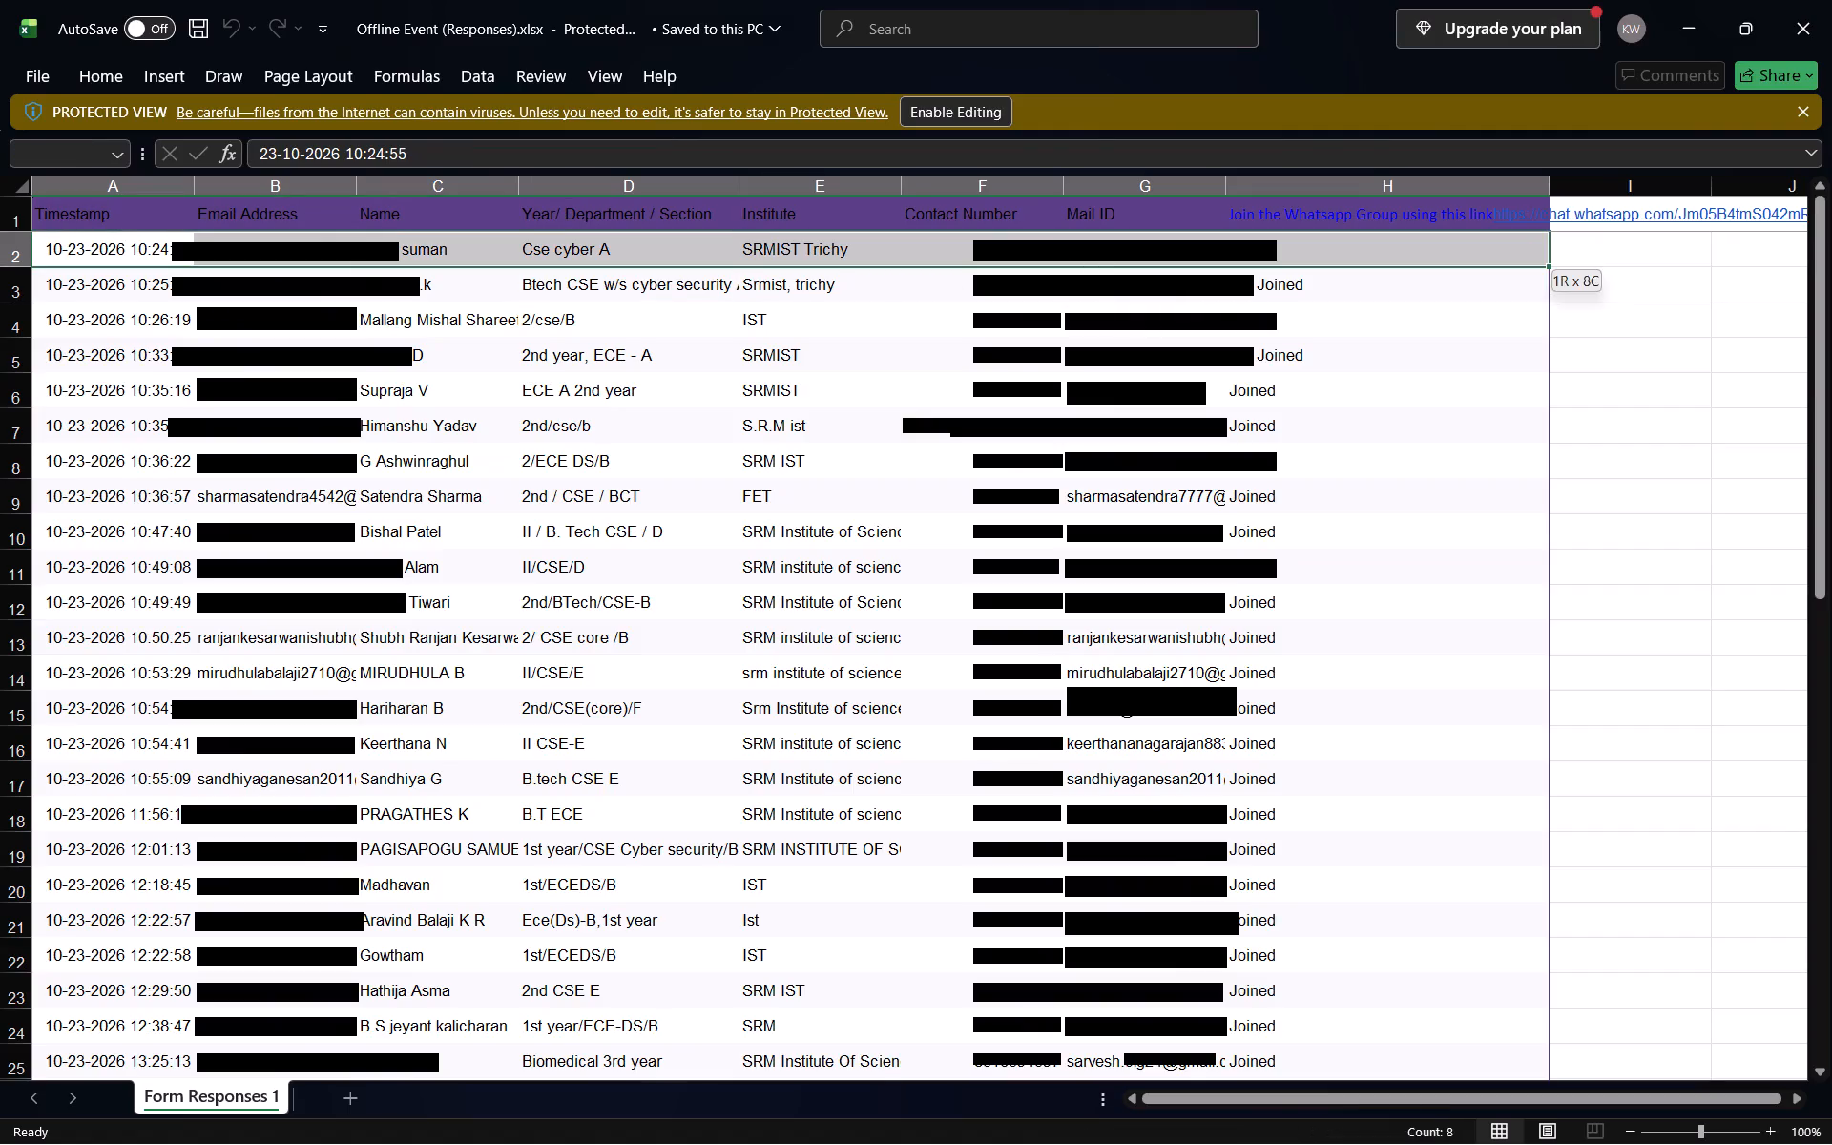
{"action": "left_click_drag", "start_coordinate": [1297, 260], "coordinate": [1381, 260]}
{"action": "left_click", "coordinate": [926, 103]}
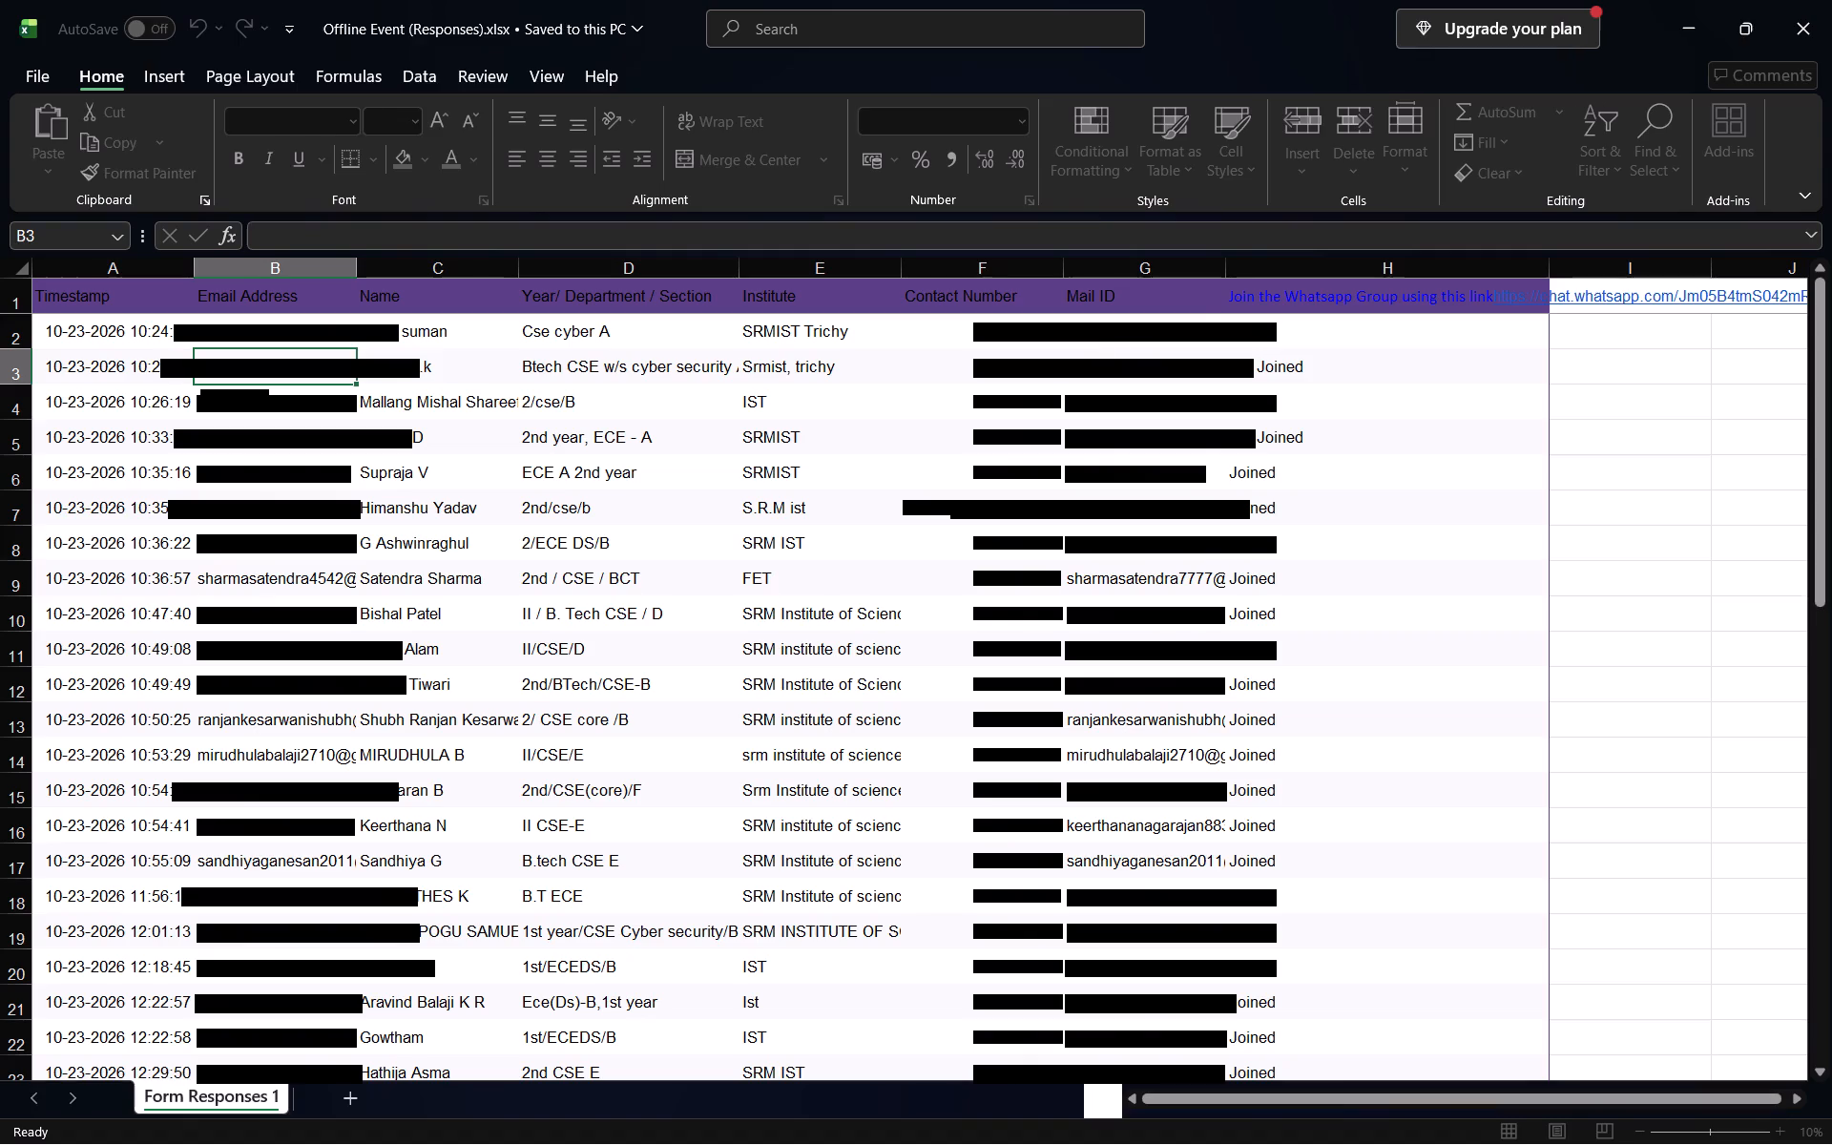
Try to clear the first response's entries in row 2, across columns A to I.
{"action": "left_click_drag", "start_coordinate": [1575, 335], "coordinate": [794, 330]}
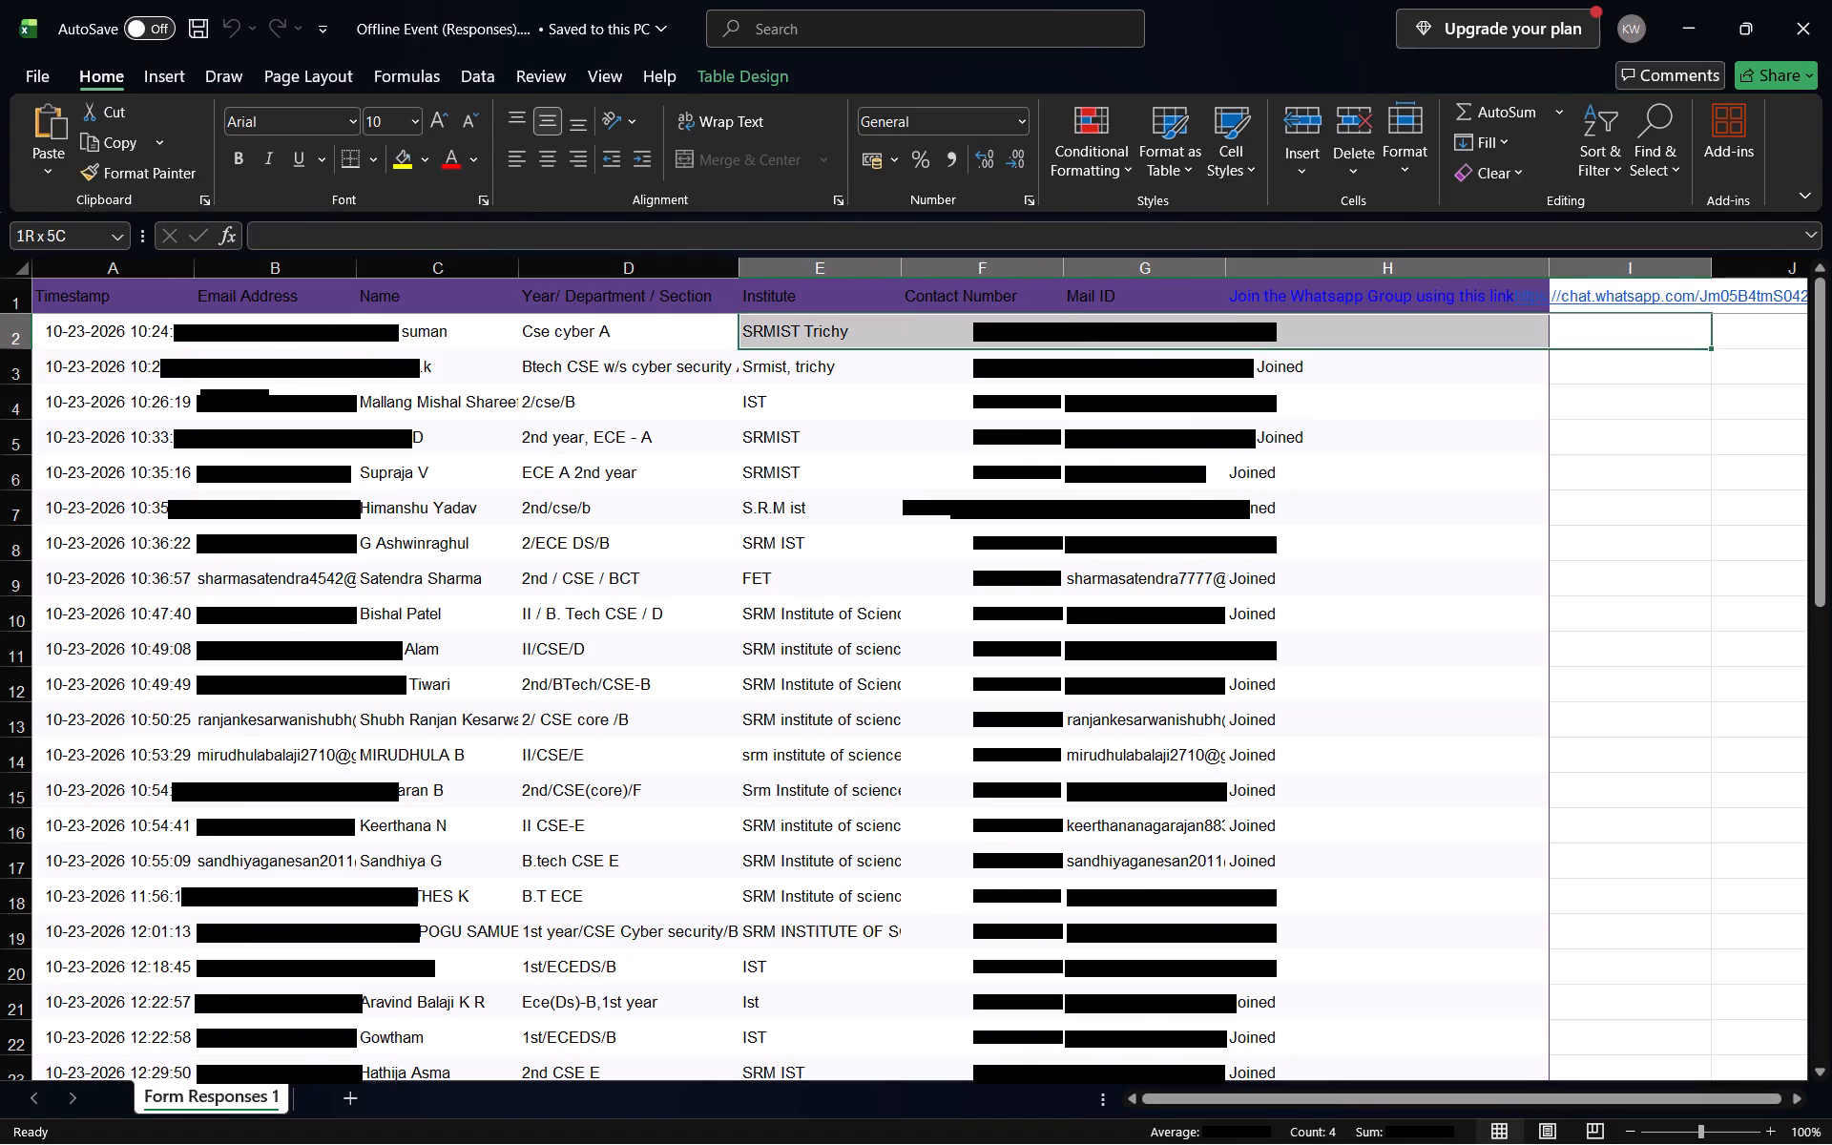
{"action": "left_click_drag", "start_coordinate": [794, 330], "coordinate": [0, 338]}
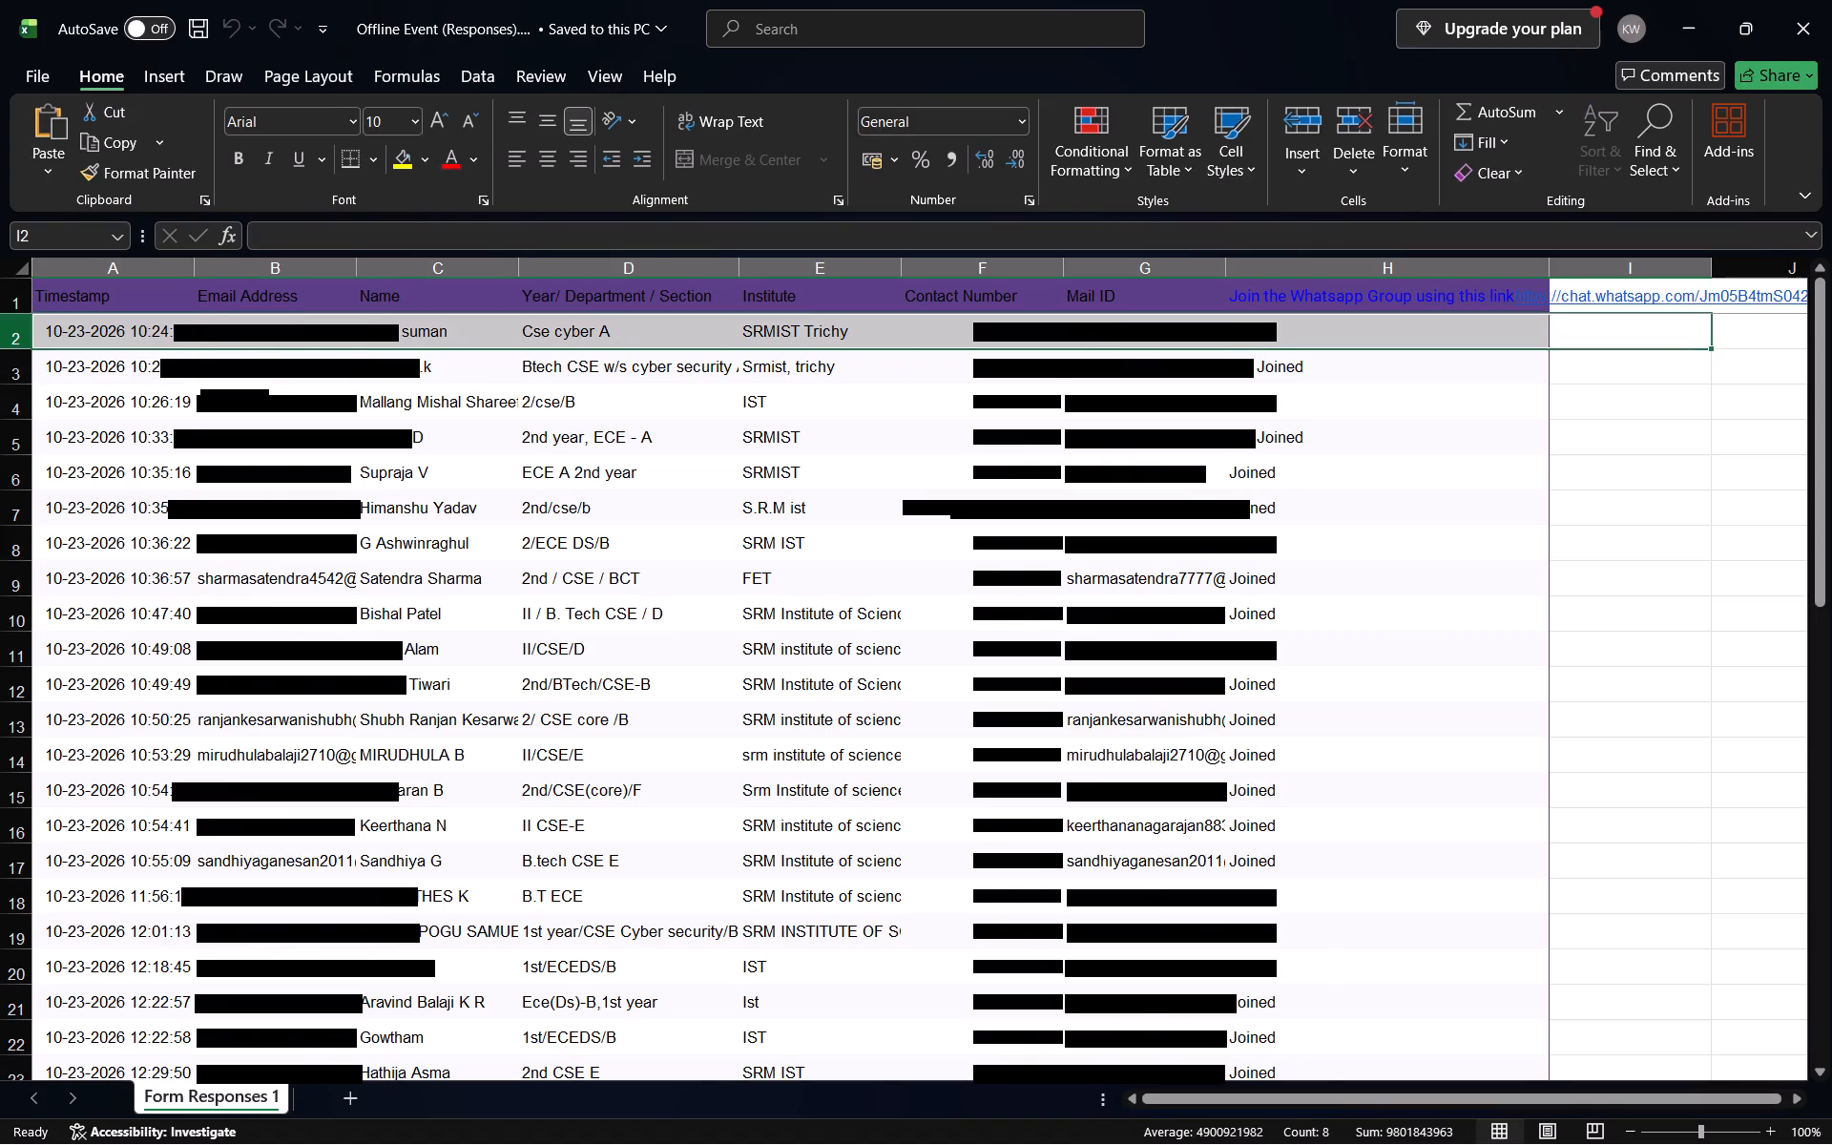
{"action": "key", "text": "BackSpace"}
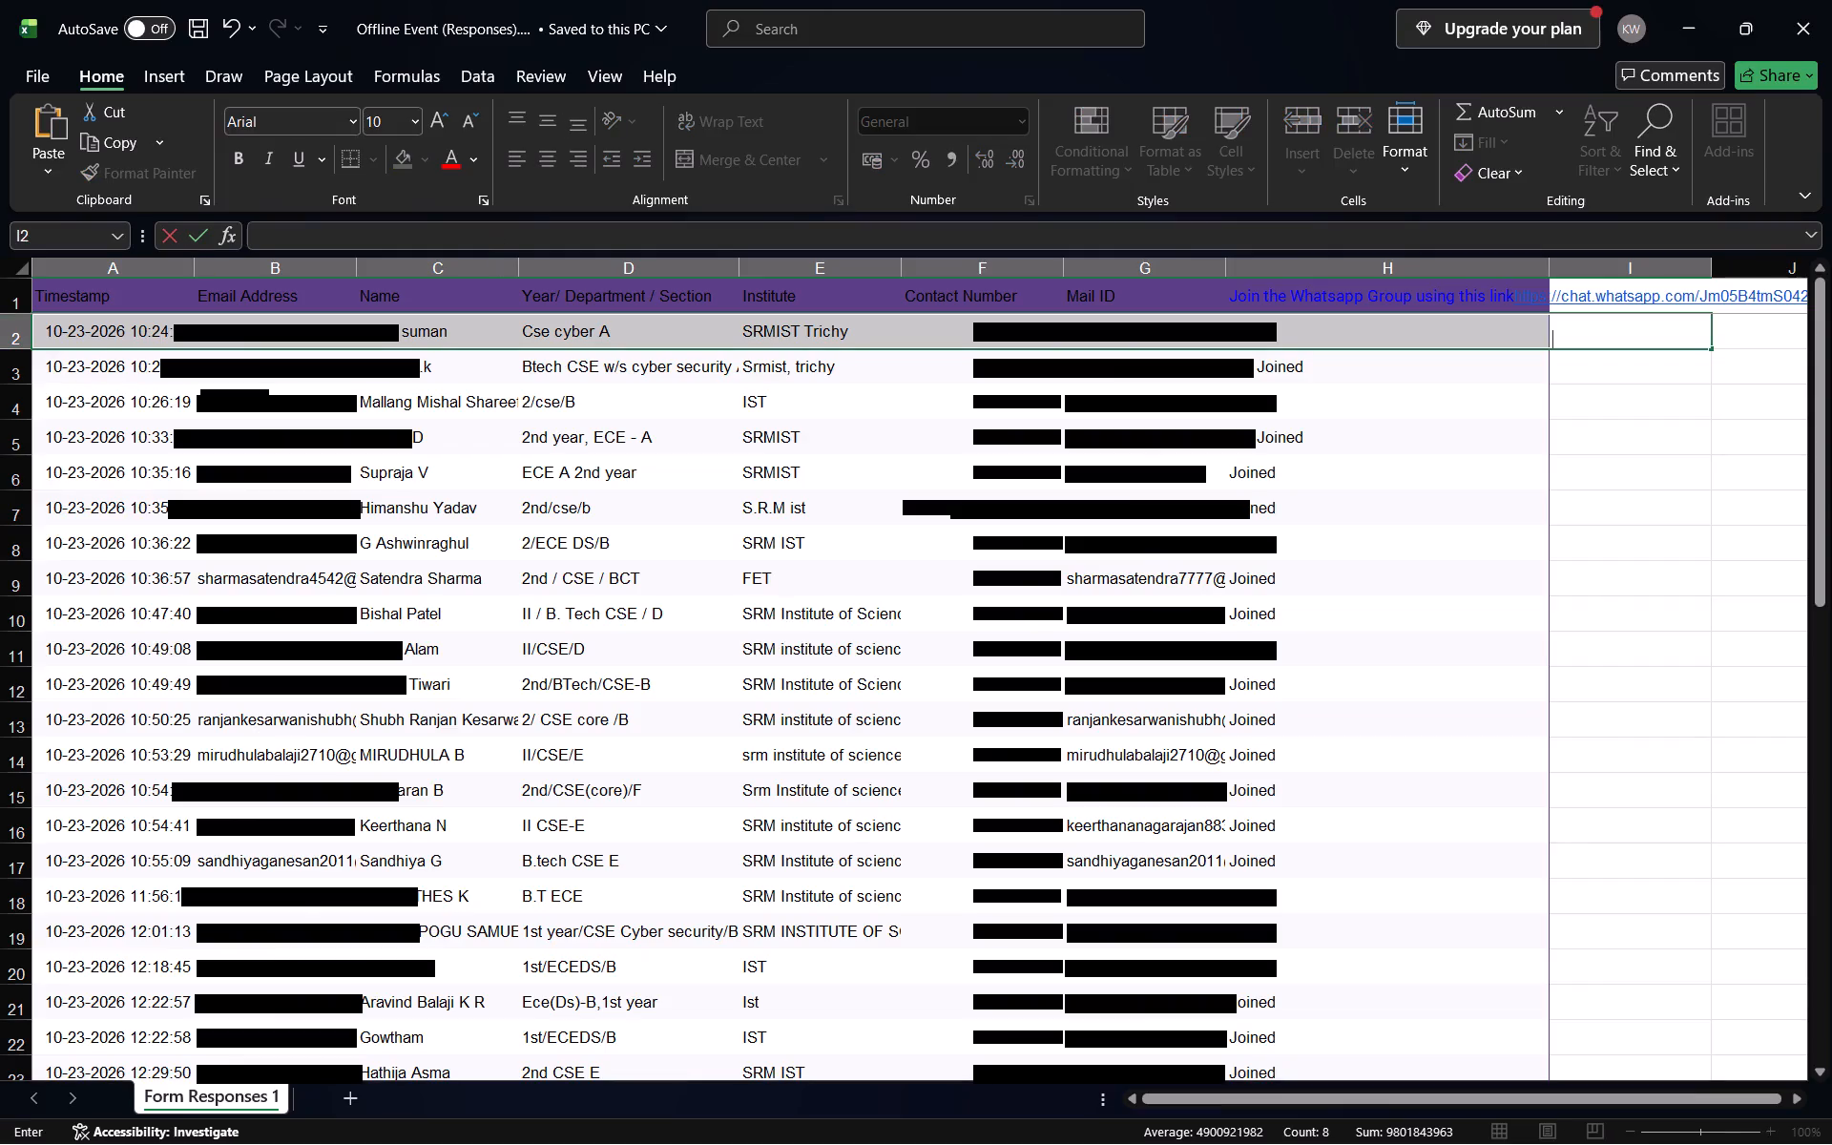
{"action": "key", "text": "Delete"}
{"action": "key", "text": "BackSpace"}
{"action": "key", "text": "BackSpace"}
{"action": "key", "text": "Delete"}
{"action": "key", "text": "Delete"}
Bring up the available actions for cell H2 in the first response's row.
{"action": "left_click", "coordinate": [1429, 323]}
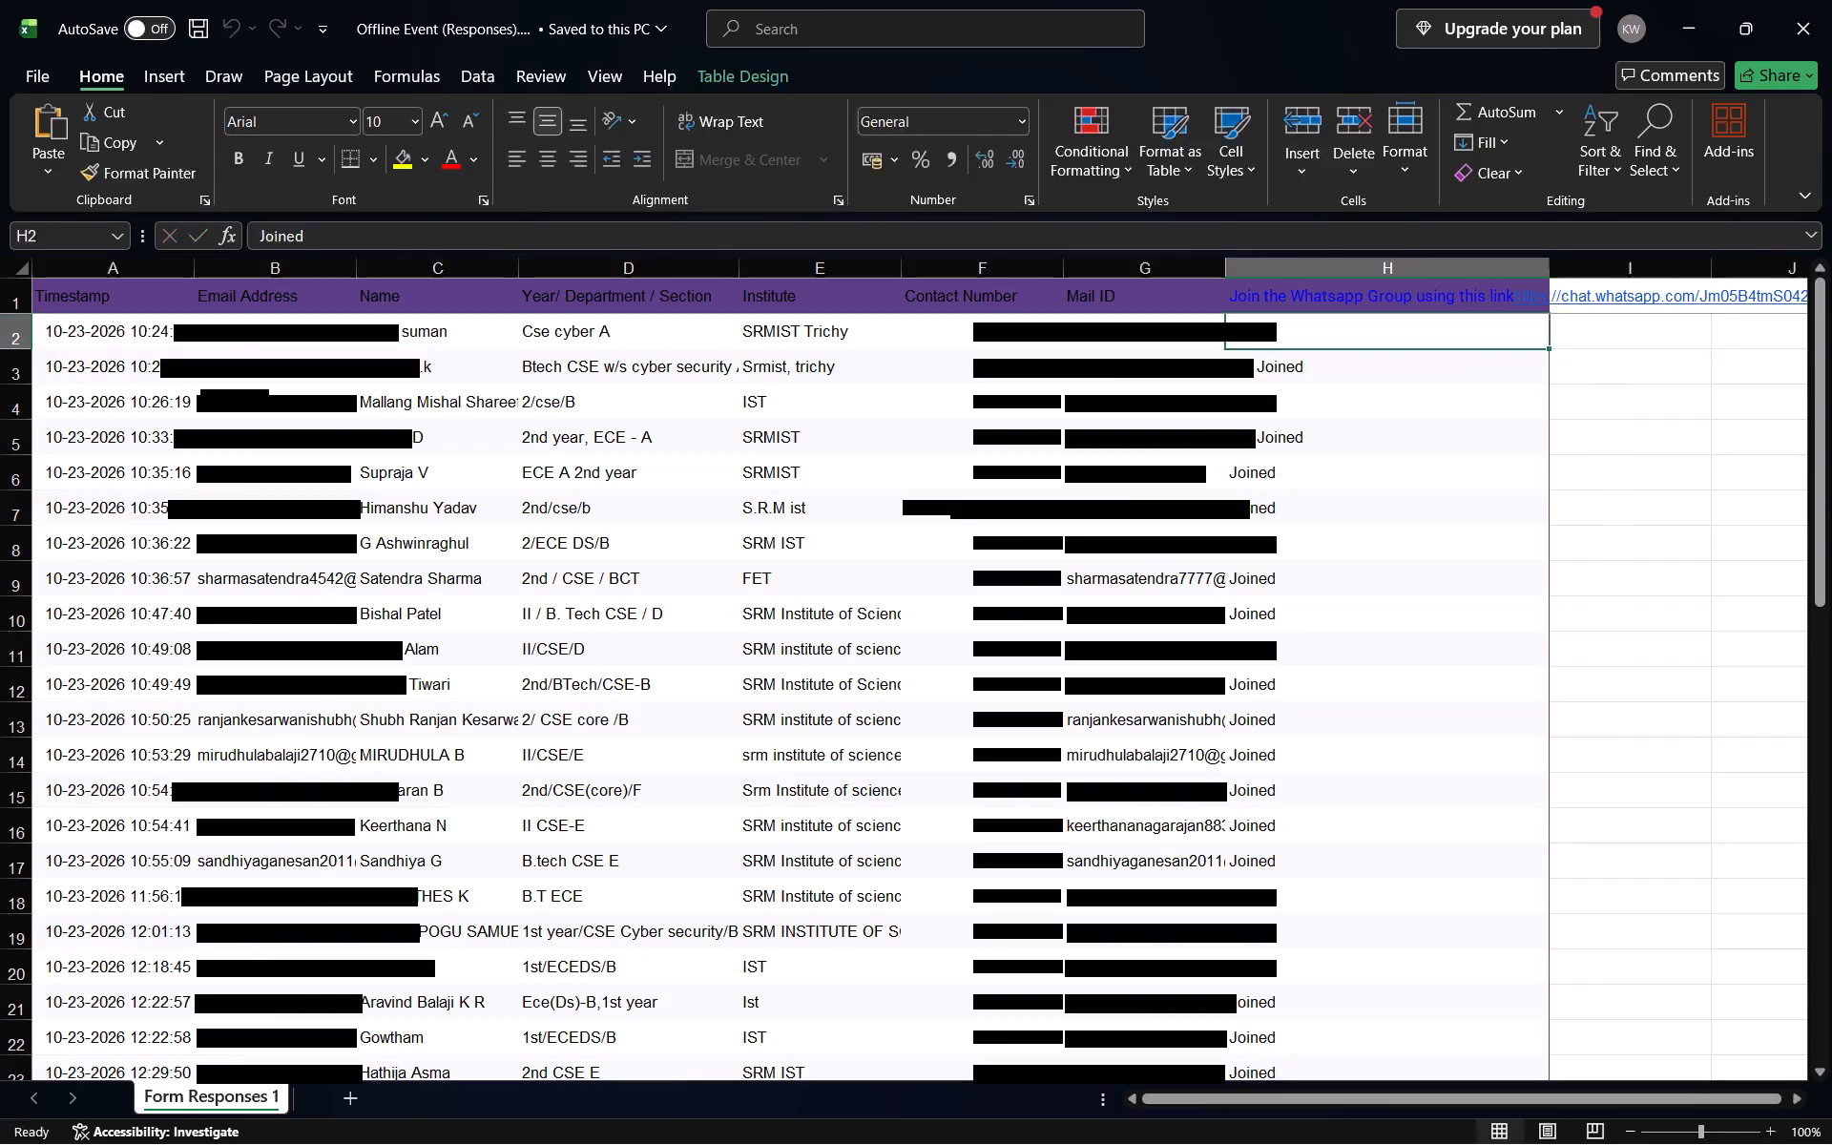
{"action": "right_click", "coordinate": [1429, 323]}
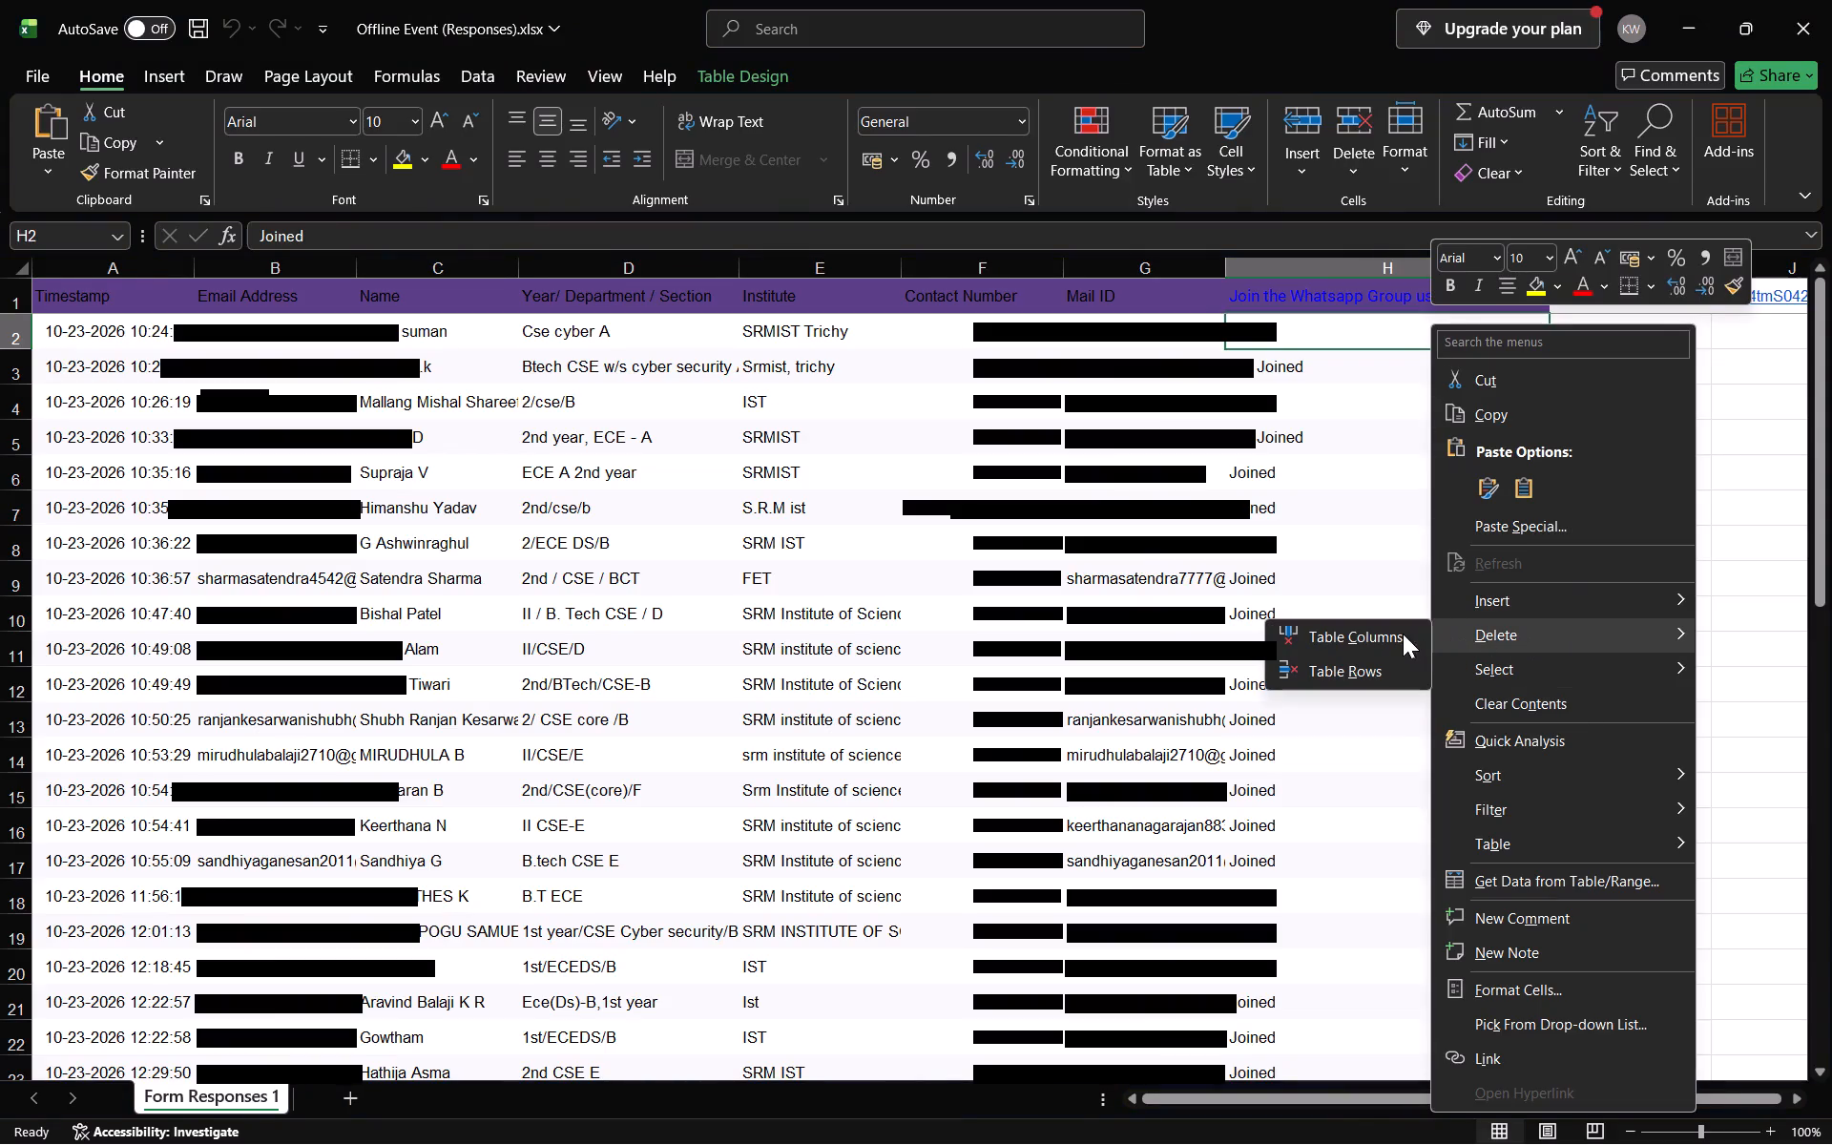
Delete the first three responses from the table, removing the table row in row 2 each time.
{"action": "left_click", "coordinate": [1385, 667]}
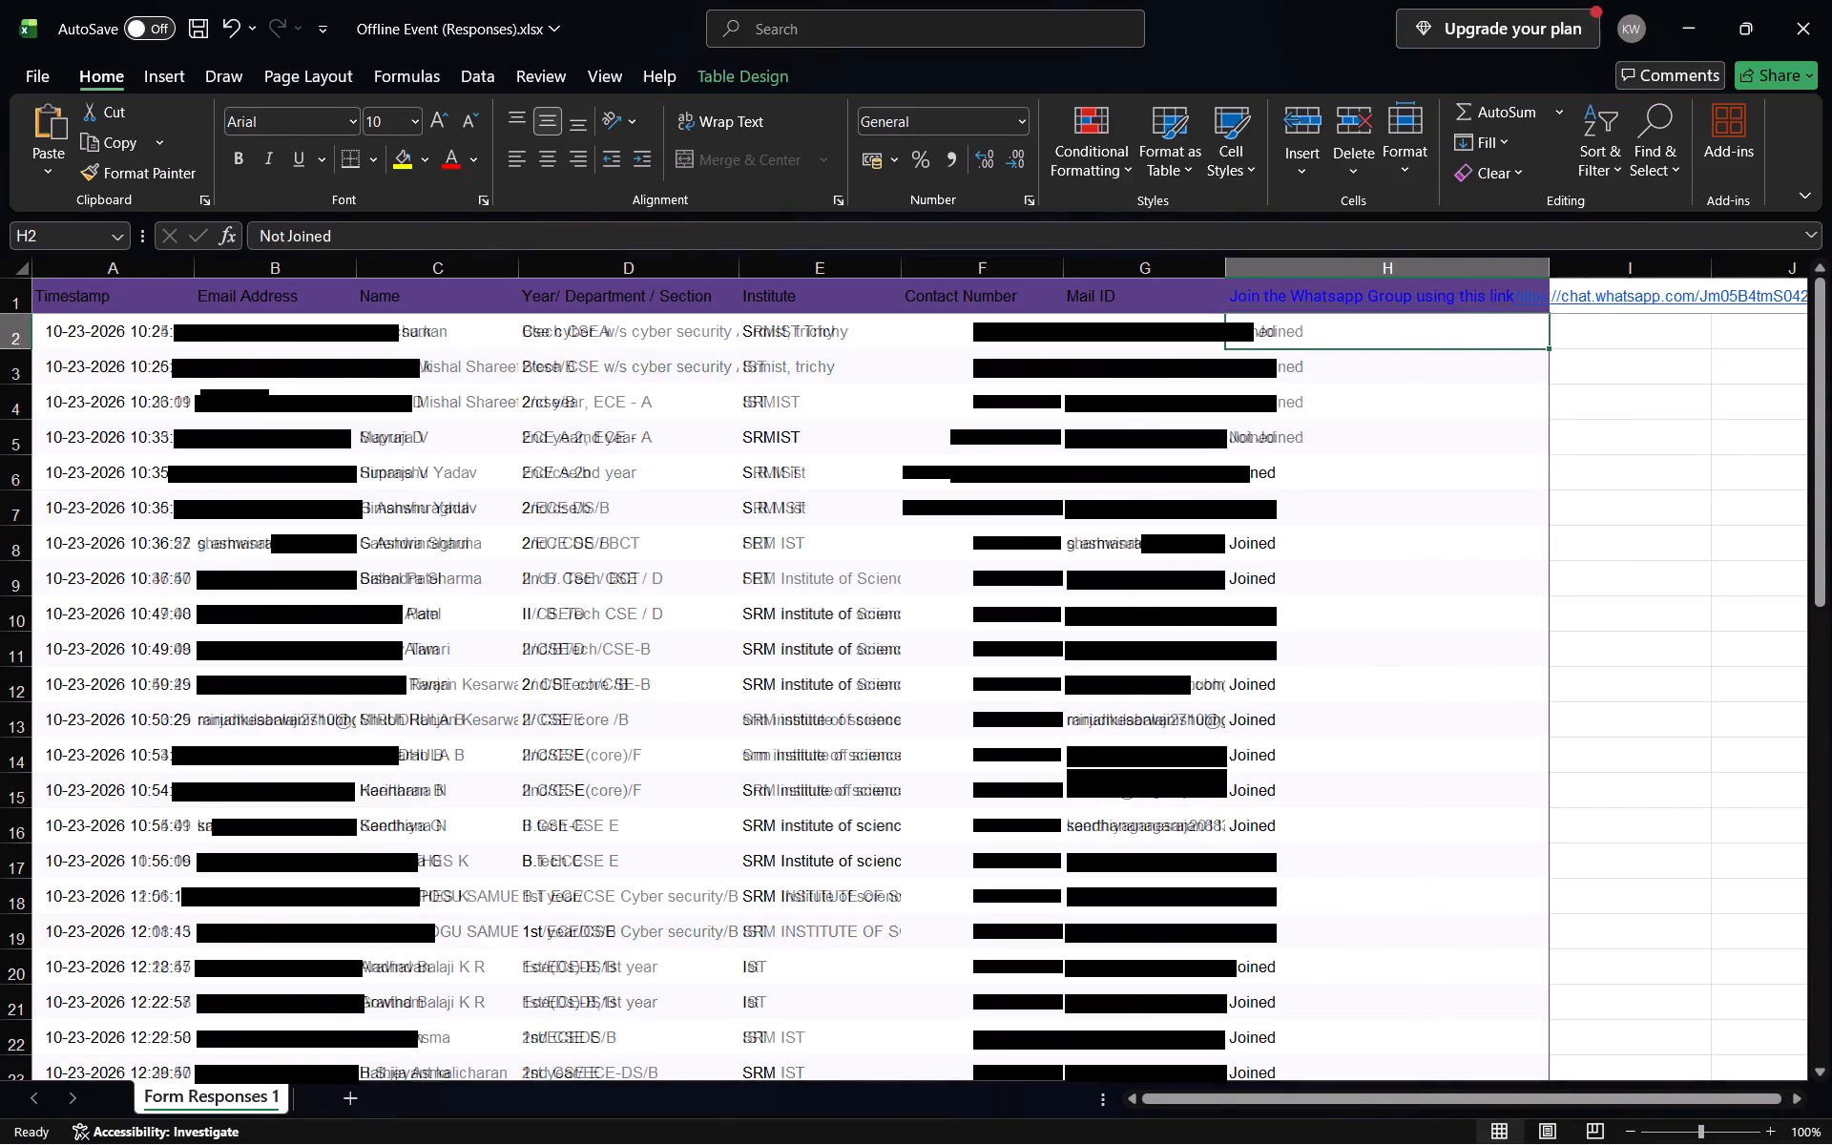
{"action": "left_click", "coordinate": [1385, 341]}
{"action": "right_click", "coordinate": [1385, 341]}
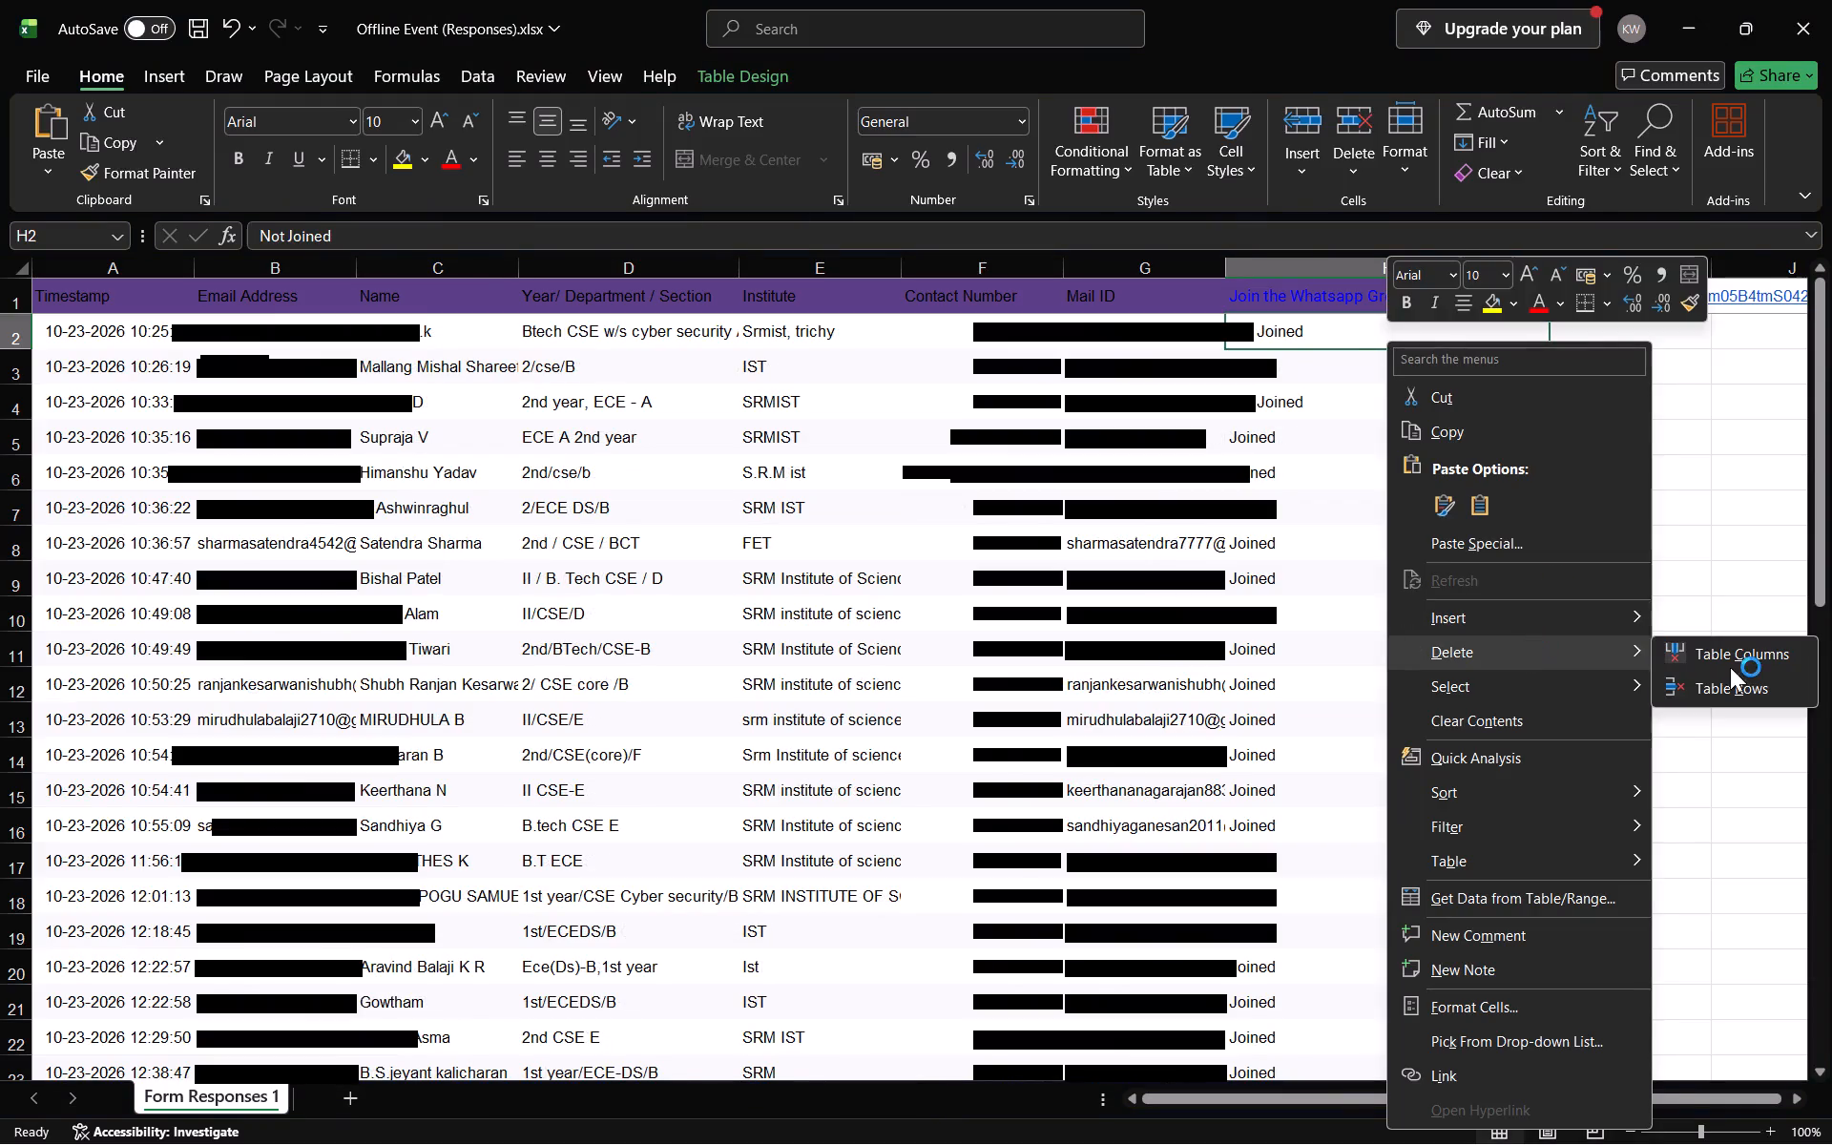
{"action": "left_click", "coordinate": [1734, 693]}
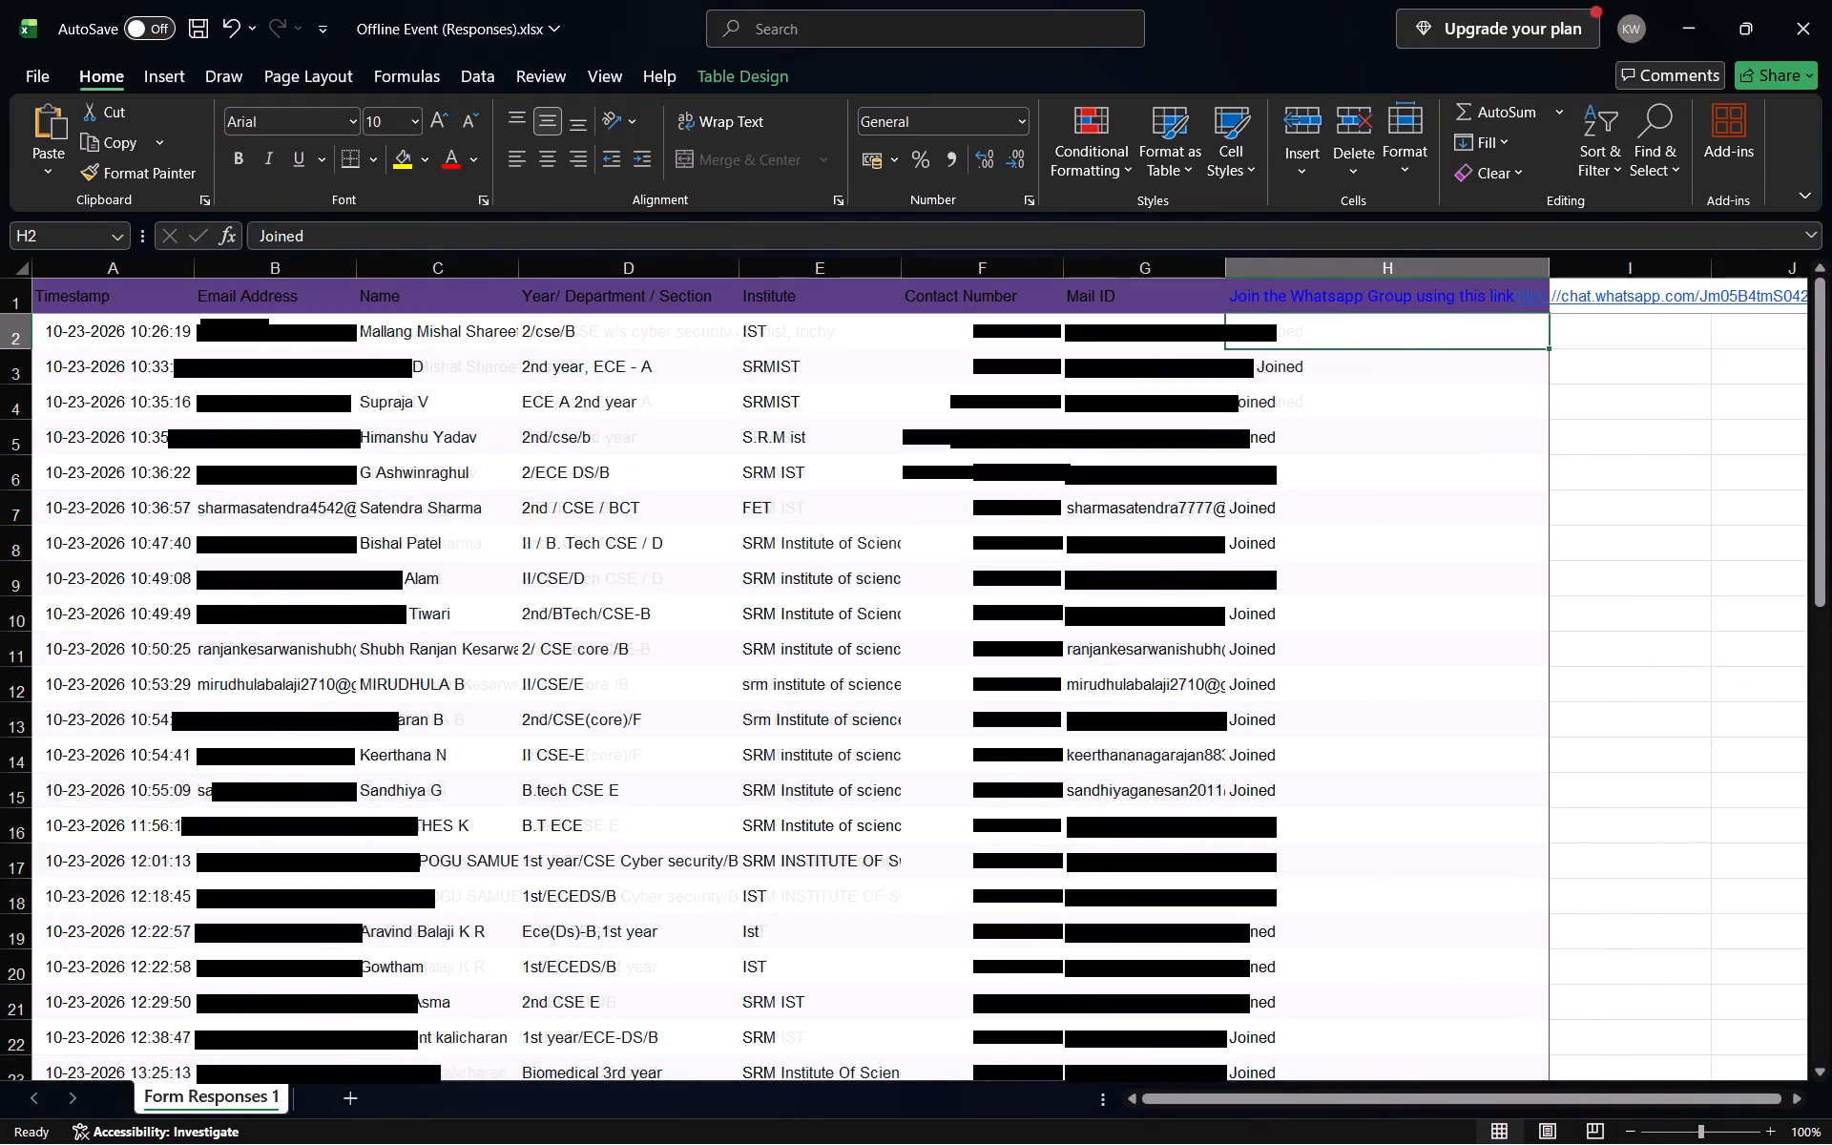
{"action": "right_click", "coordinate": [1250, 328]}
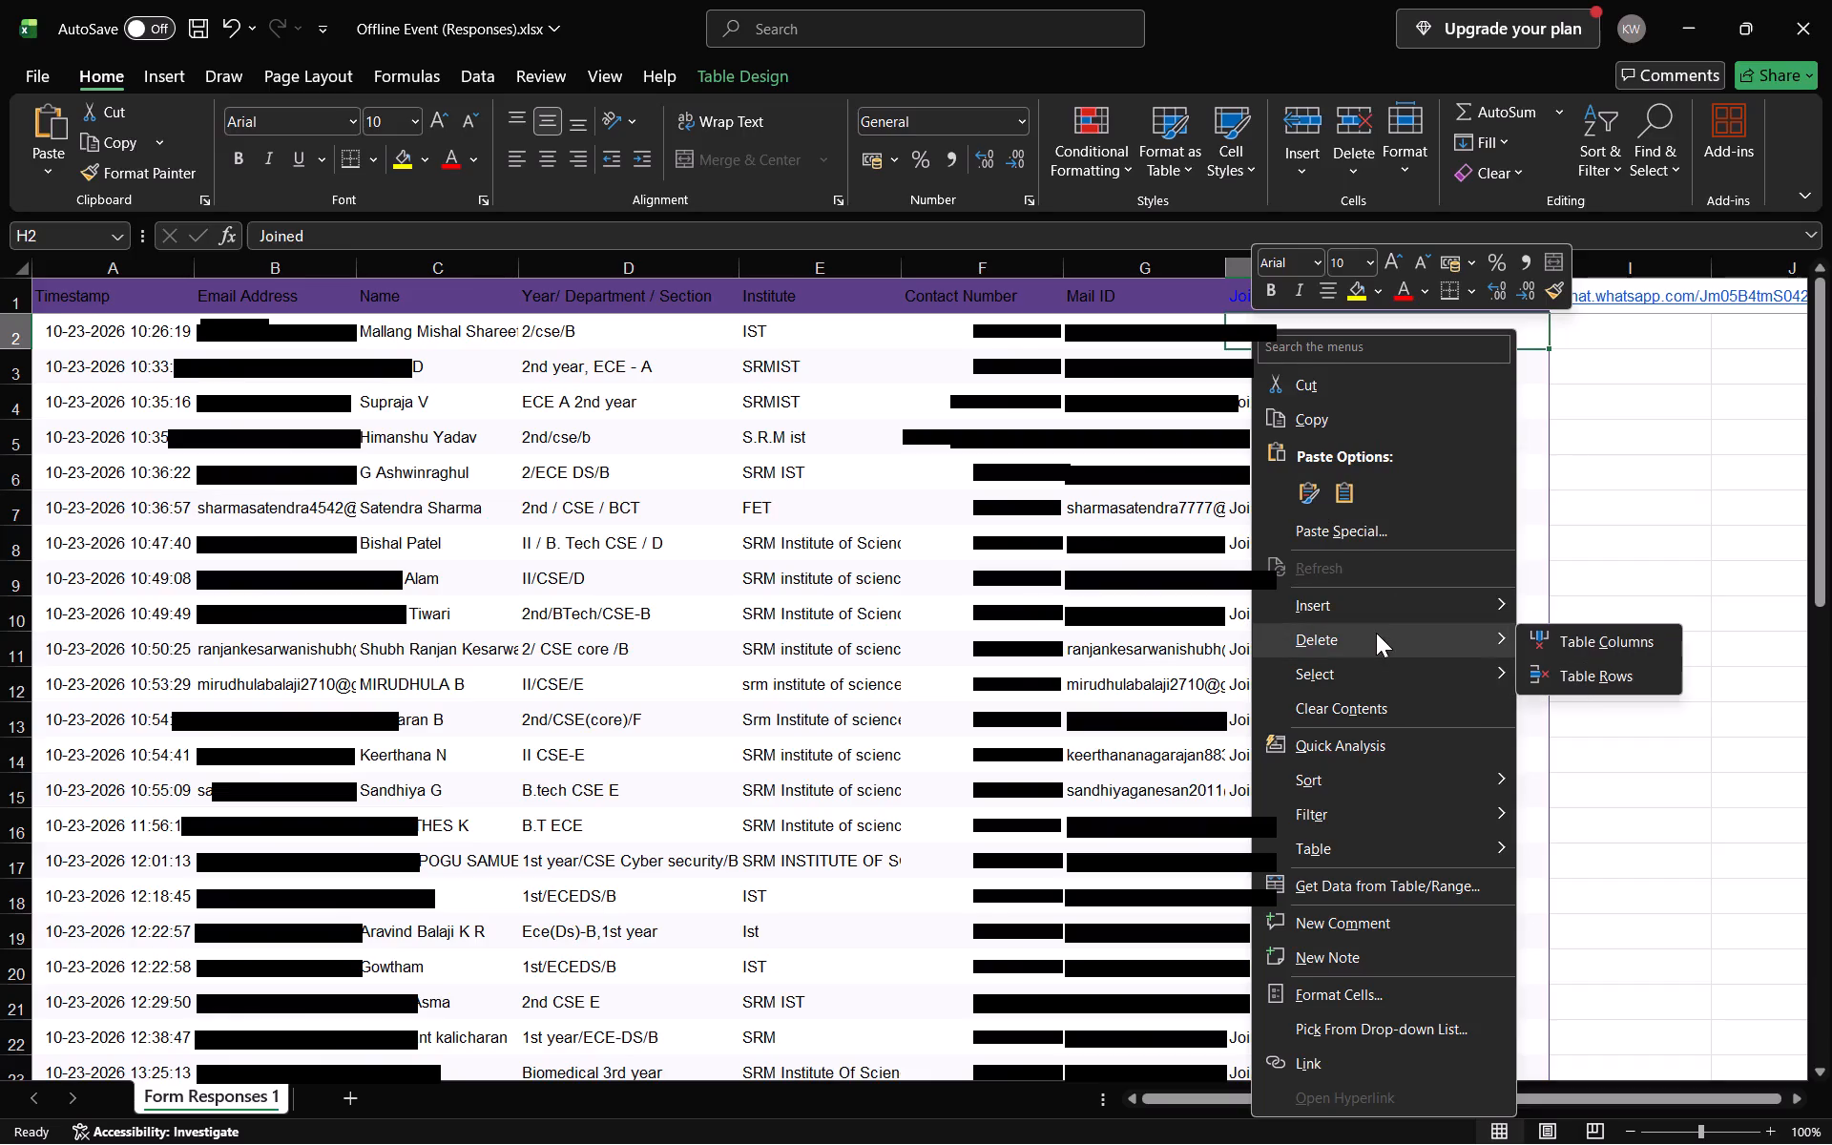
{"action": "left_click", "coordinate": [1572, 677]}
Delete the table row in row 3, the response timestamped 10:35:16.
{"action": "left_click", "coordinate": [1321, 385]}
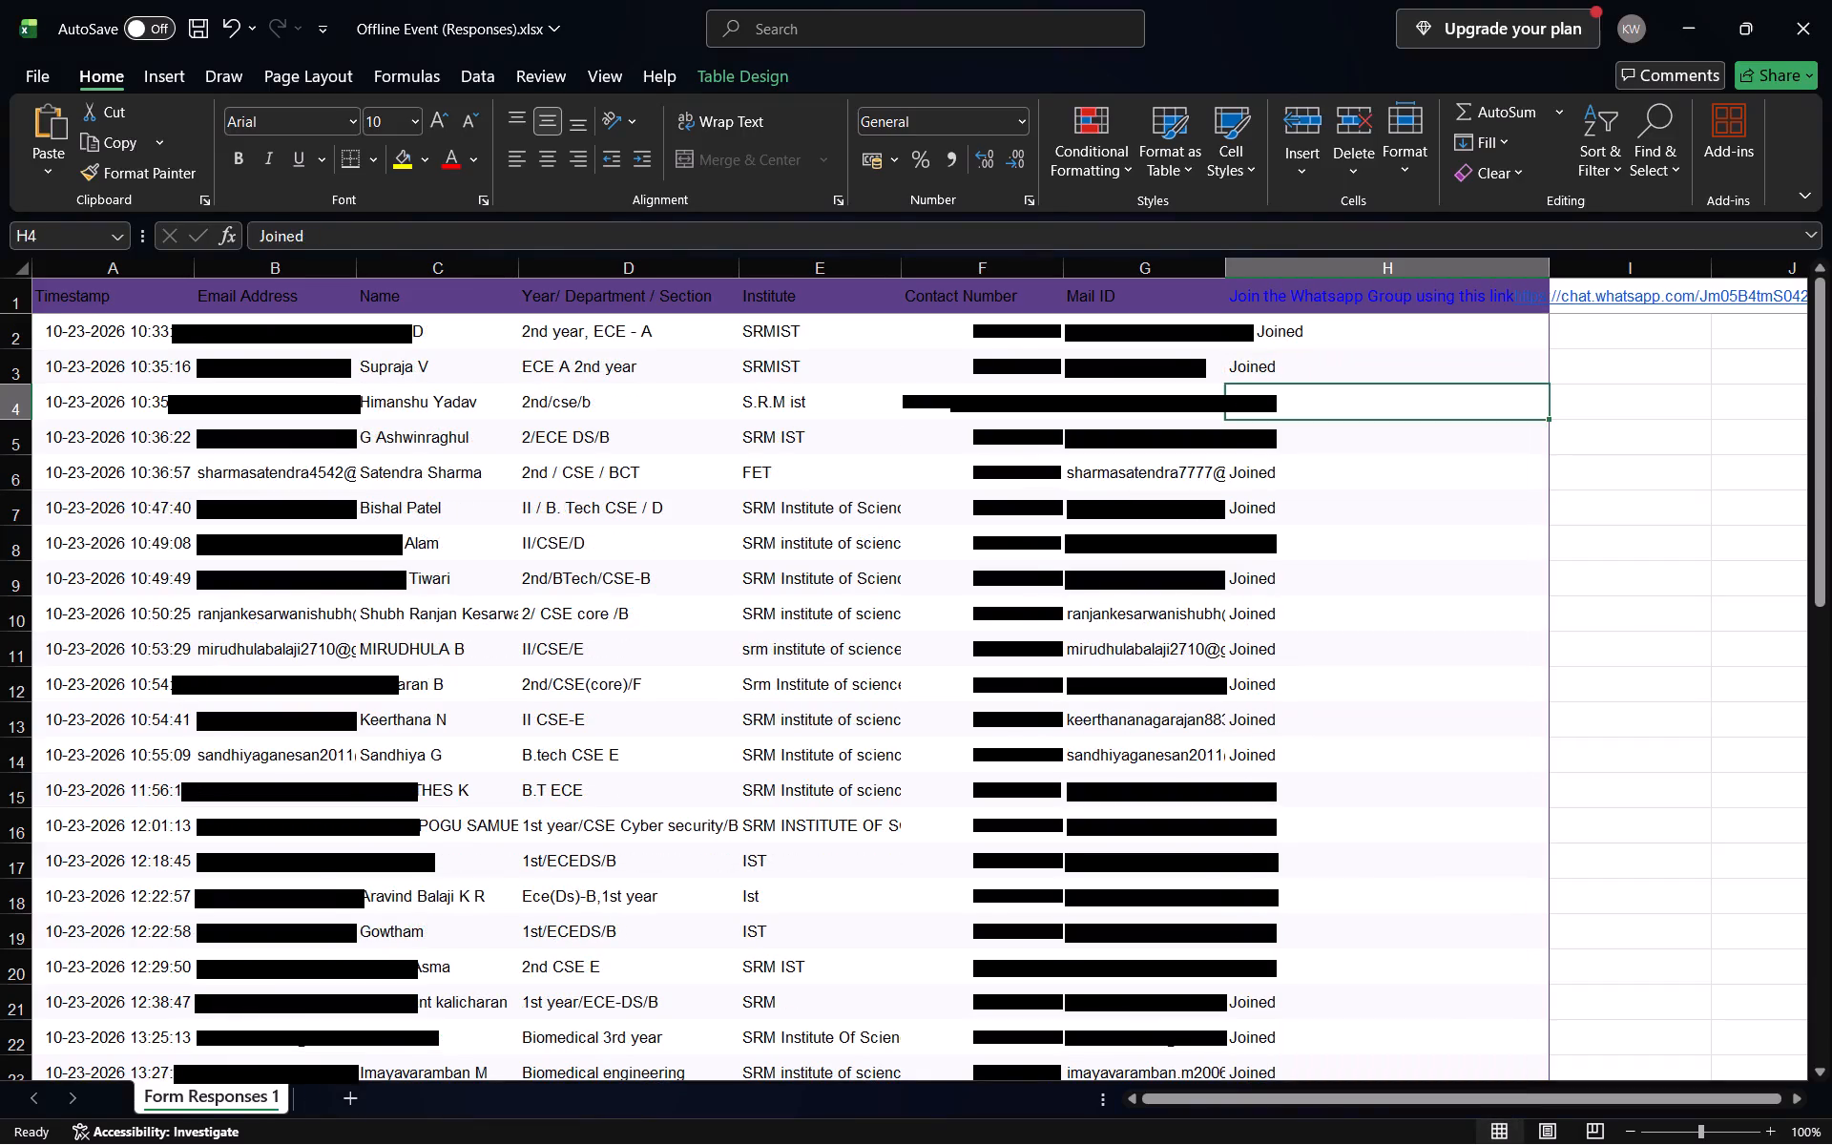
{"action": "left_click", "coordinate": [1321, 357]}
{"action": "right_click", "coordinate": [1321, 357]}
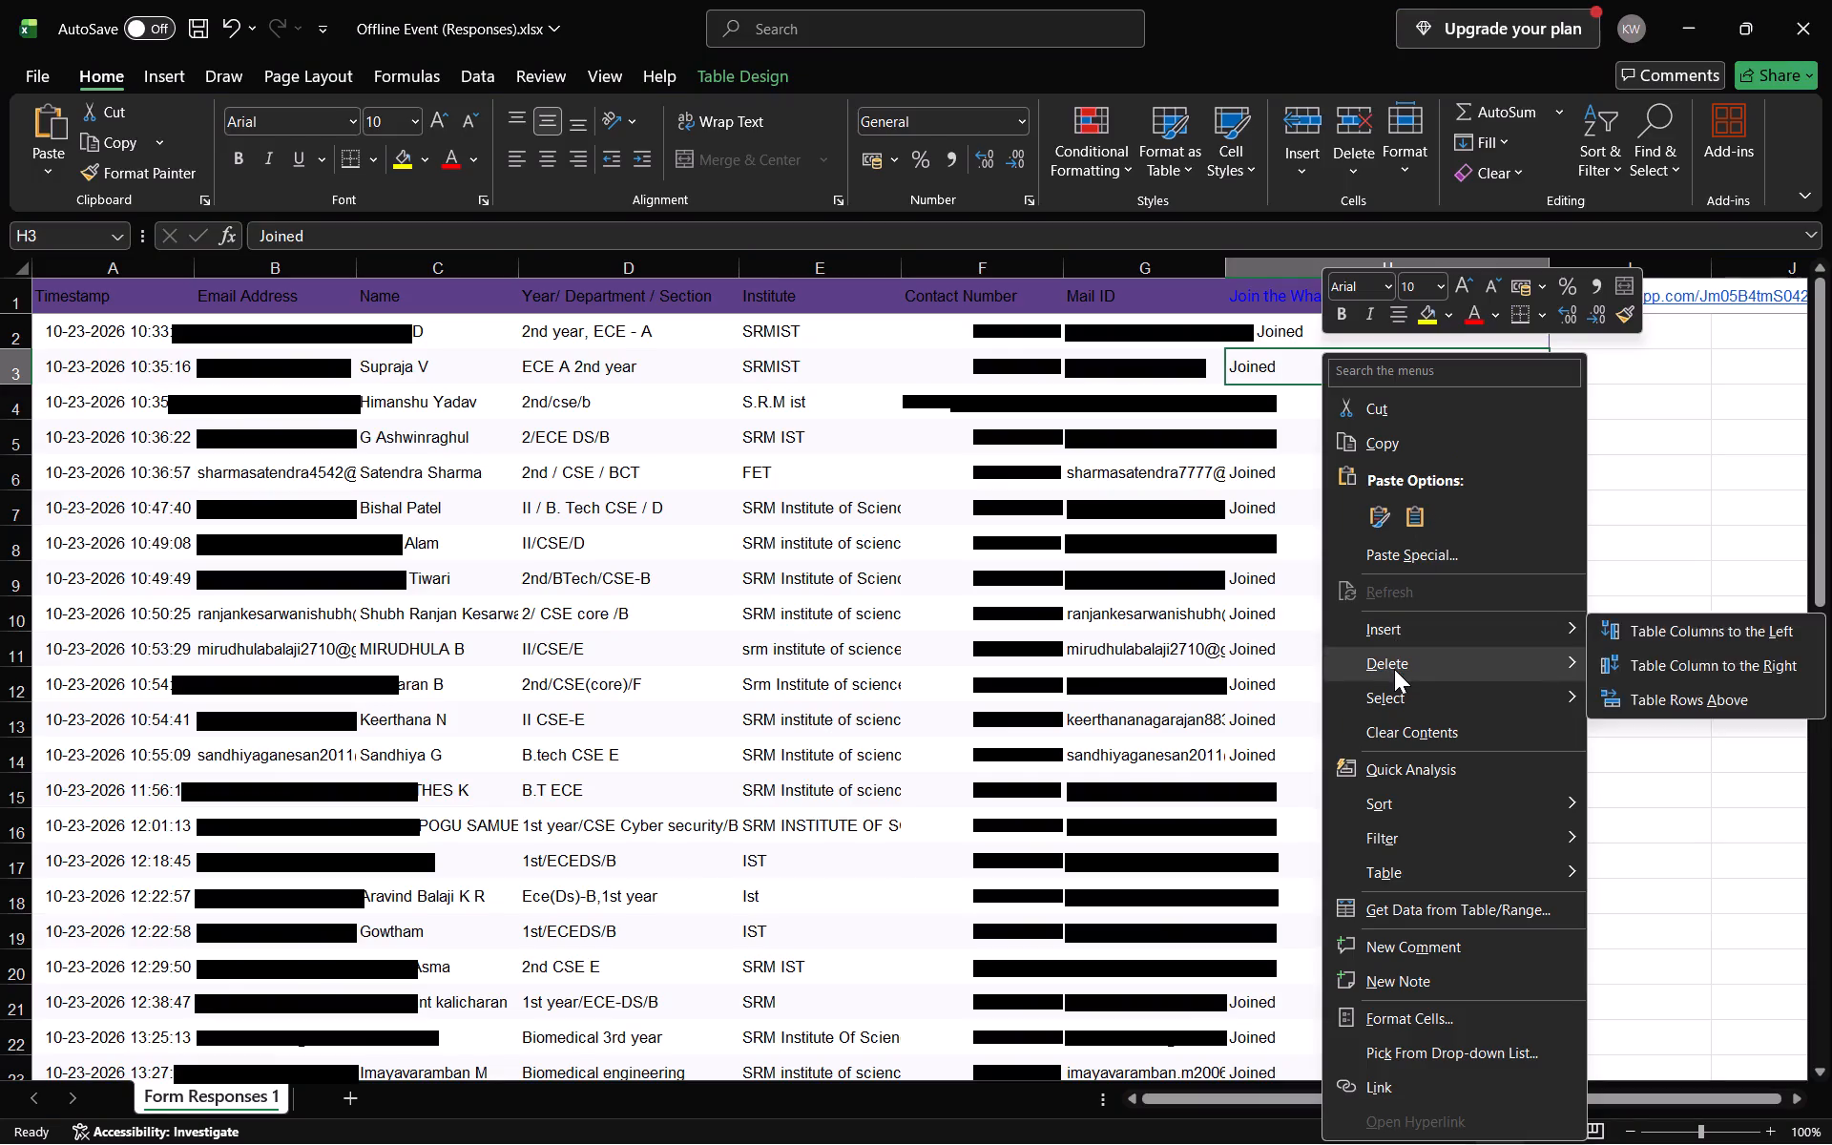
{"action": "left_click", "coordinate": [1620, 695]}
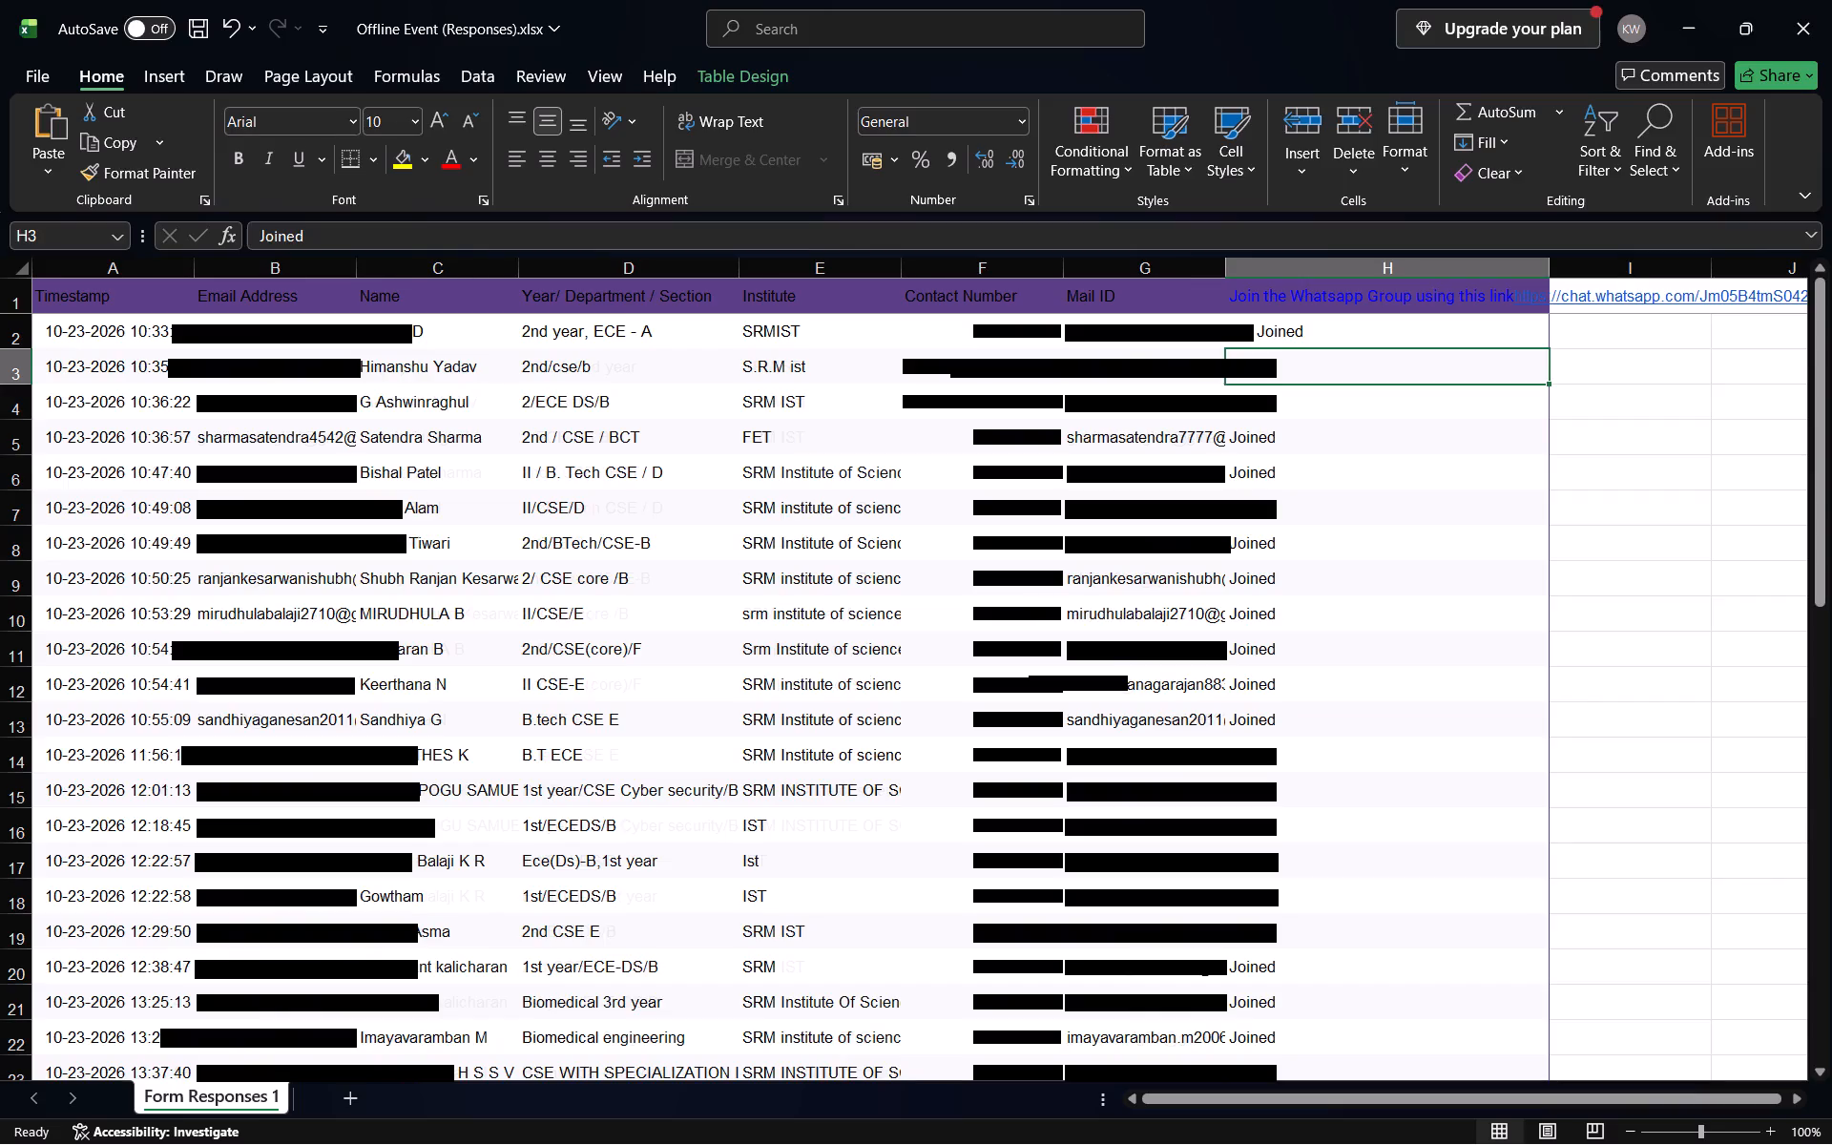
Enter "Presen" in cell I2, beside the first remaining response's WhatsApp group status.
{"action": "left_click", "coordinate": [1248, 418]}
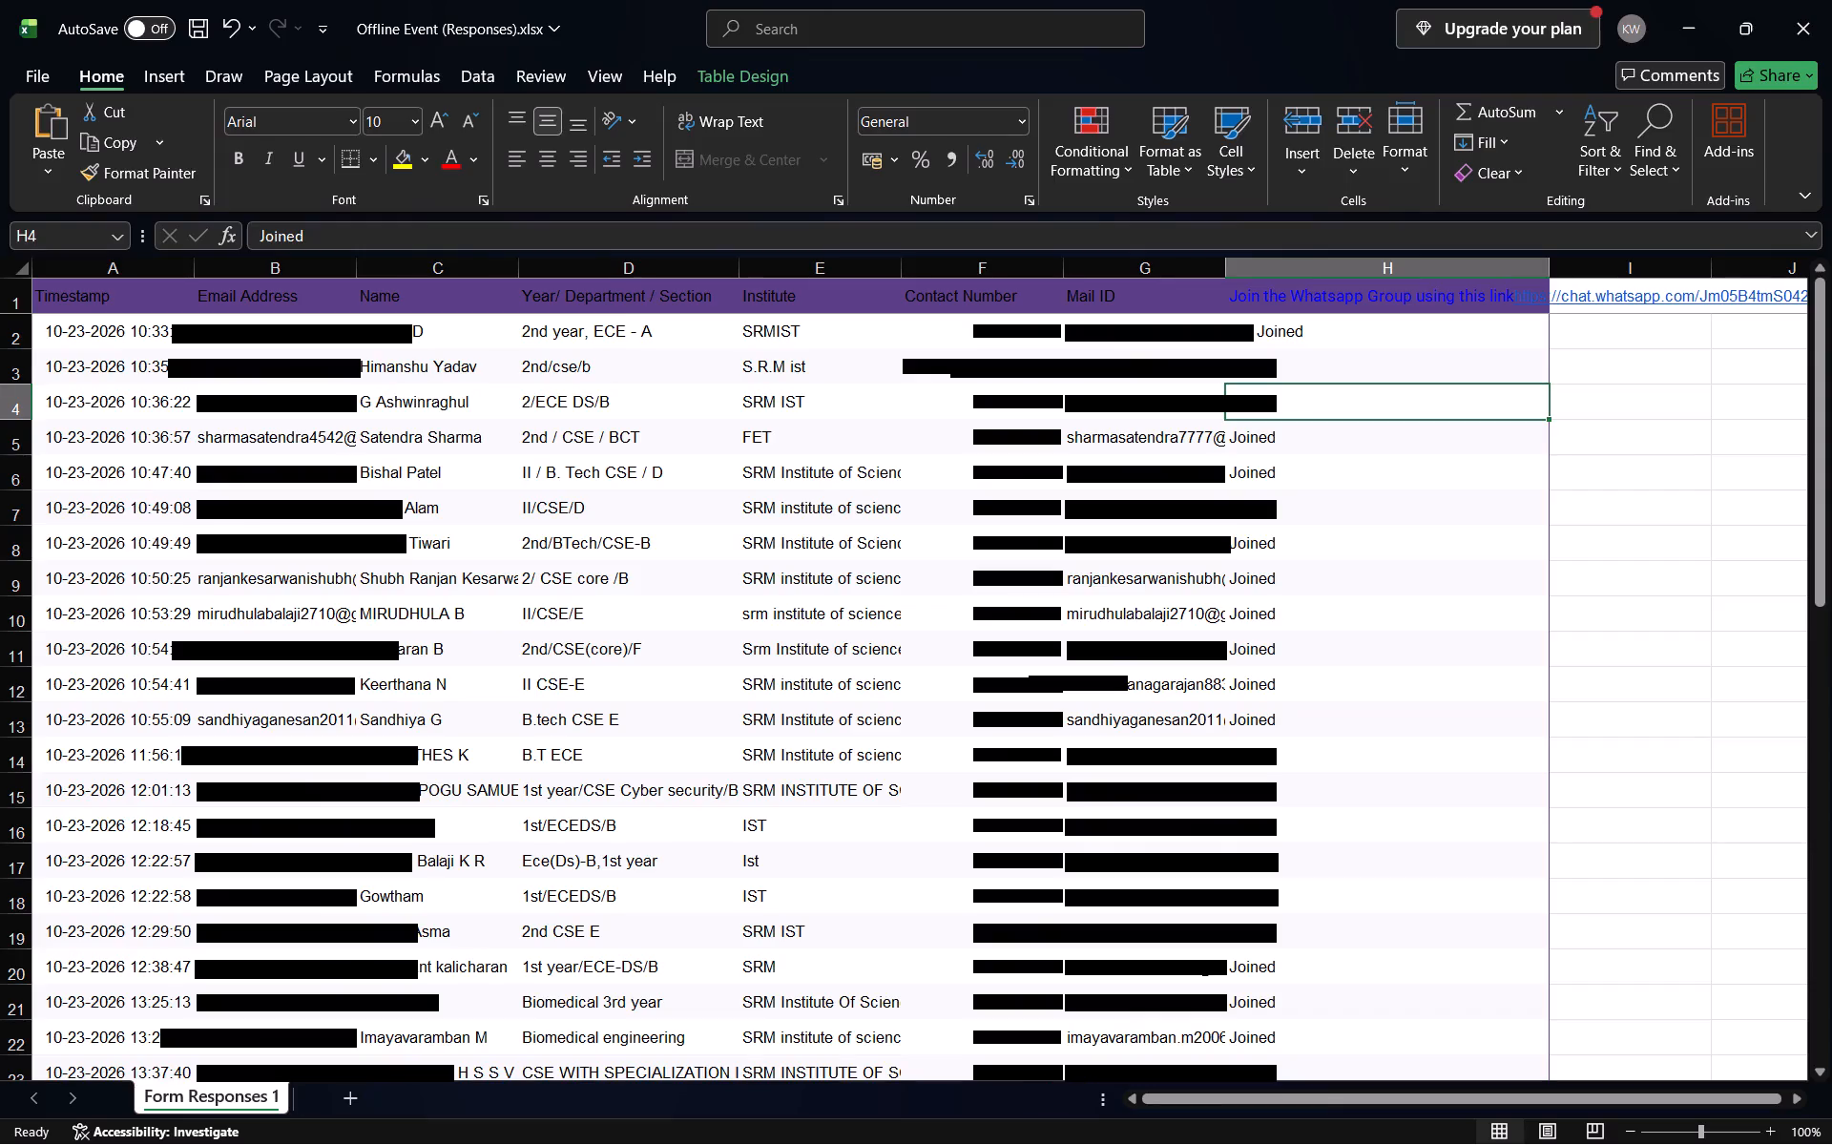
{"action": "left_click", "coordinate": [1264, 454]}
{"action": "scroll", "coordinate": [1237, 598], "scroll_direction": "left", "scroll_amount": 1}
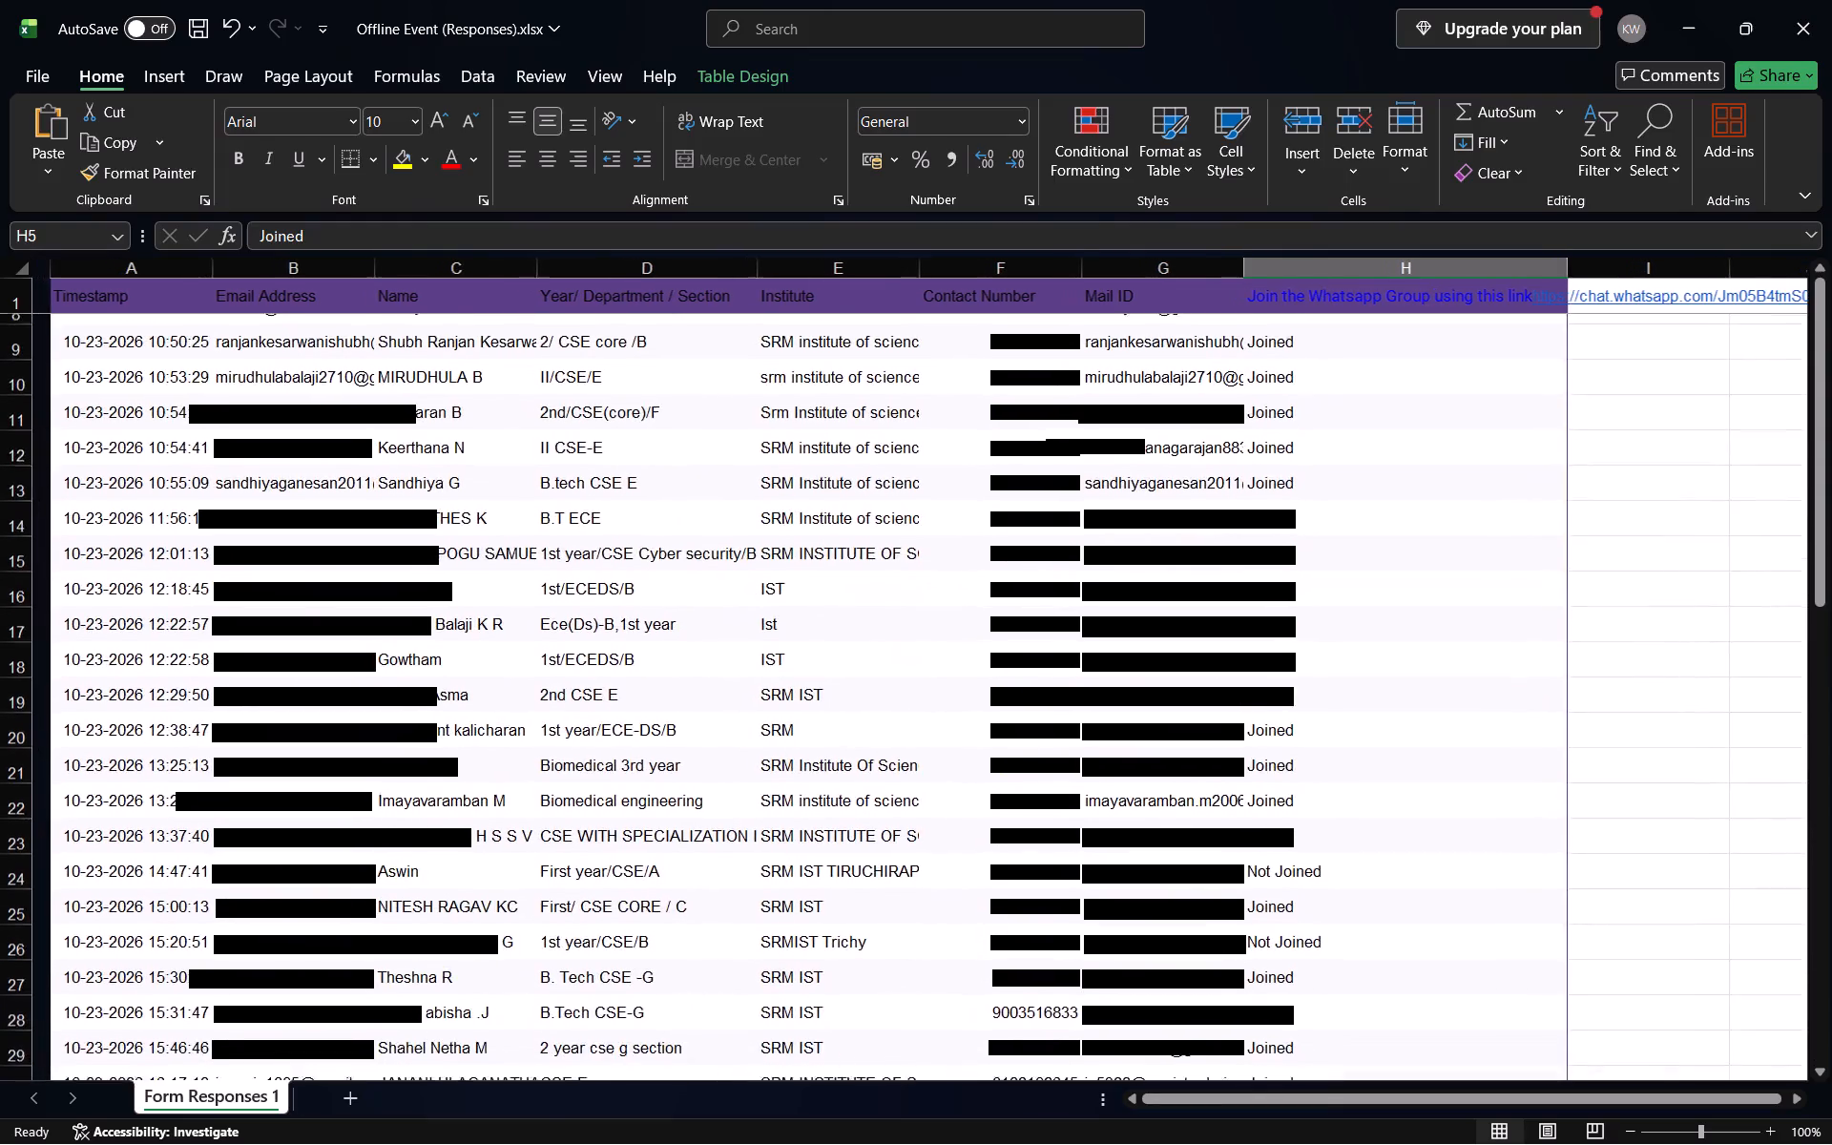
{"action": "scroll", "coordinate": [1237, 598], "scroll_direction": "left", "scroll_amount": 1}
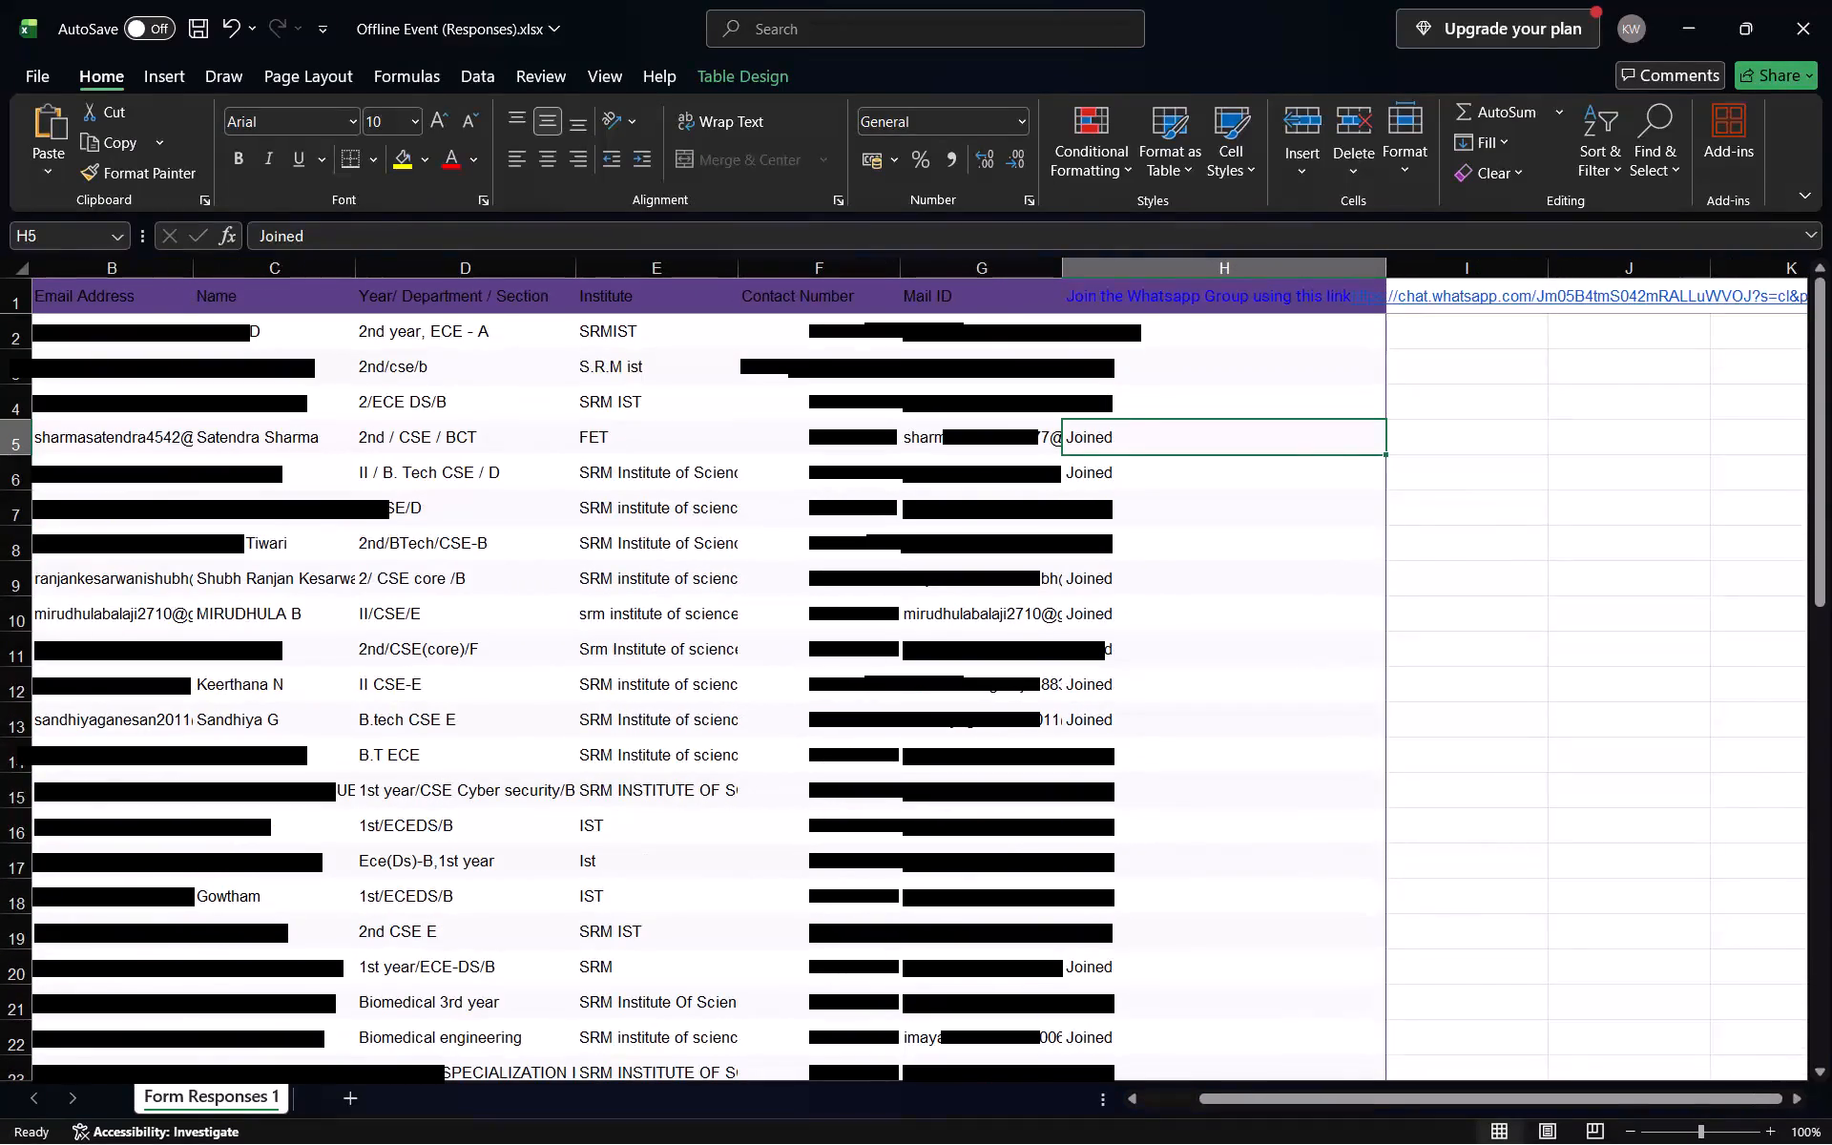
{"action": "left_click", "coordinate": [1405, 338]}
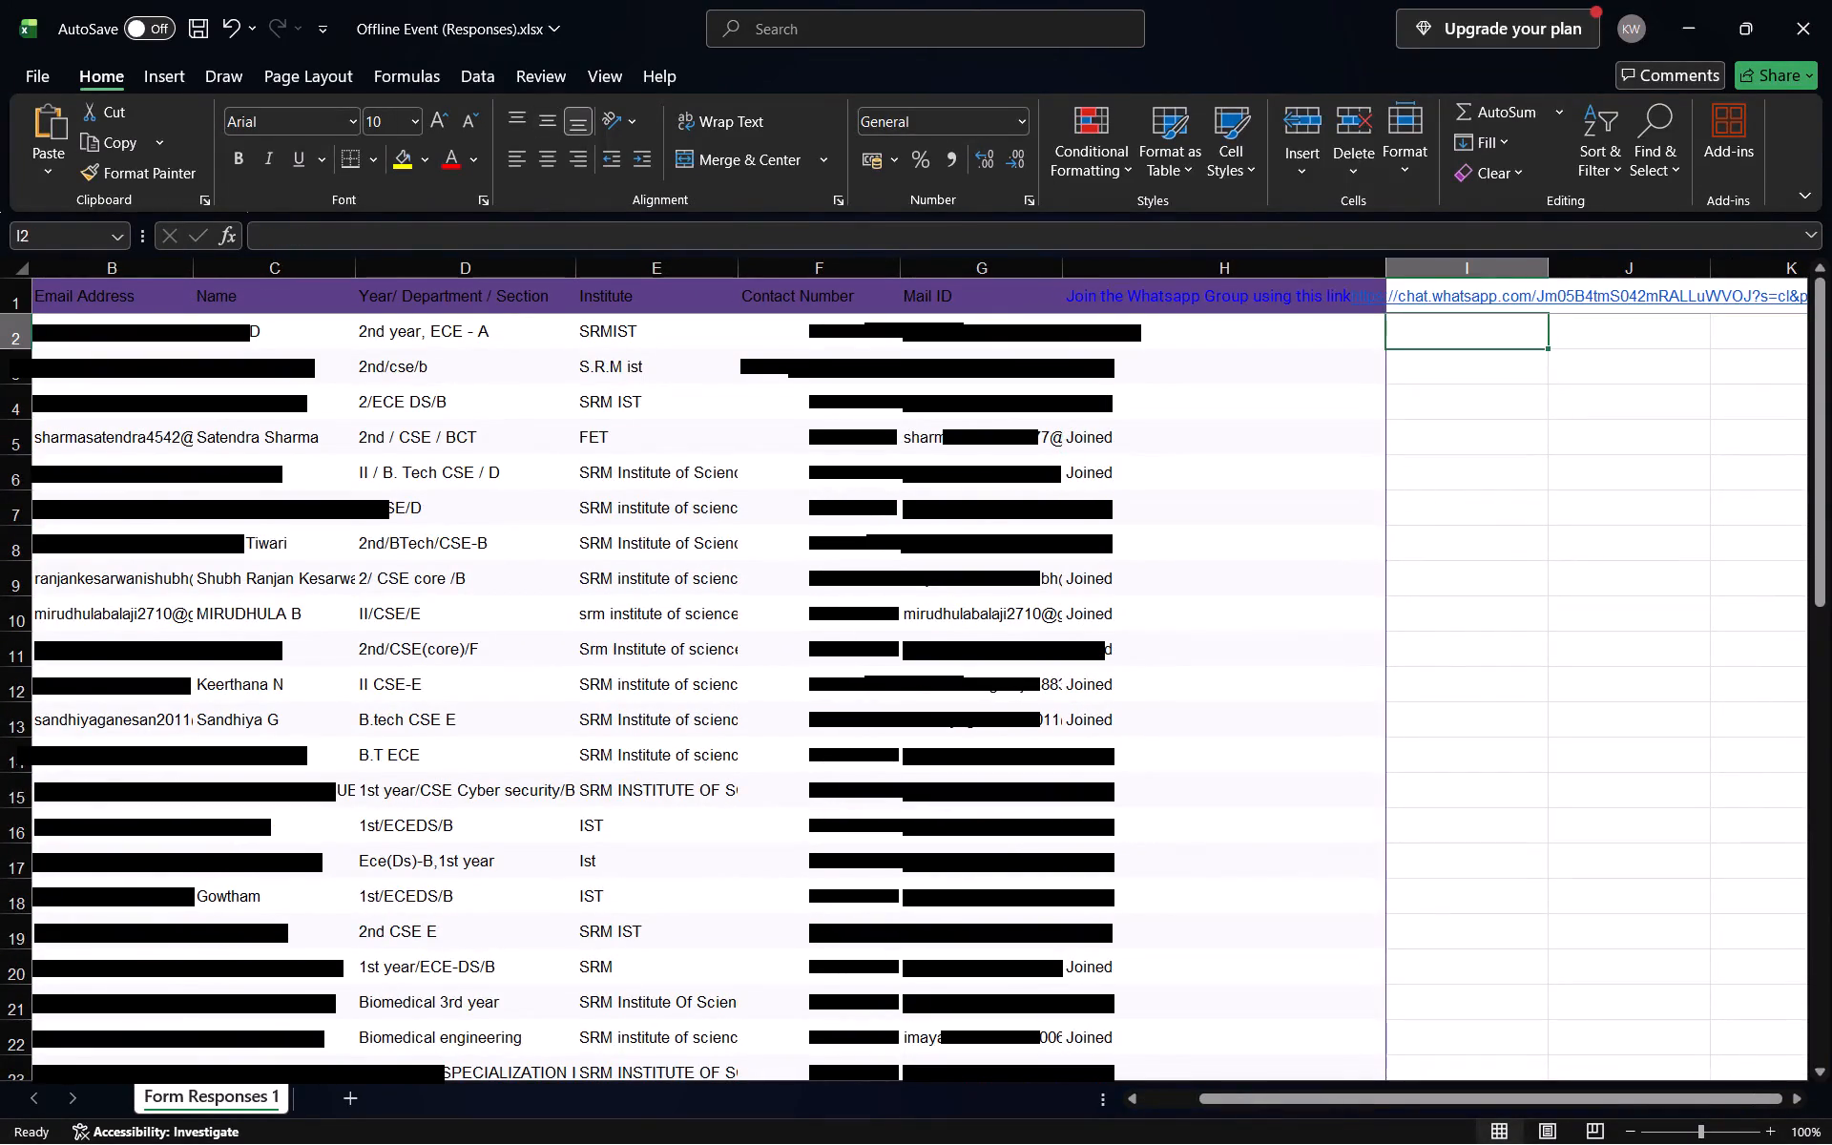
{"action": "scroll", "coordinate": [1214, 399], "scroll_direction": "right", "scroll_amount": 1}
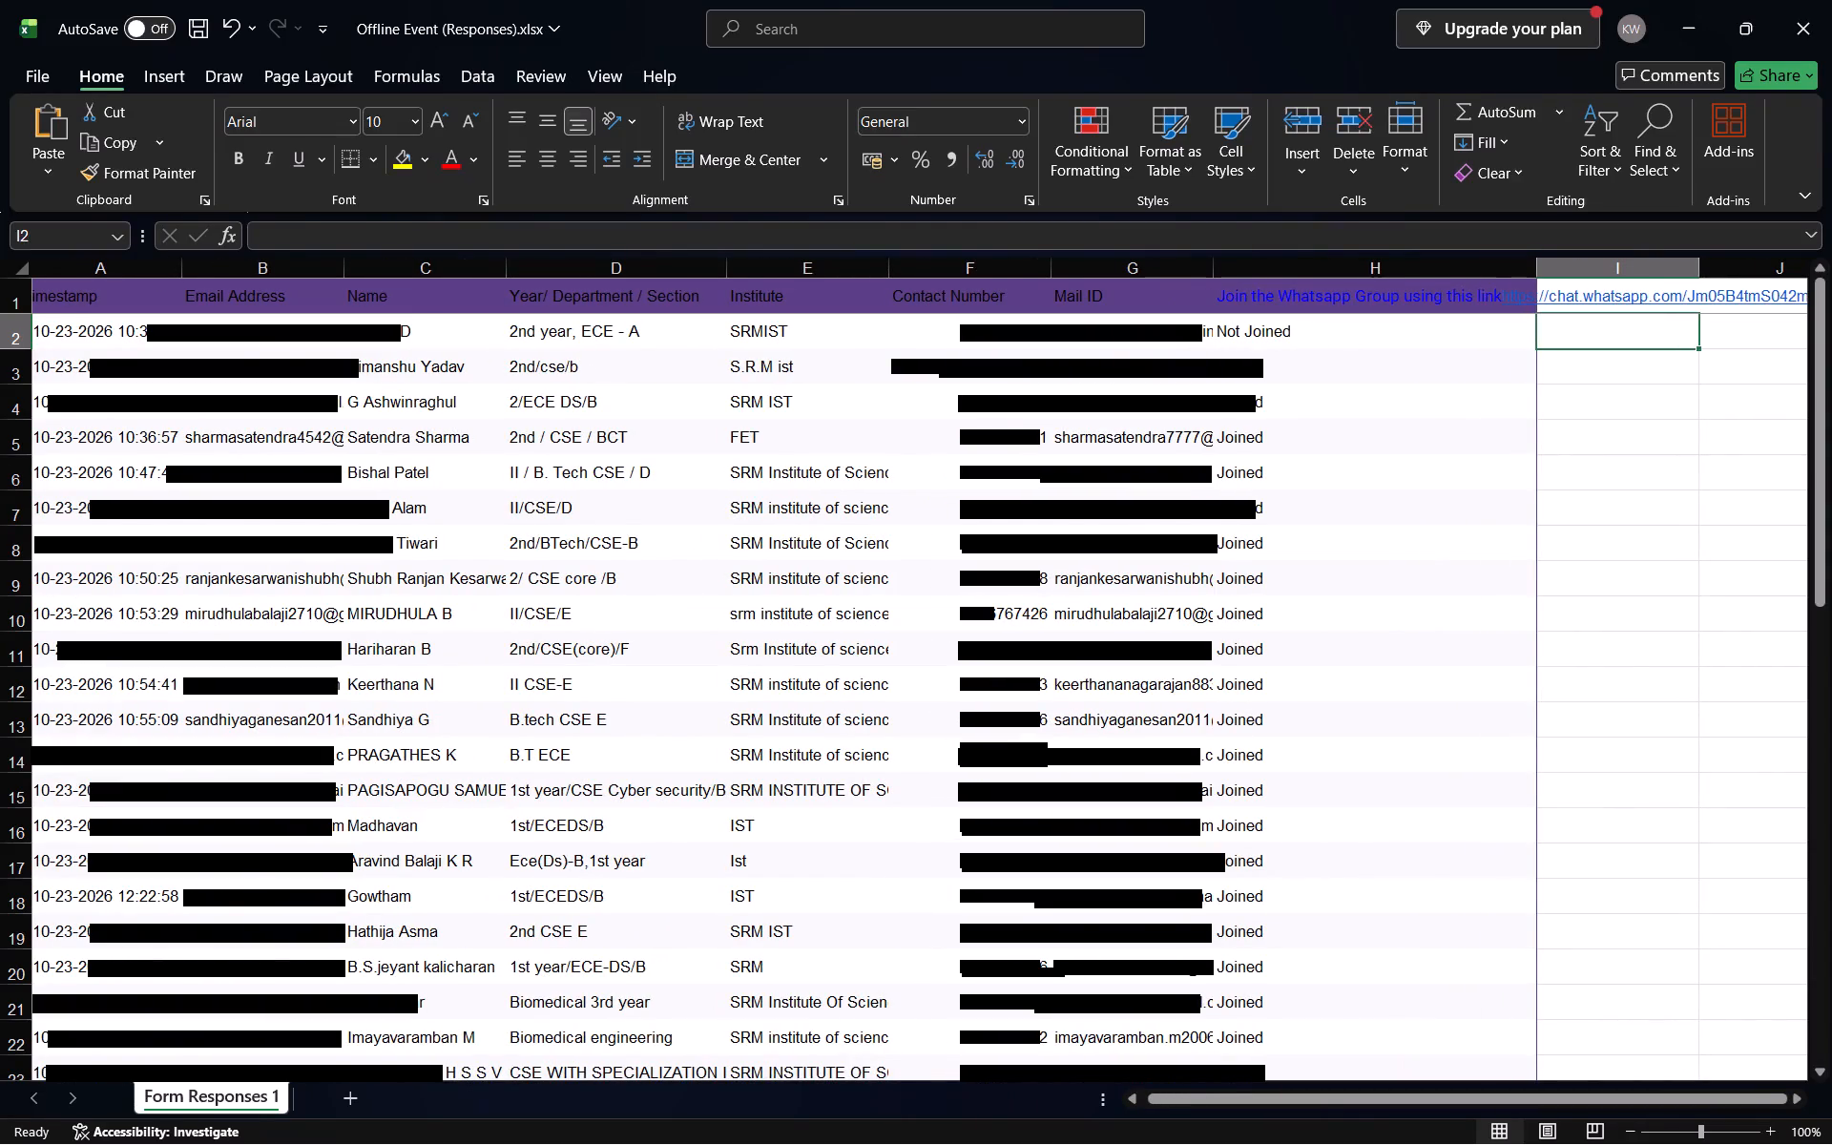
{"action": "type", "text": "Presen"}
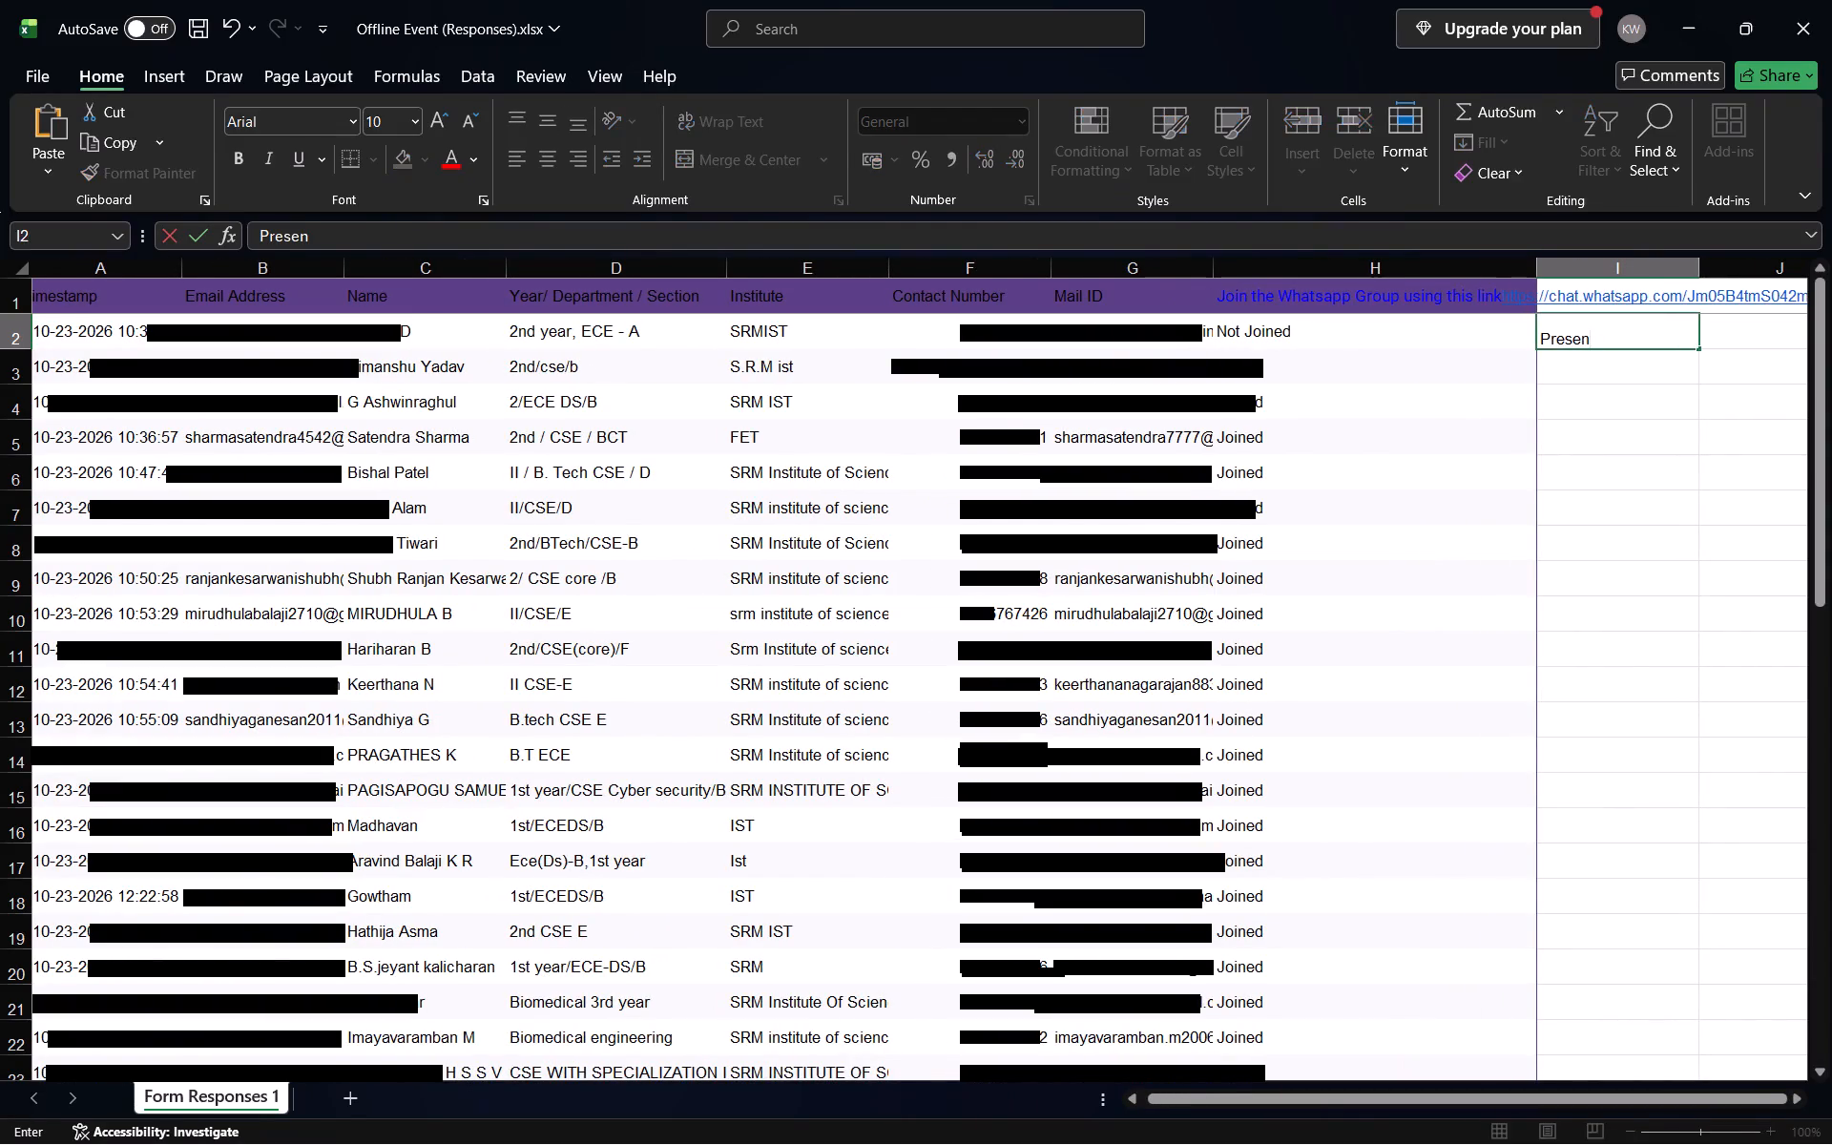
Shorten the attendance entry in cell I2 to P.
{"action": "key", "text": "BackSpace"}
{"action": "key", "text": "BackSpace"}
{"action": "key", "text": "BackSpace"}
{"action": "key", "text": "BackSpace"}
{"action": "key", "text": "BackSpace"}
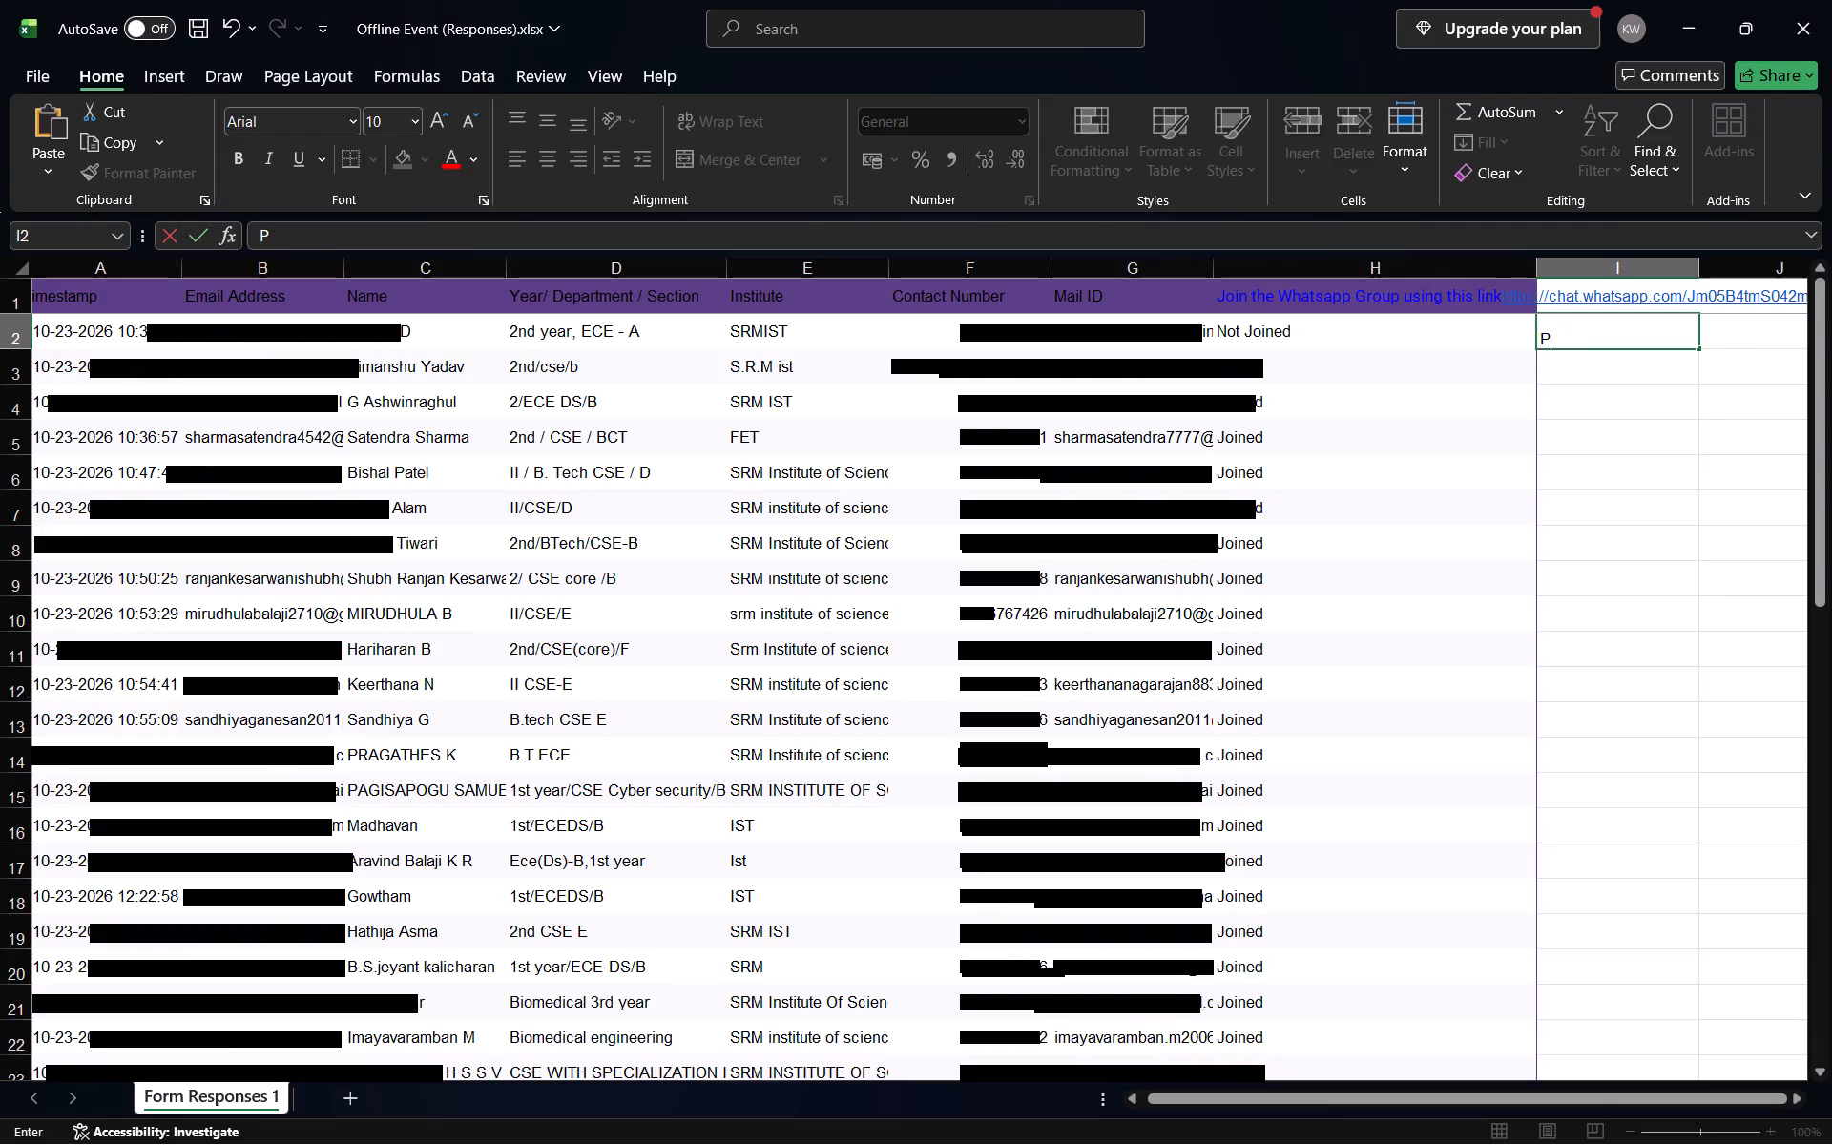
{"action": "left_click", "coordinate": [1566, 377]}
Look through the response table to its last row and the empty rows below, and return to cell A2.
{"action": "scroll", "coordinate": [1399, 499], "scroll_direction": "down", "scroll_amount": 9}
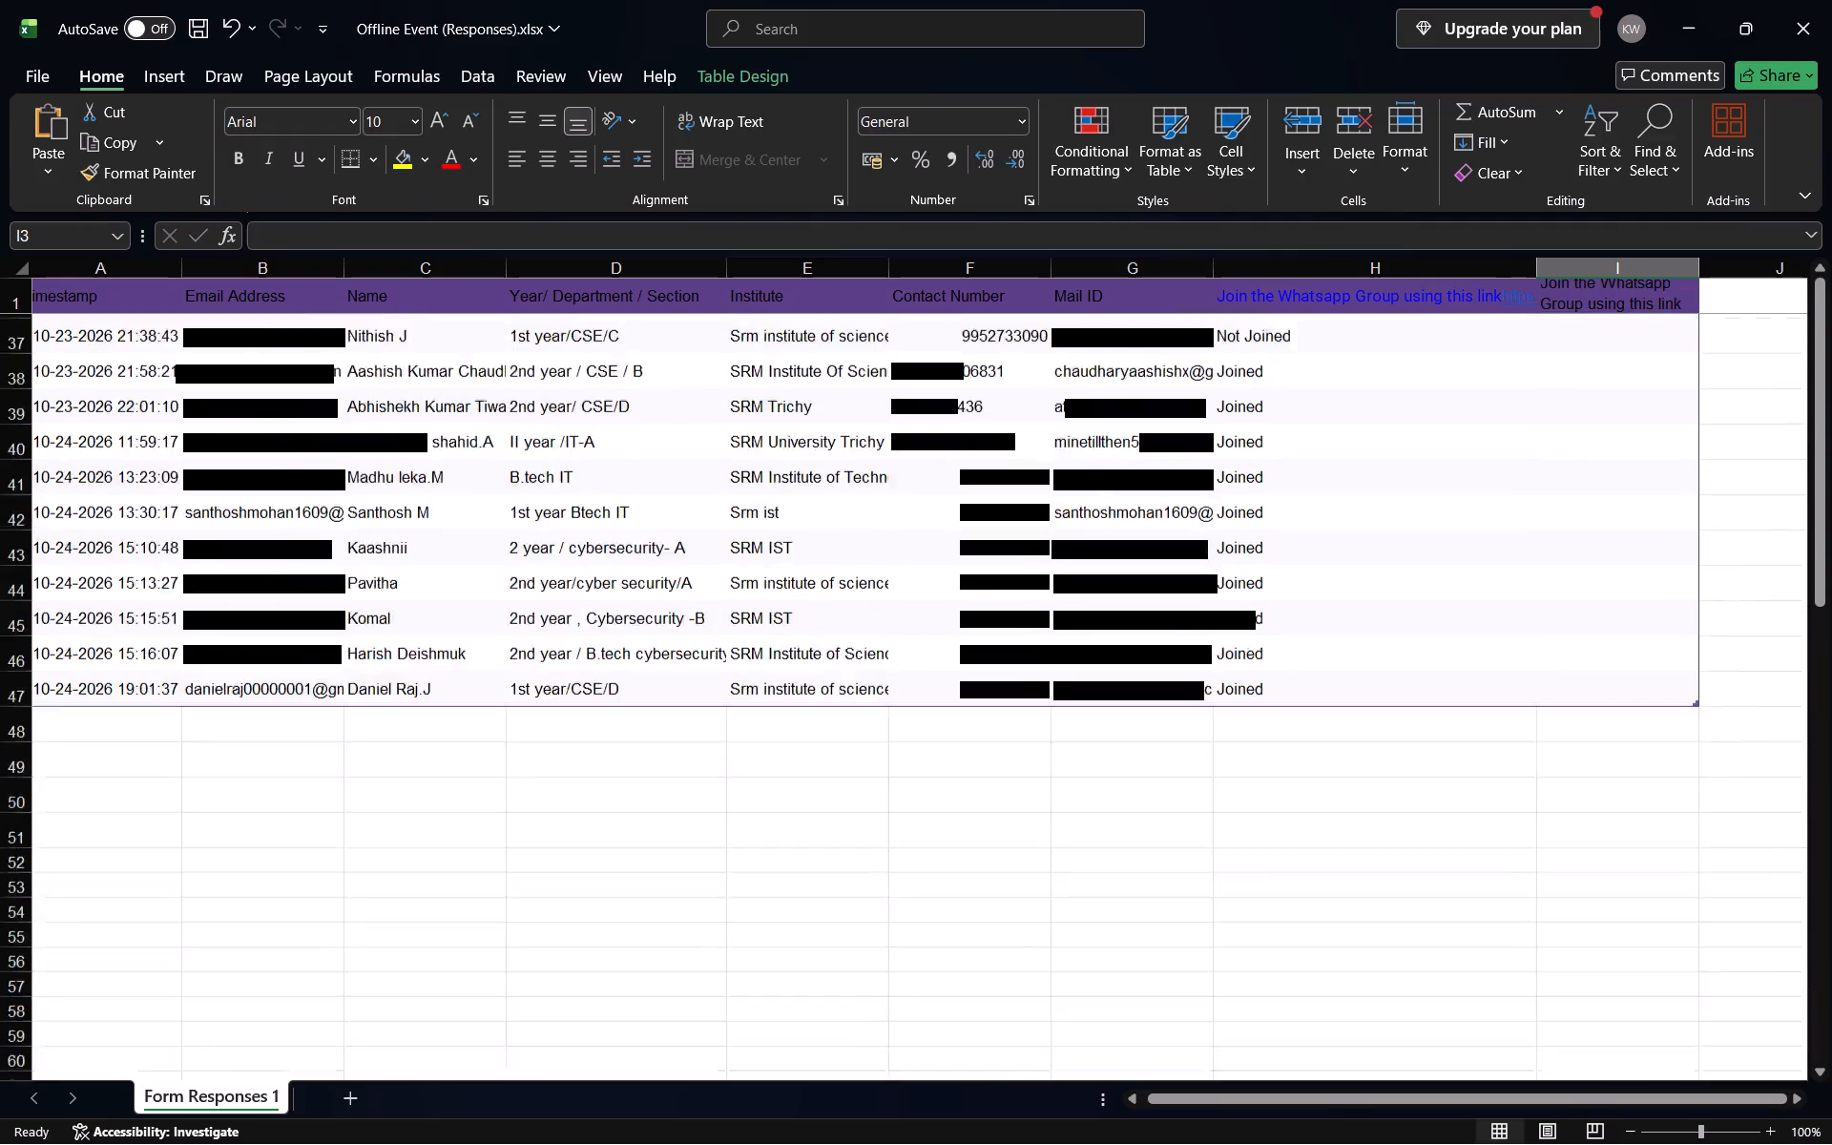
{"action": "scroll", "coordinate": [1399, 499], "scroll_direction": "up", "scroll_amount": 3}
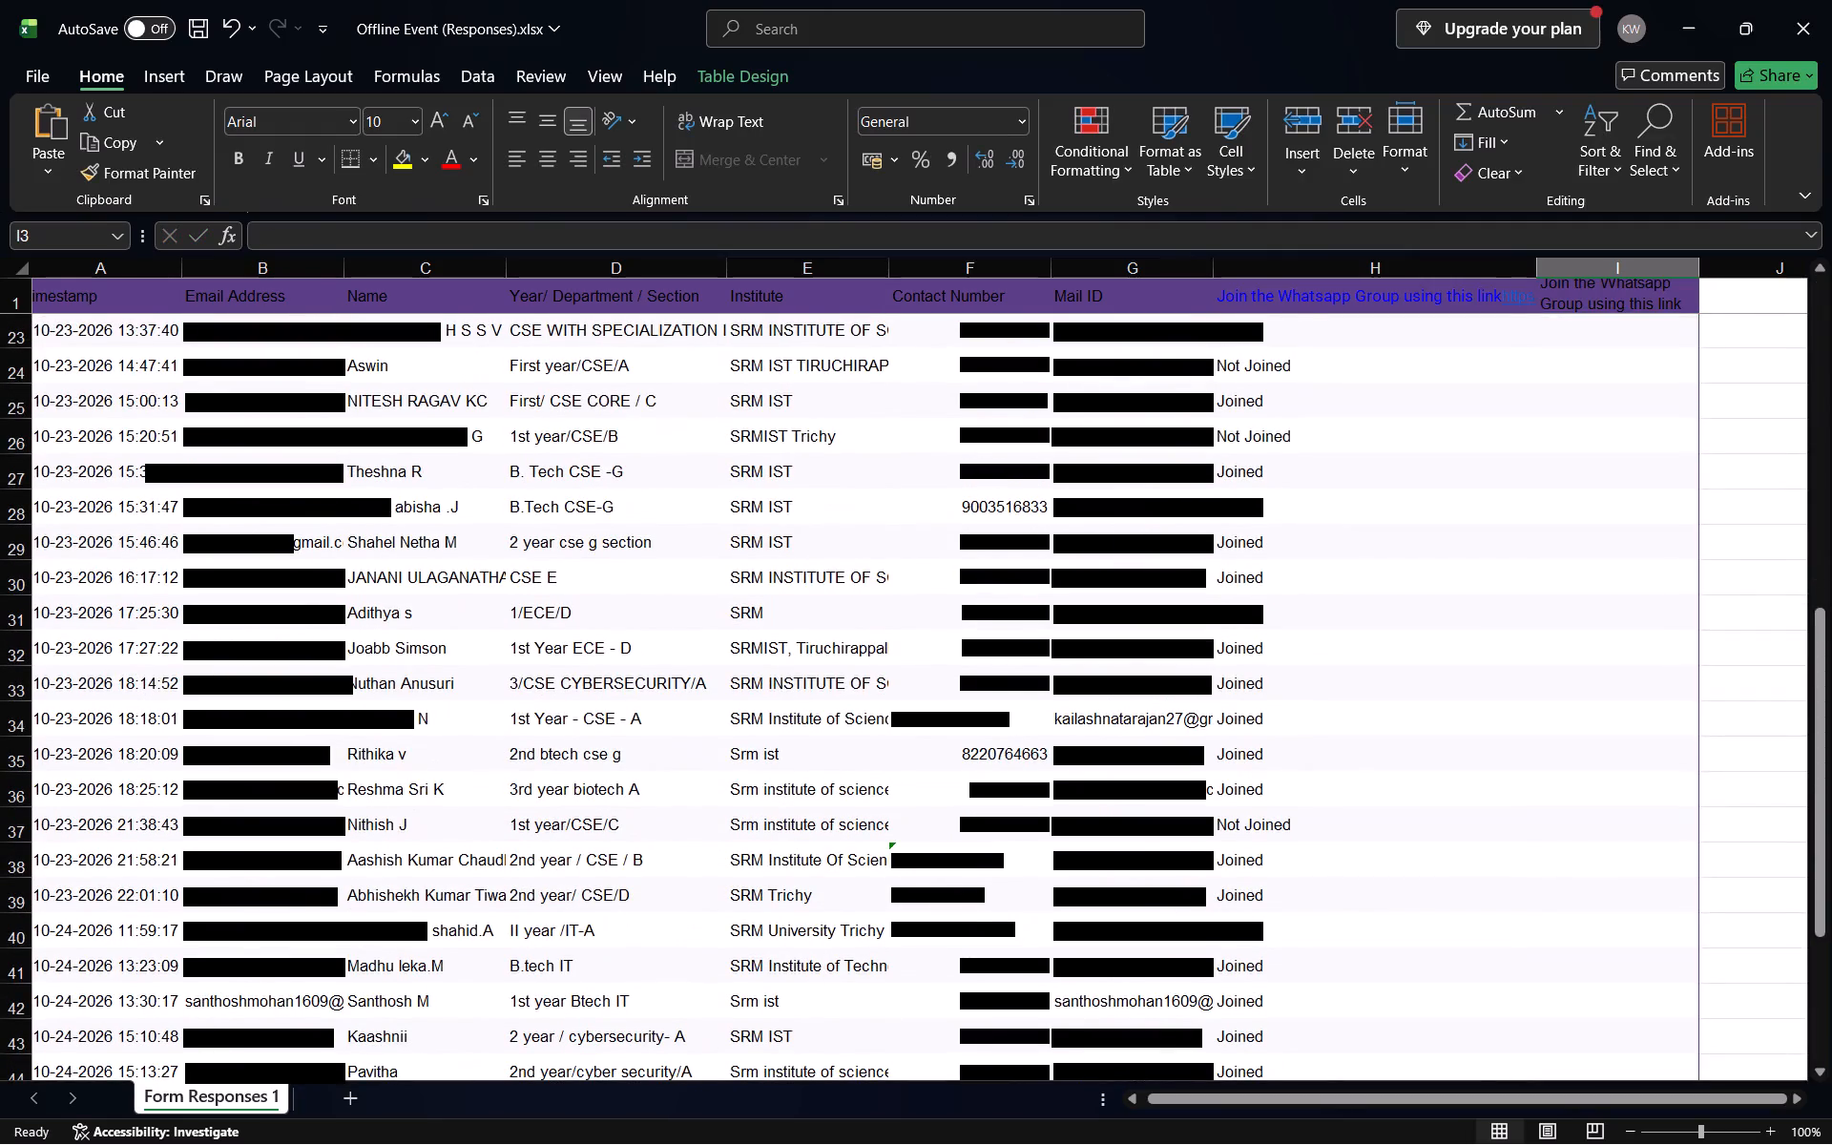
{"action": "scroll", "coordinate": [1085, 469], "scroll_direction": "down", "scroll_amount": 6}
{"action": "scroll", "coordinate": [1085, 469], "scroll_direction": "up", "scroll_amount": 3}
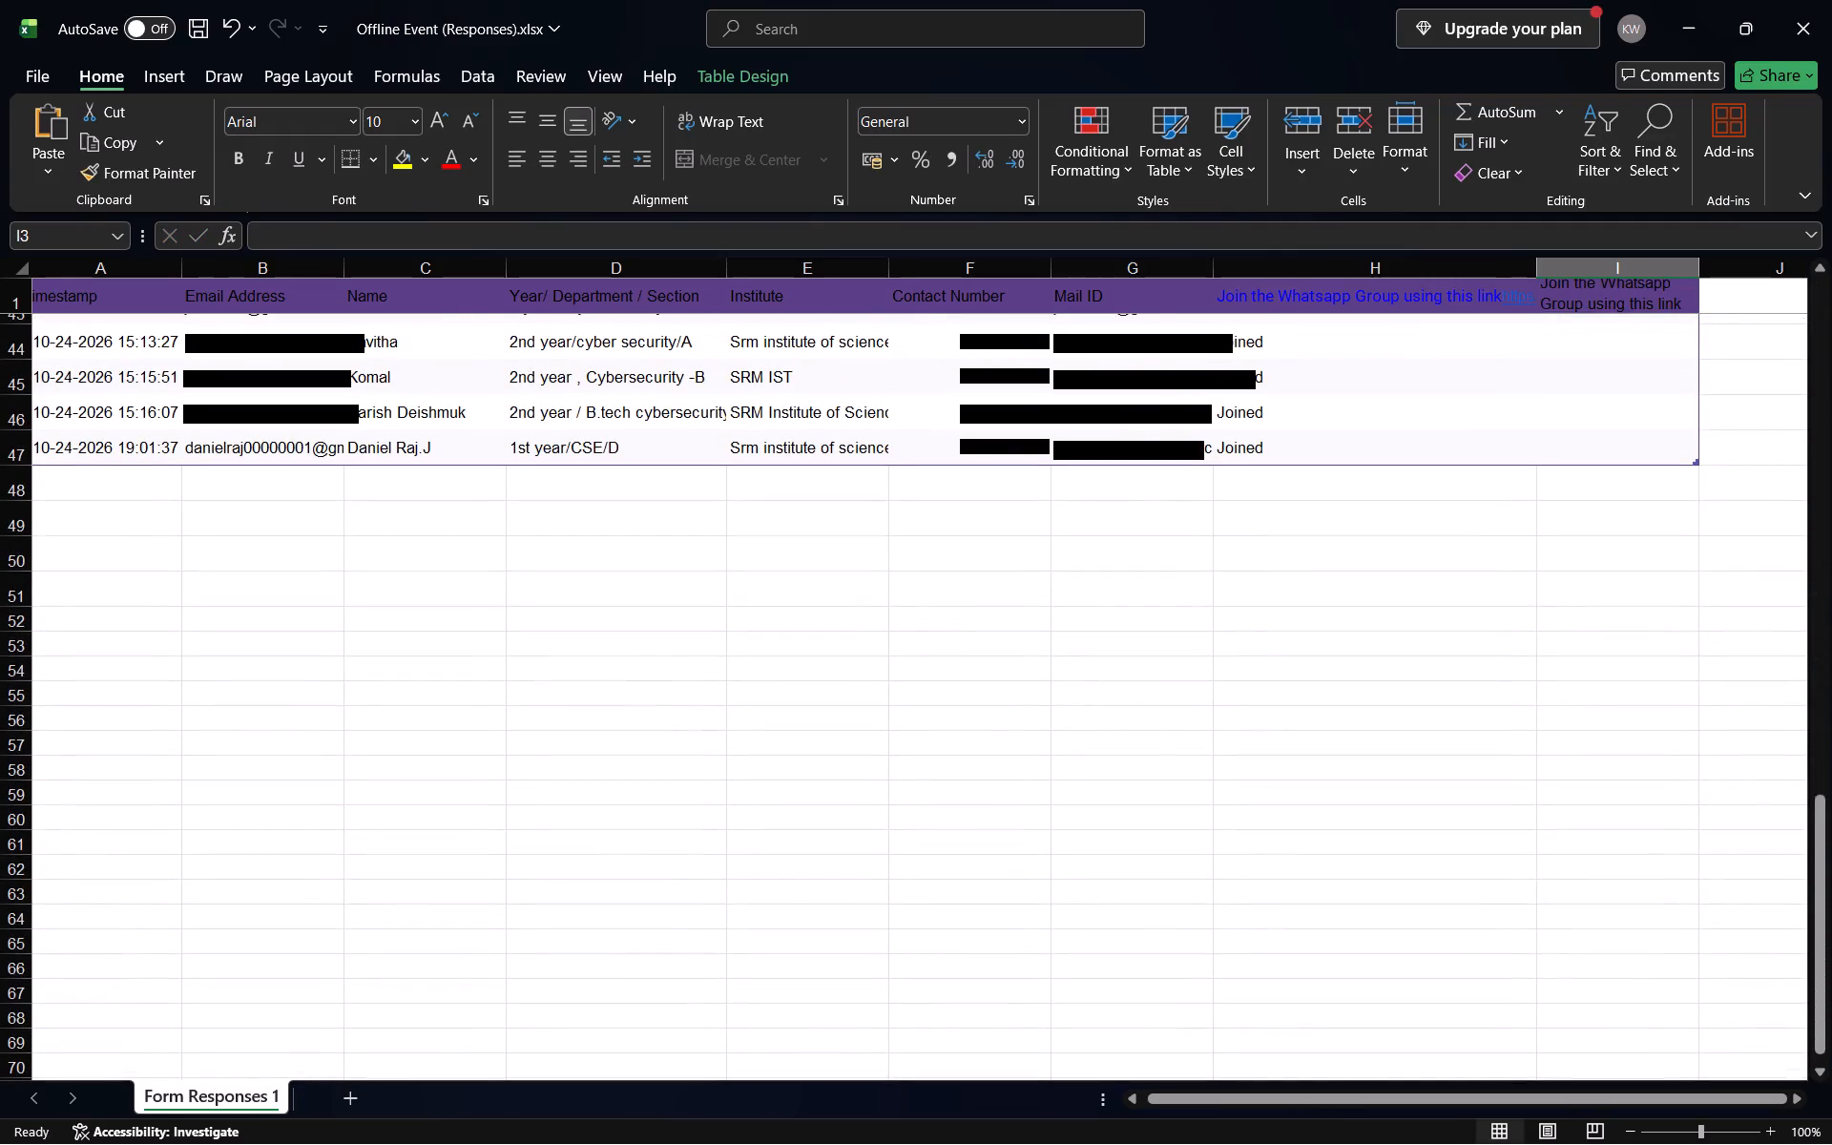
{"action": "left_click", "coordinate": [225, 483]}
{"action": "left_click", "coordinate": [119, 478]}
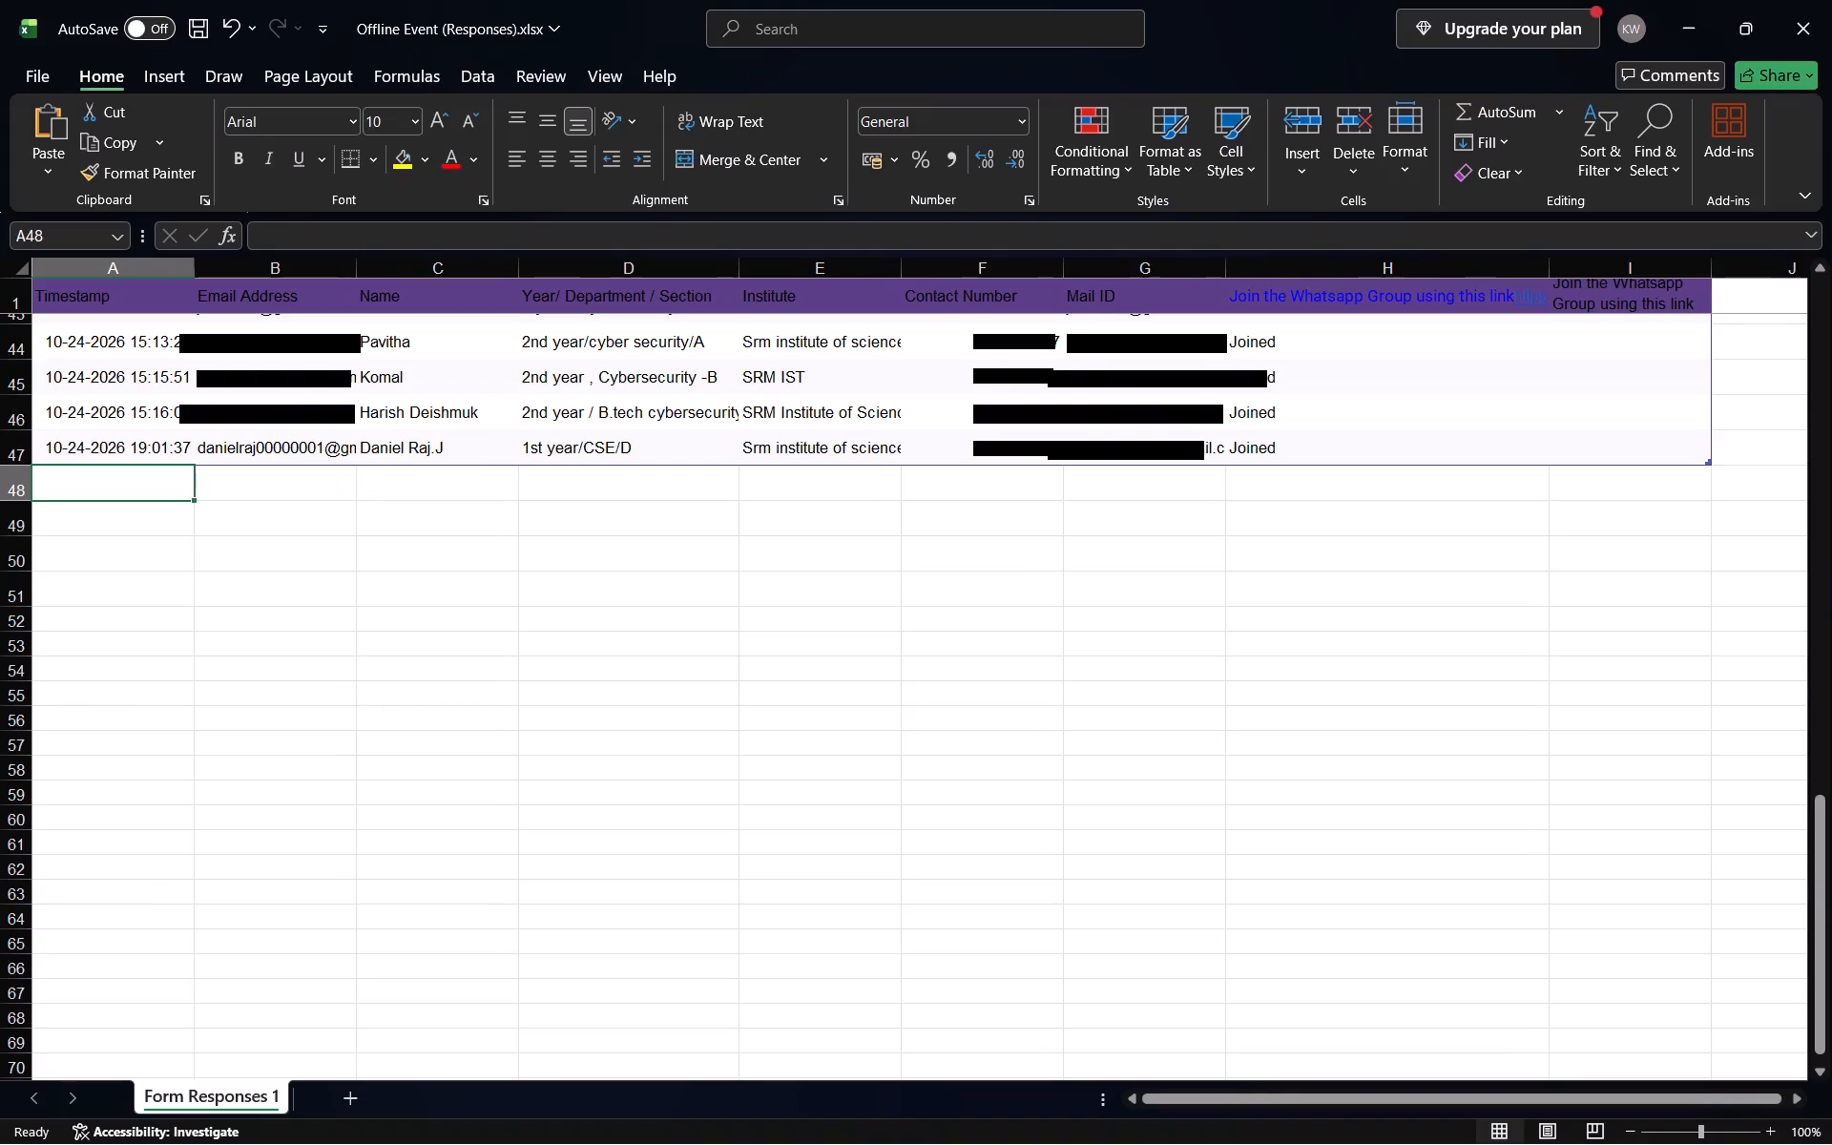
{"action": "scroll", "coordinate": [137, 480], "scroll_direction": "up", "scroll_amount": 8}
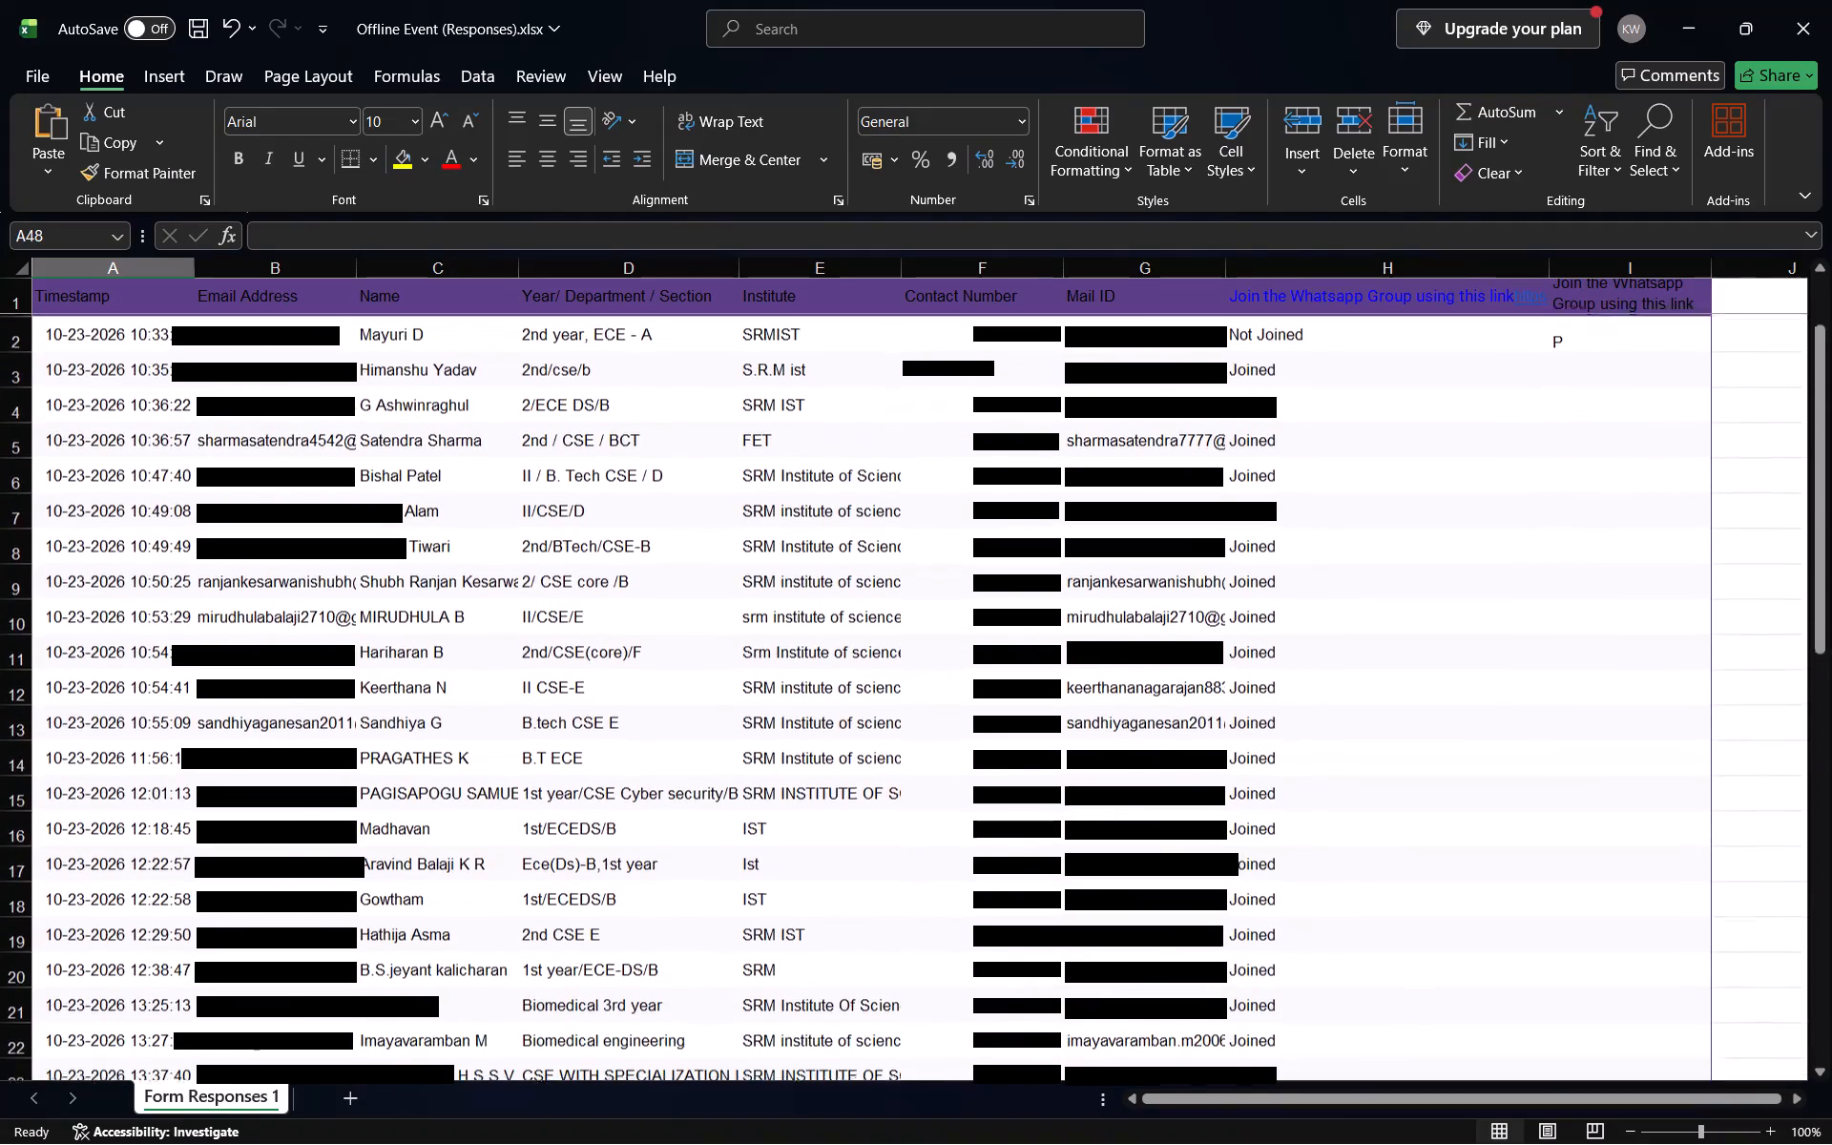
{"action": "scroll", "coordinate": [136, 439], "scroll_direction": "up", "scroll_amount": 1}
{"action": "left_click", "coordinate": [141, 328]}
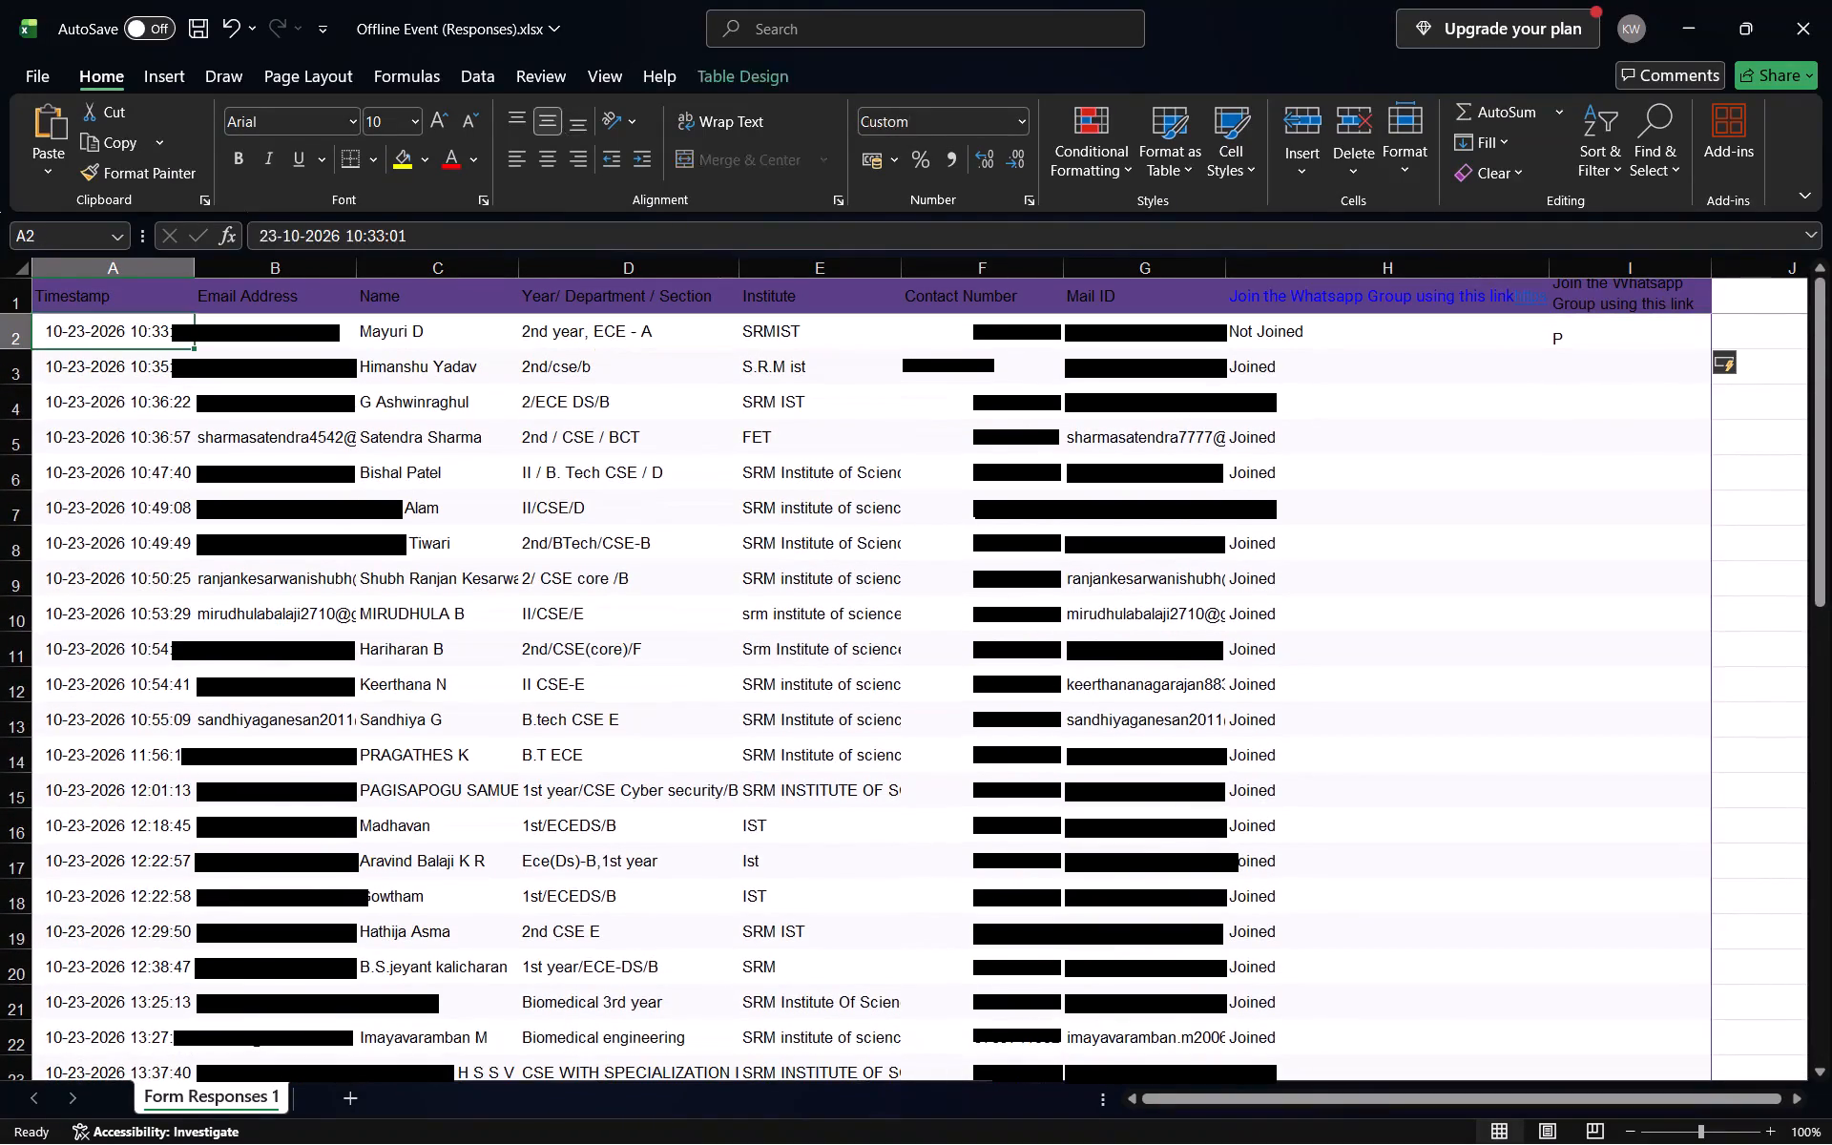
Delete the Timestamp column from the response table.
{"action": "right_click", "coordinate": [139, 332]}
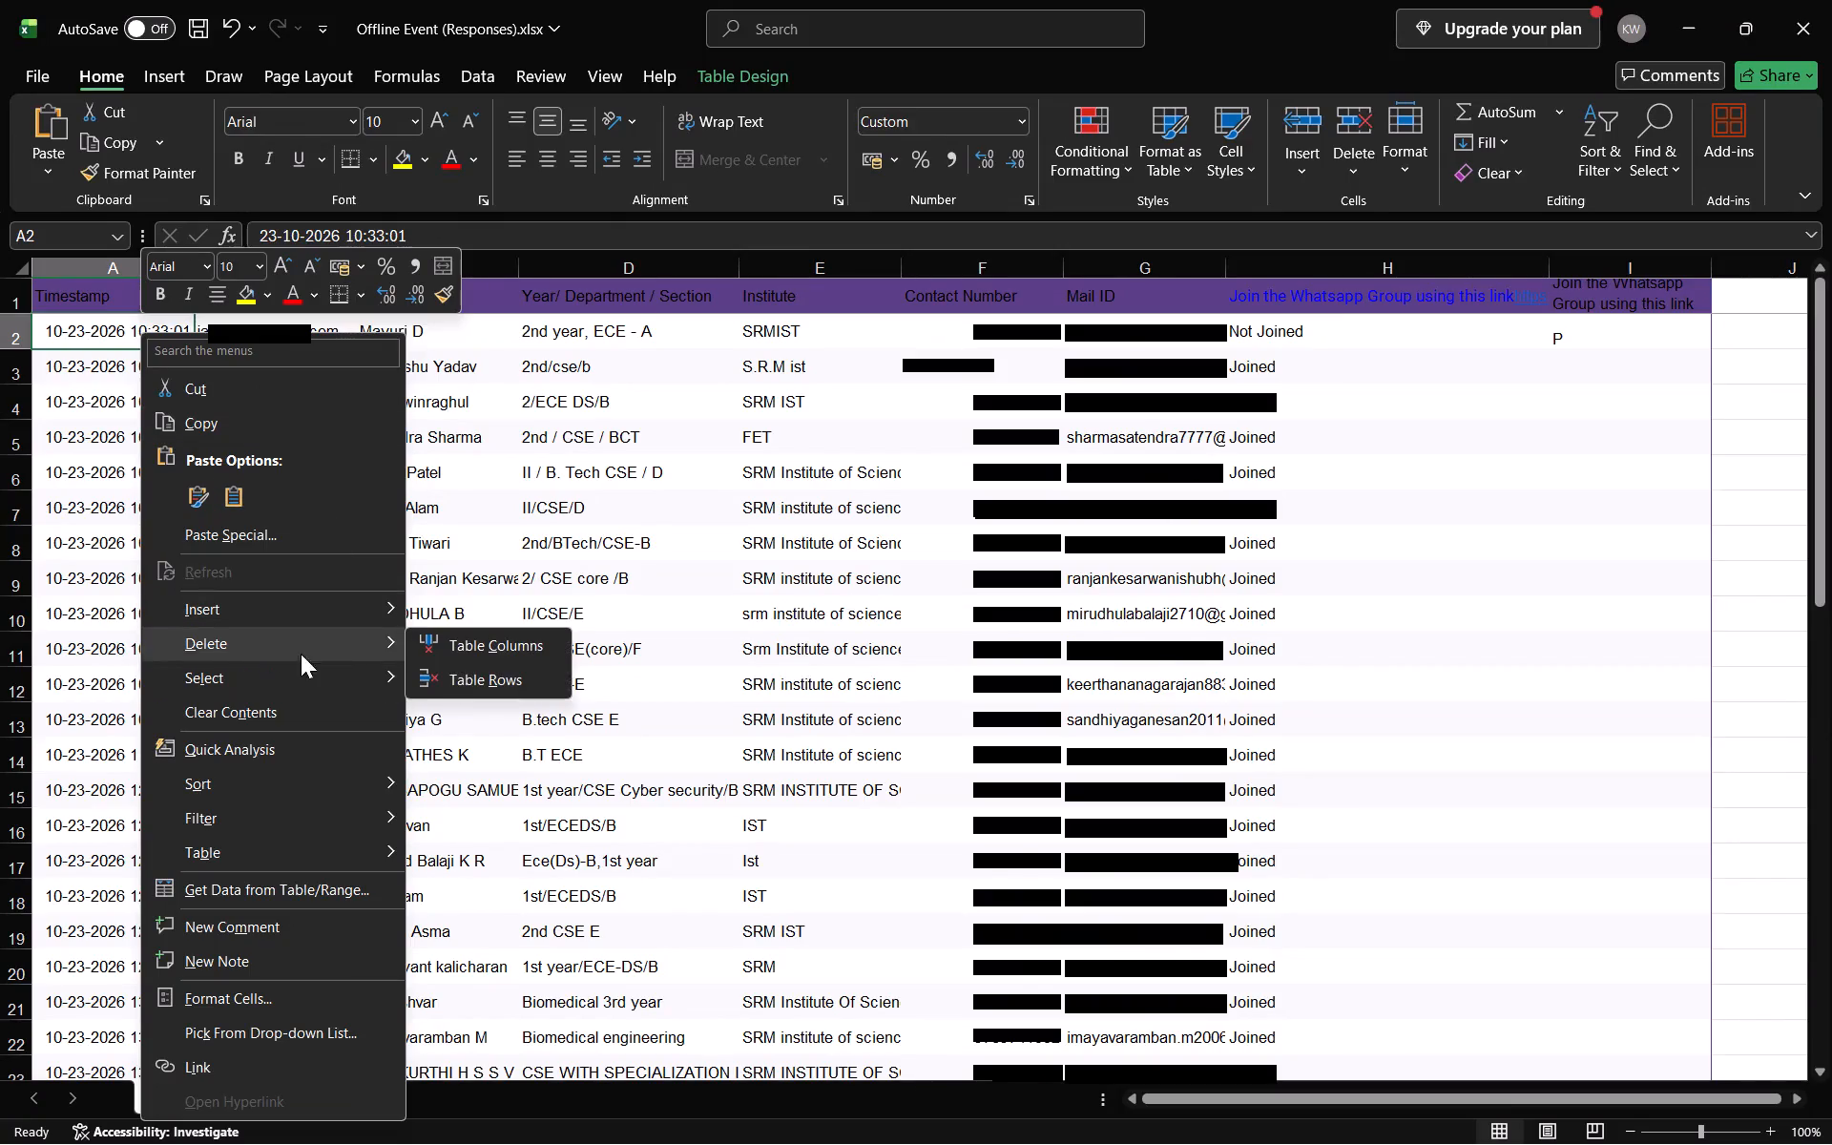
{"action": "left_click", "coordinate": [460, 651]}
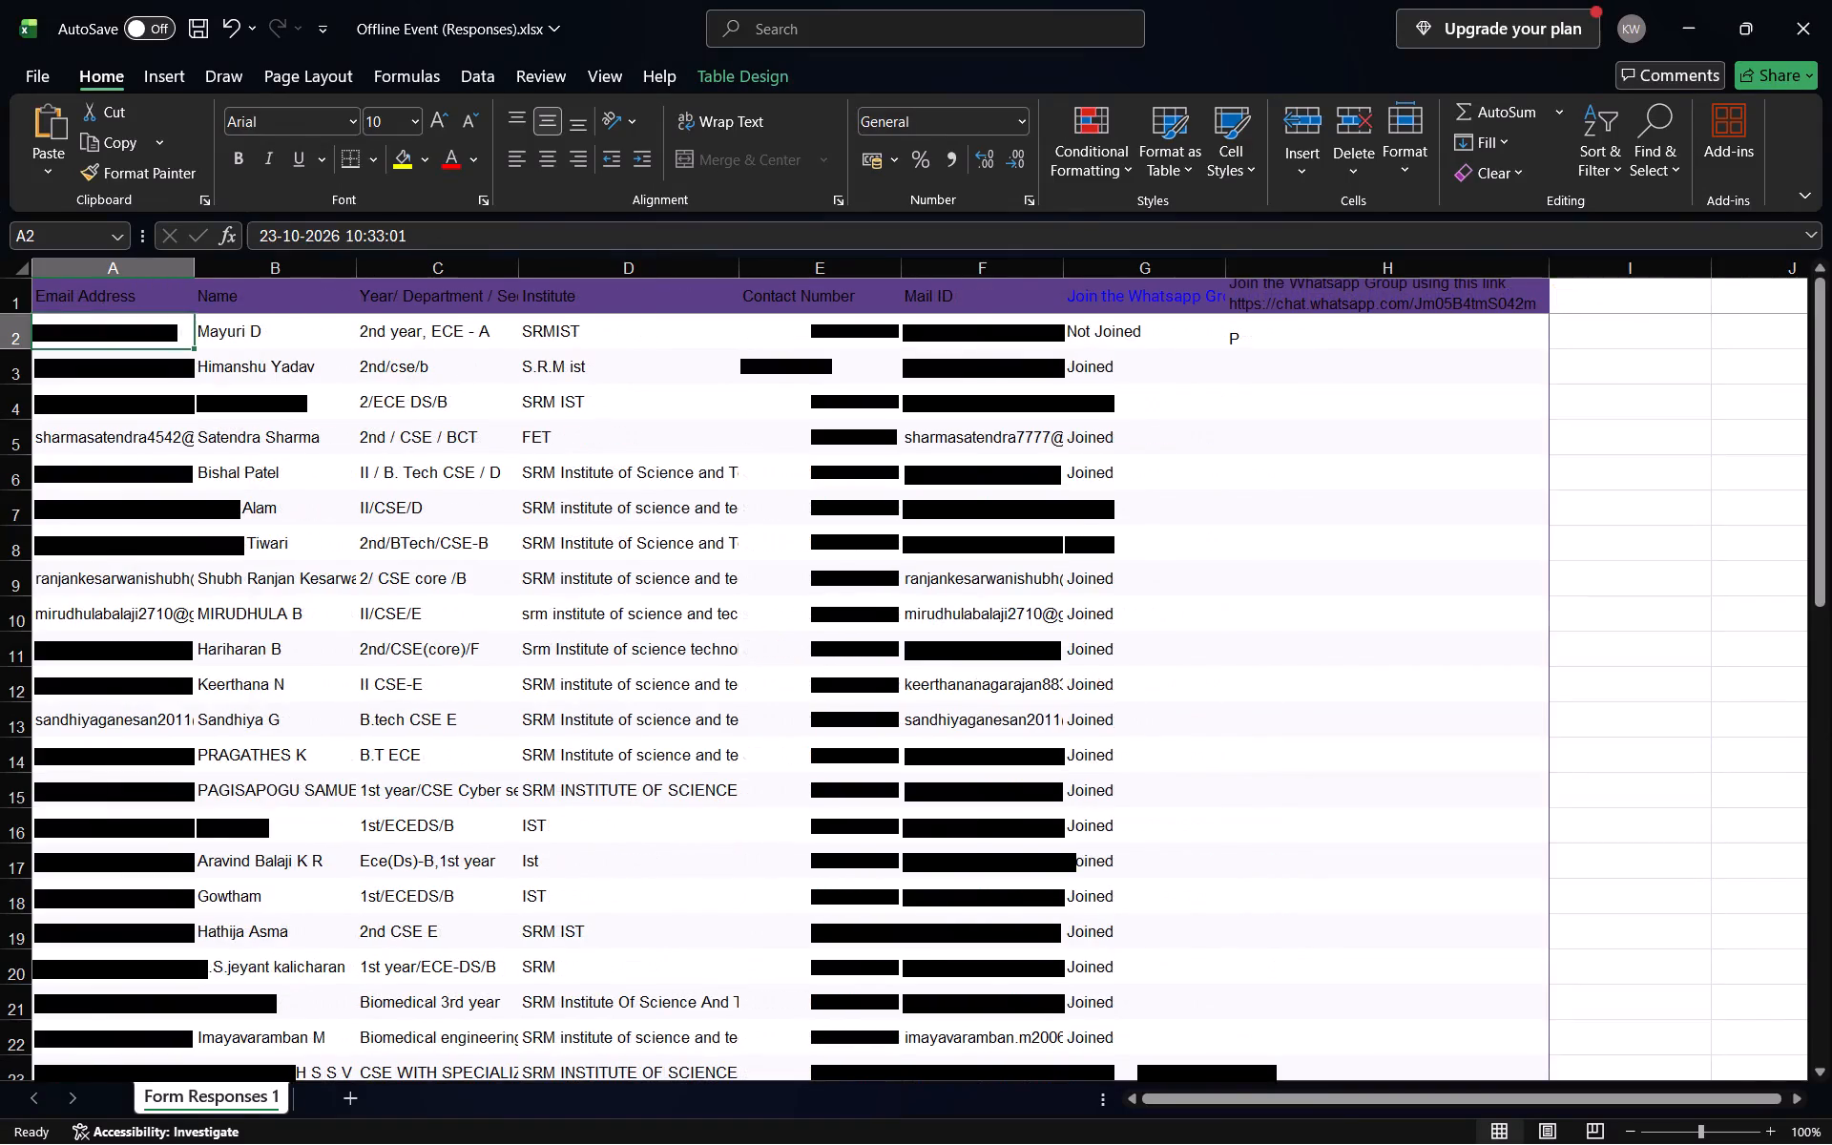
Select the empty cell B48 in the Name column, directly below the last response.
{"action": "scroll", "coordinate": [513, 664], "scroll_direction": "down", "scroll_amount": 7}
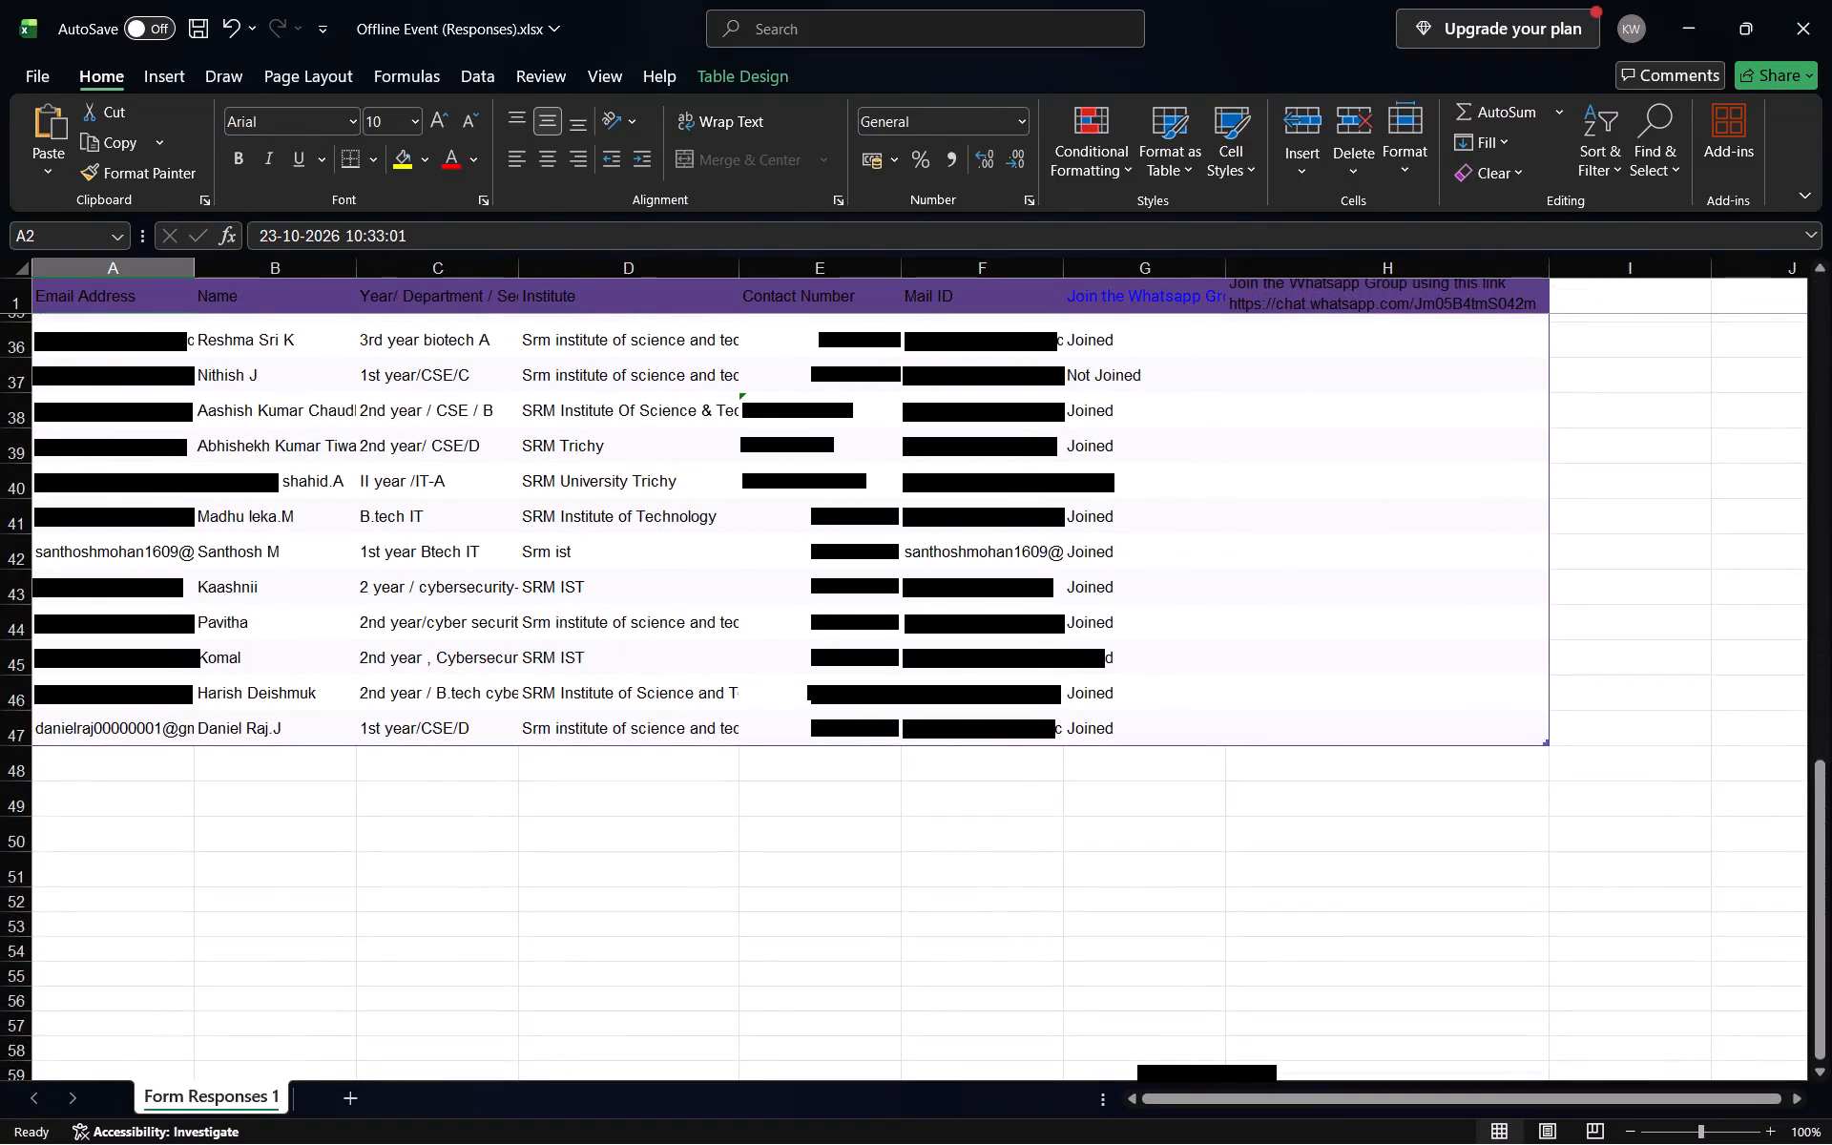
{"action": "left_click", "coordinate": [130, 766]}
{"action": "left_click", "coordinate": [278, 772]}
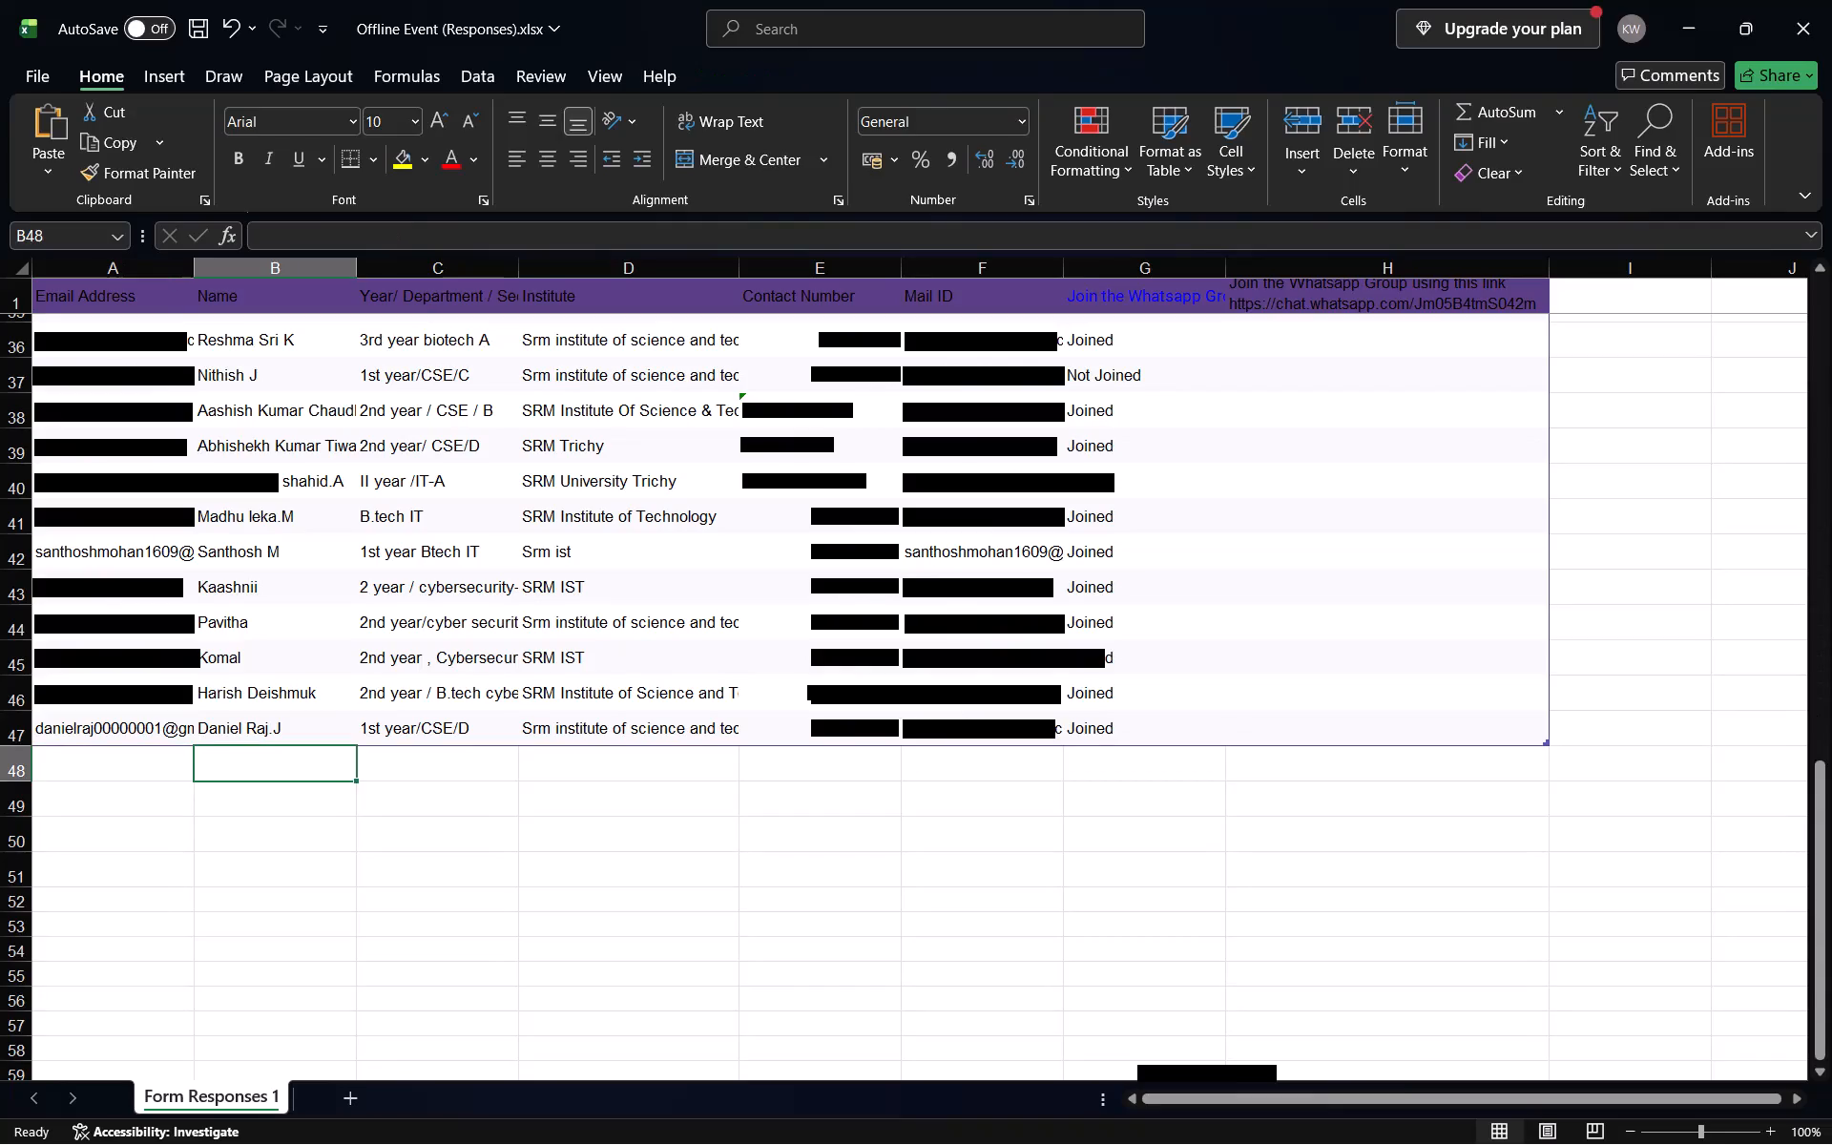
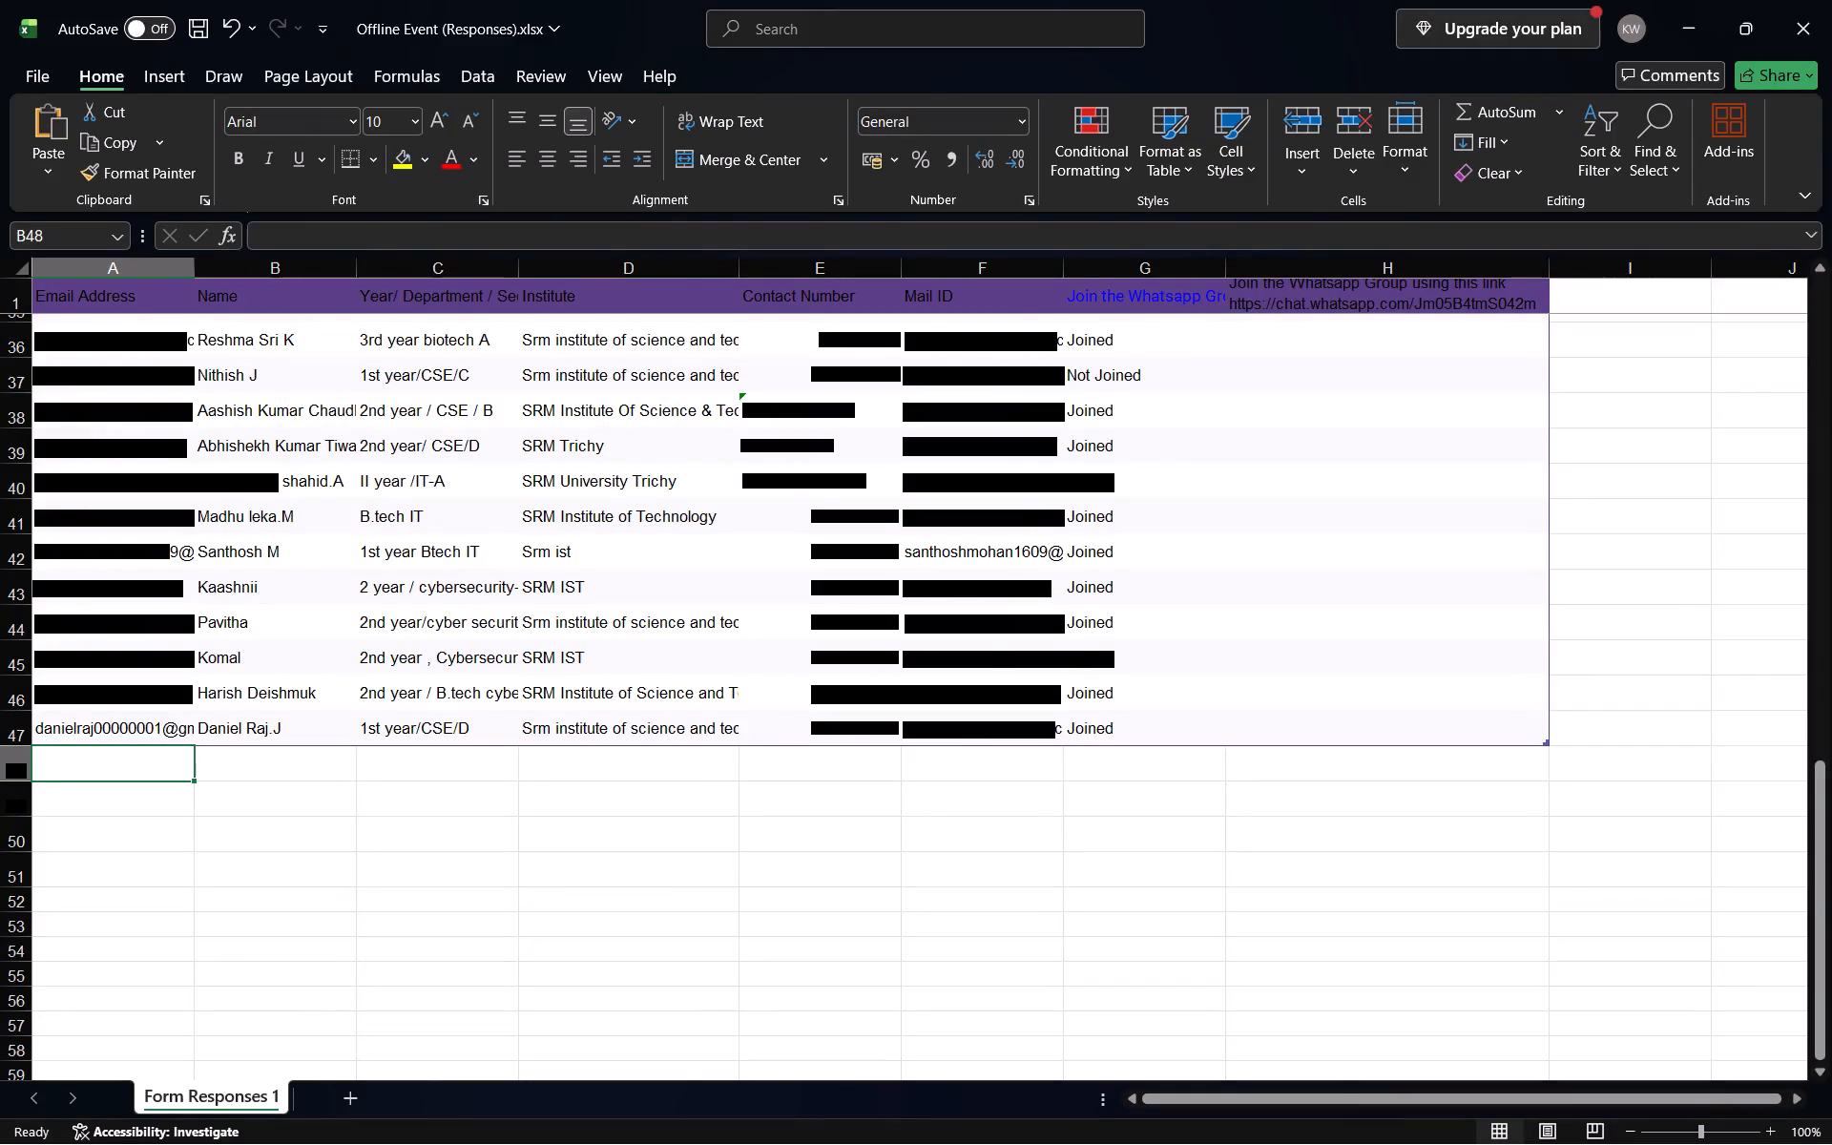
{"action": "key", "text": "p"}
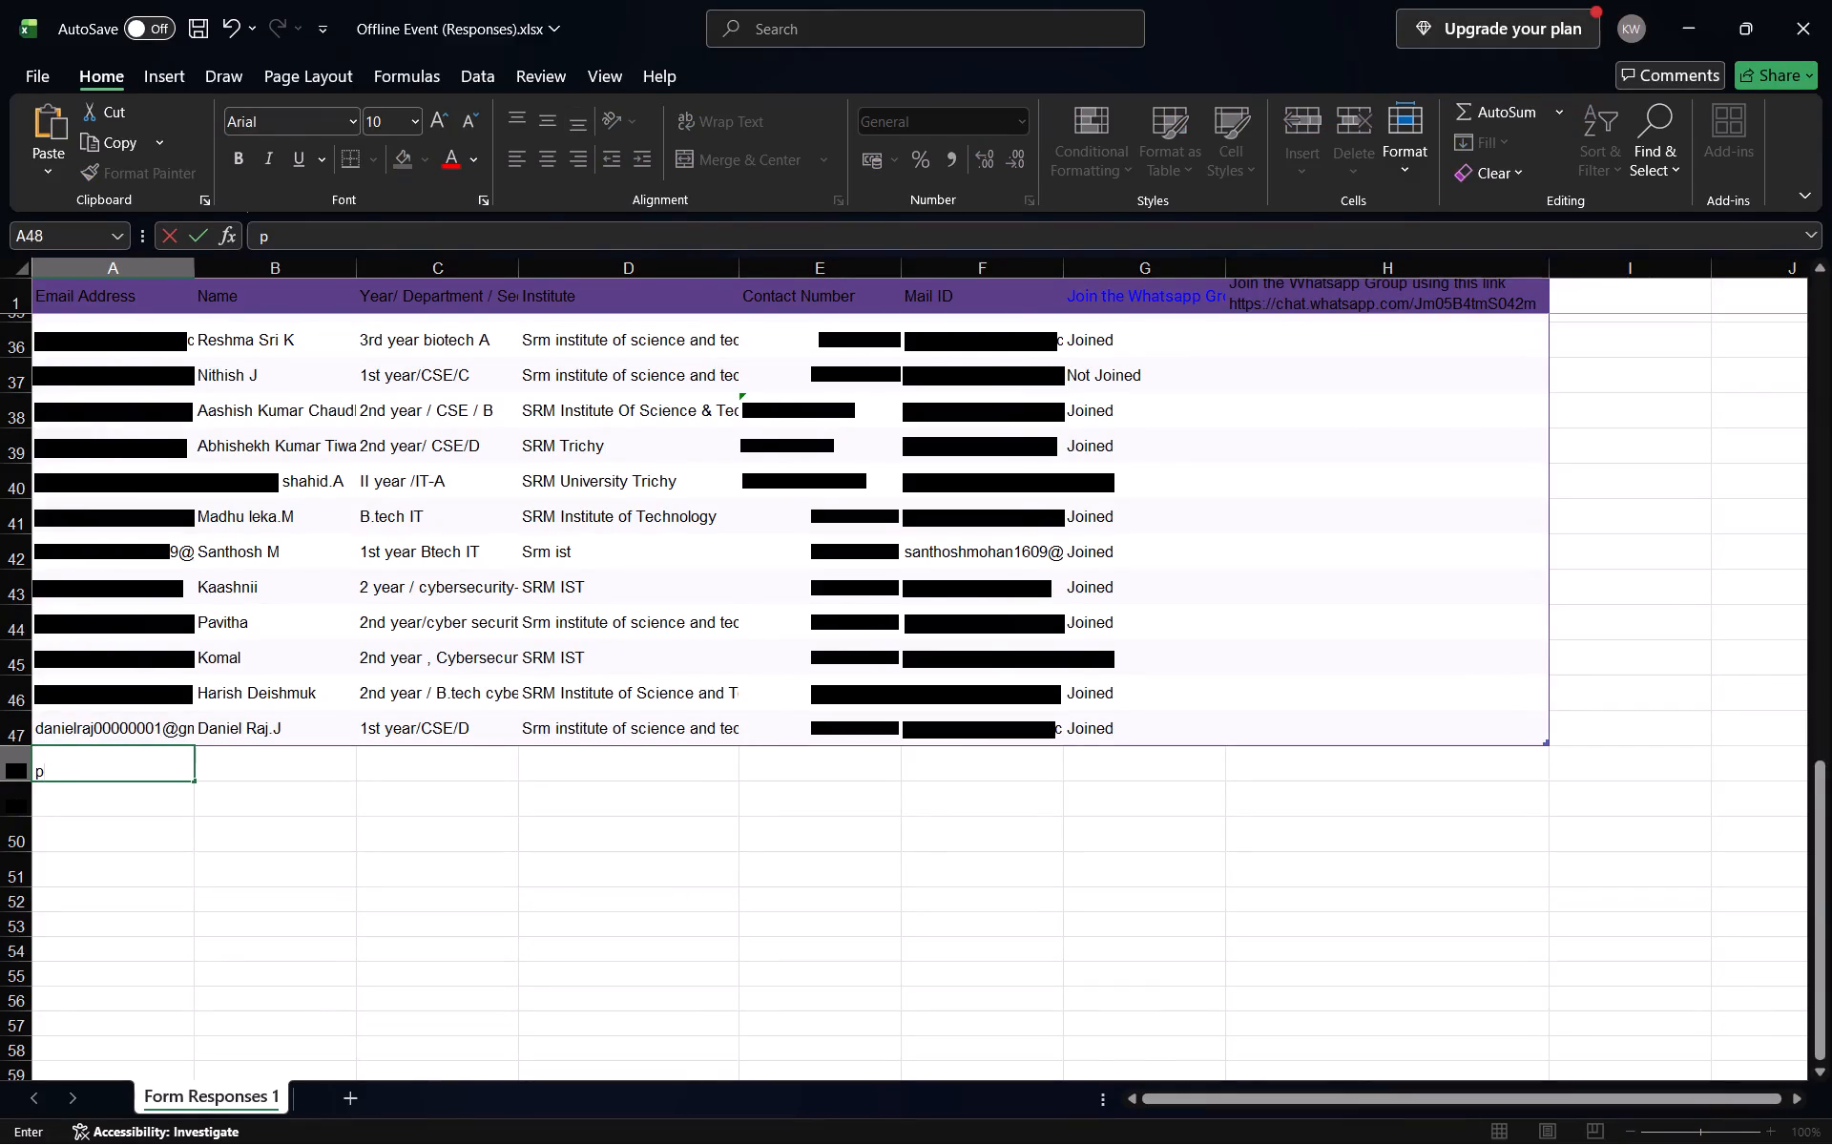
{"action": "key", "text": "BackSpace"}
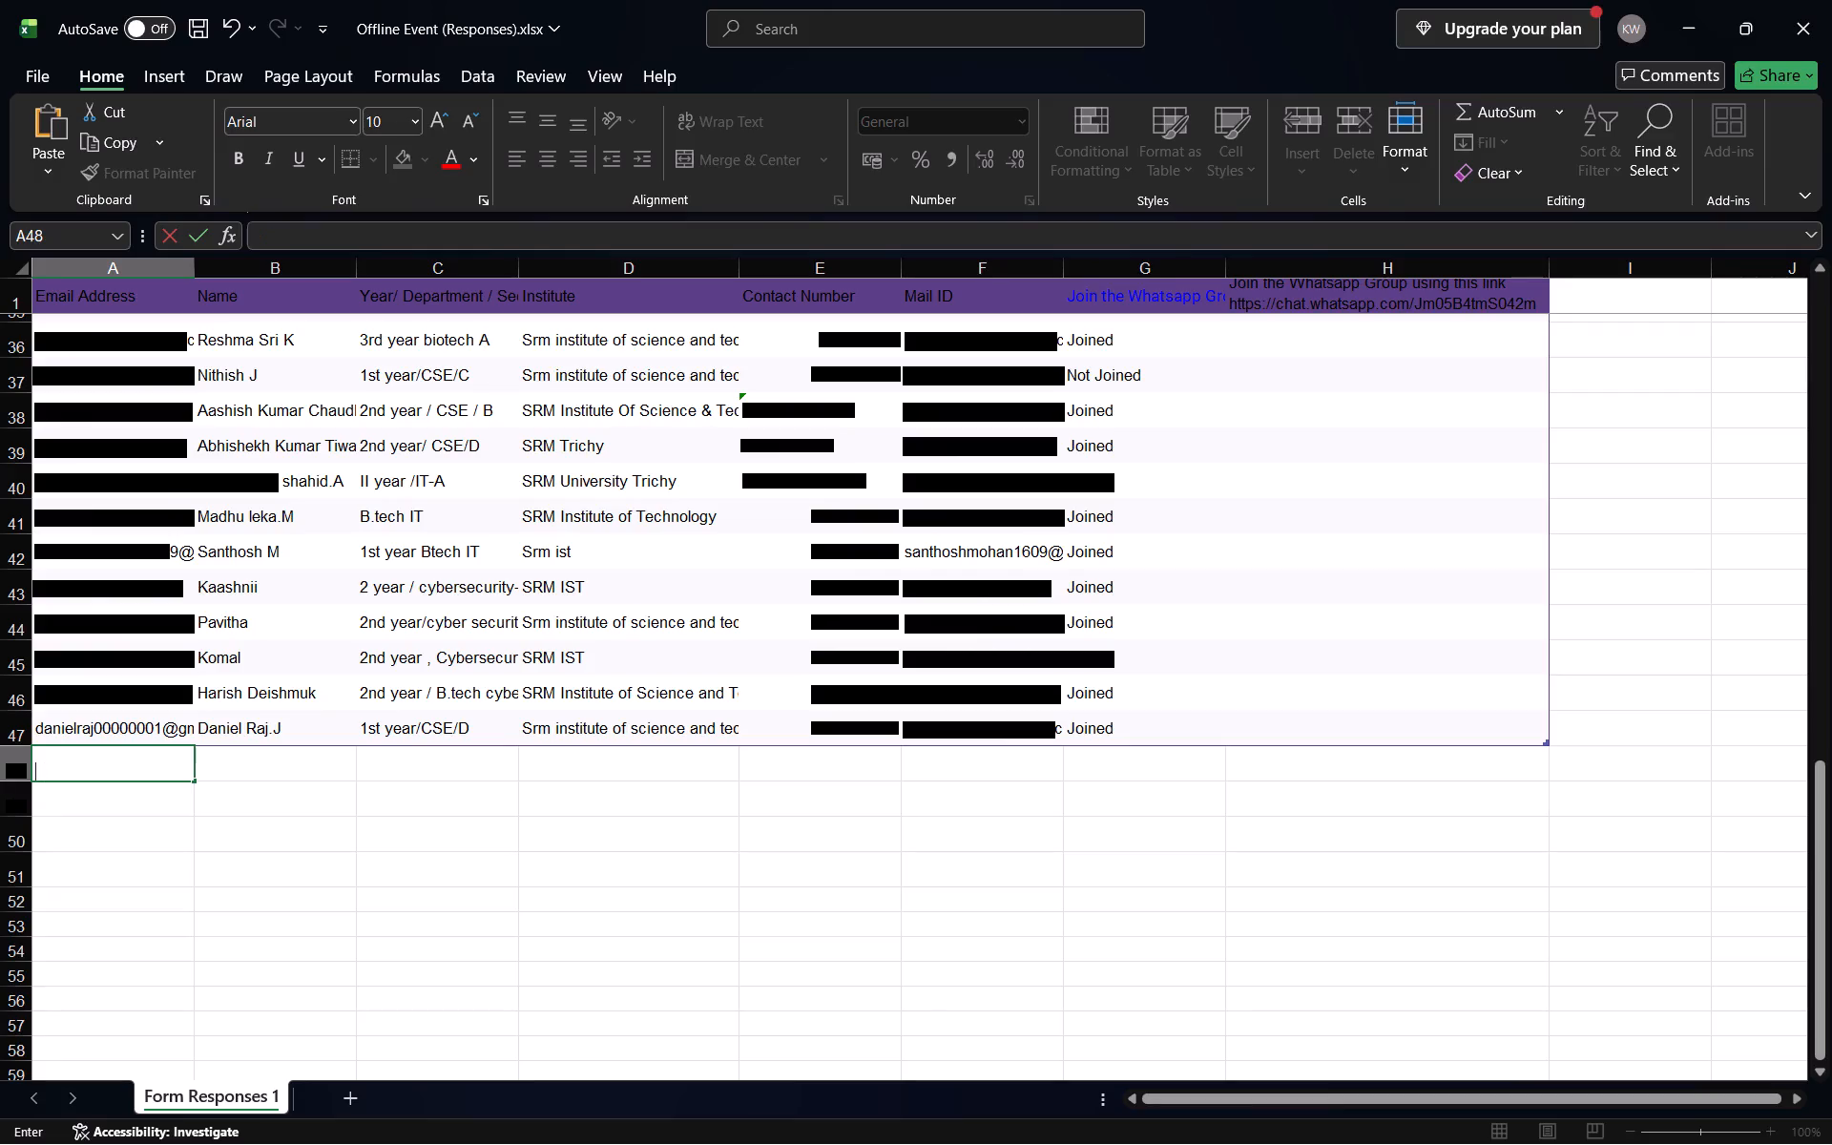
Enter a new respondent's email address in cell A48, the first empty row below the last response.
{"action": "left_click", "coordinate": [266, 769]}
{"action": "left_click", "coordinate": [136, 783]}
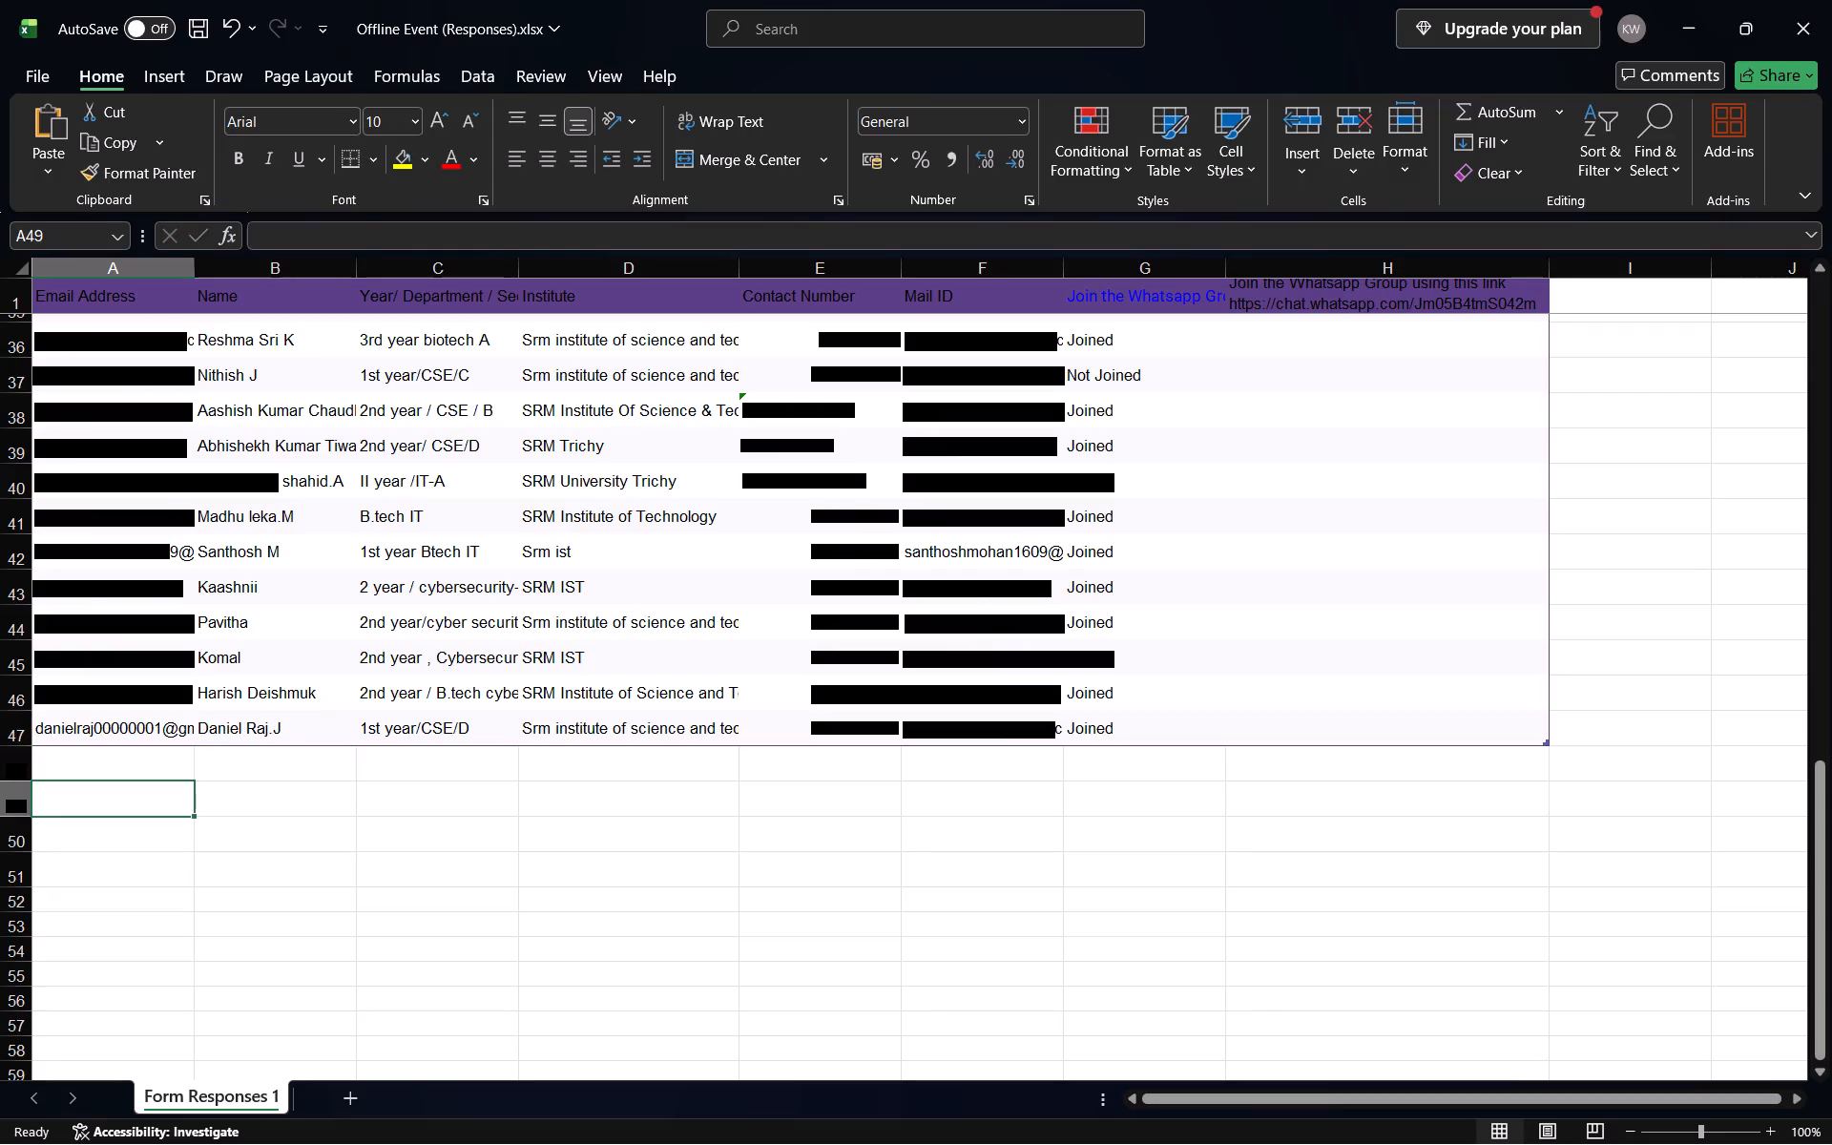
{"action": "left_click", "coordinate": [146, 767]}
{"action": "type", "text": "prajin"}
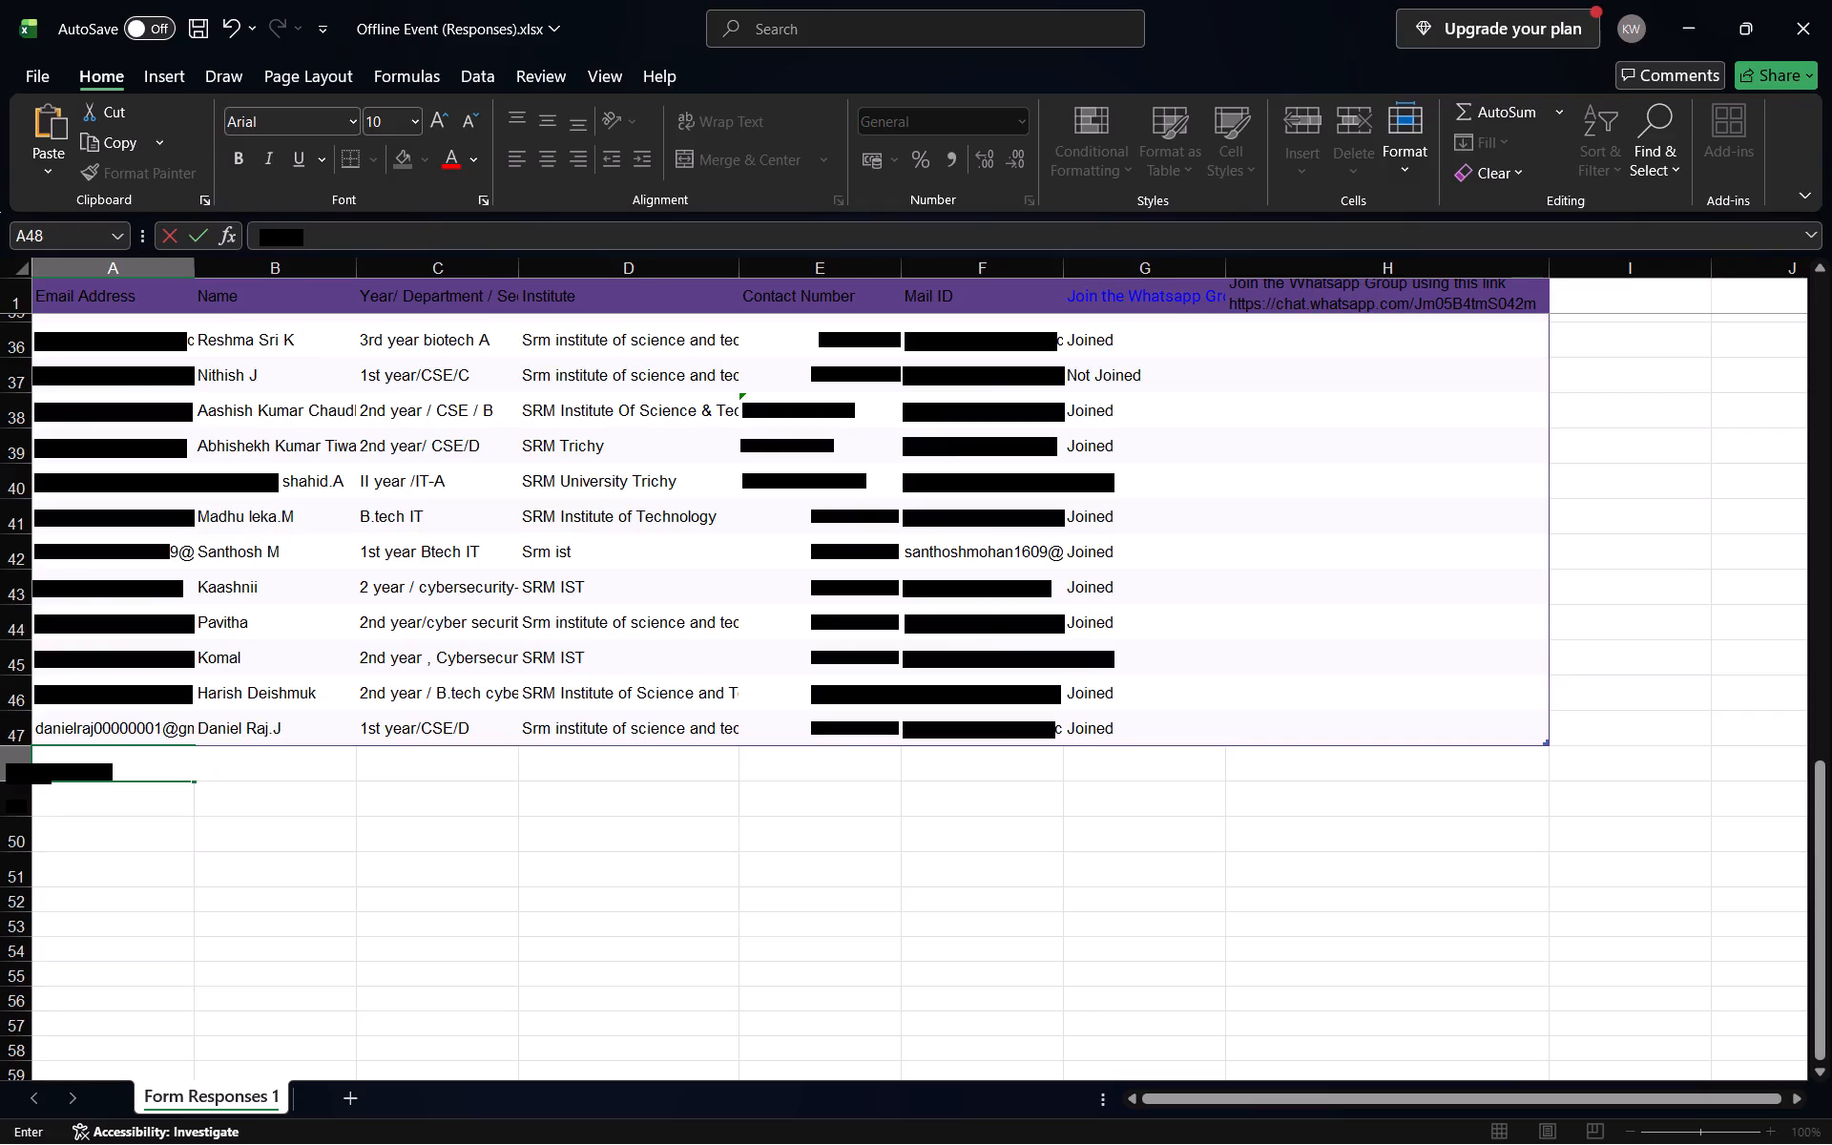
Continue the new respondent's email address in cell A48, adding the name portion of the address.
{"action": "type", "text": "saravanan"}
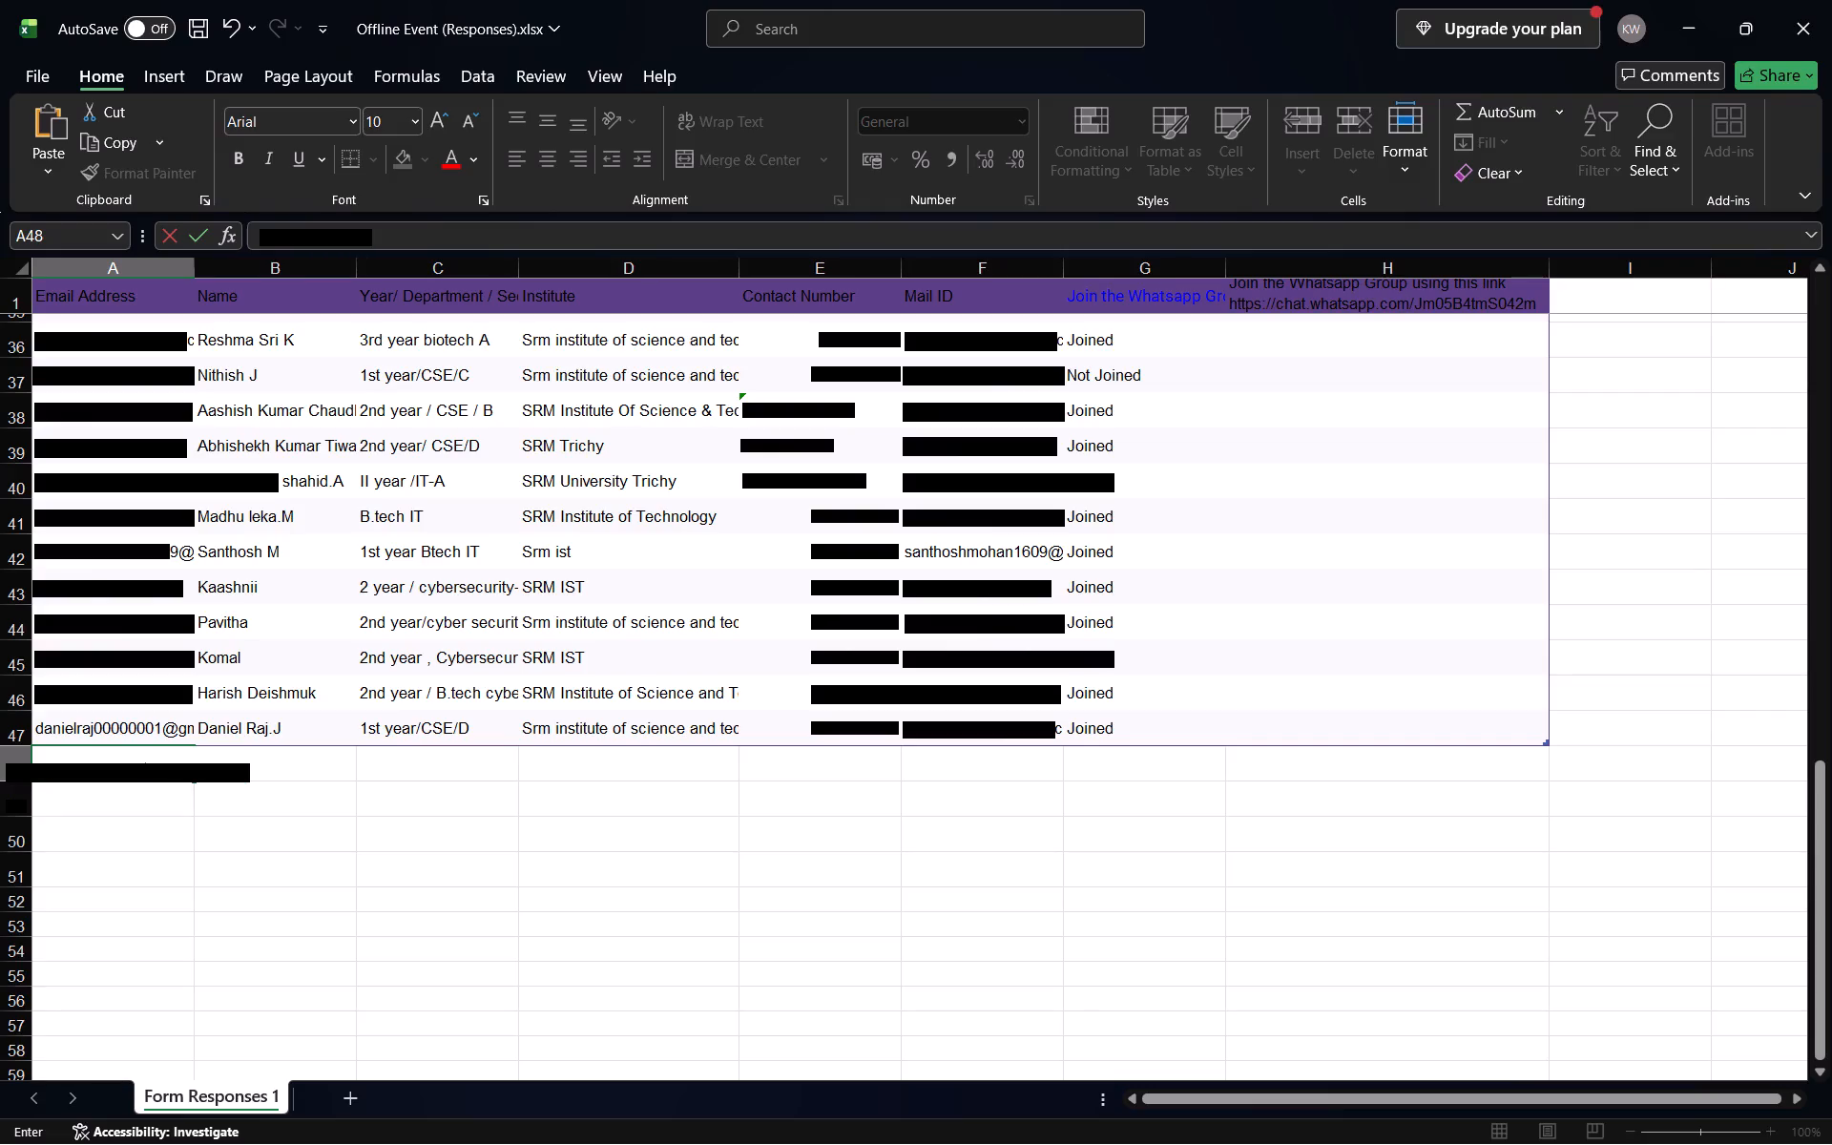
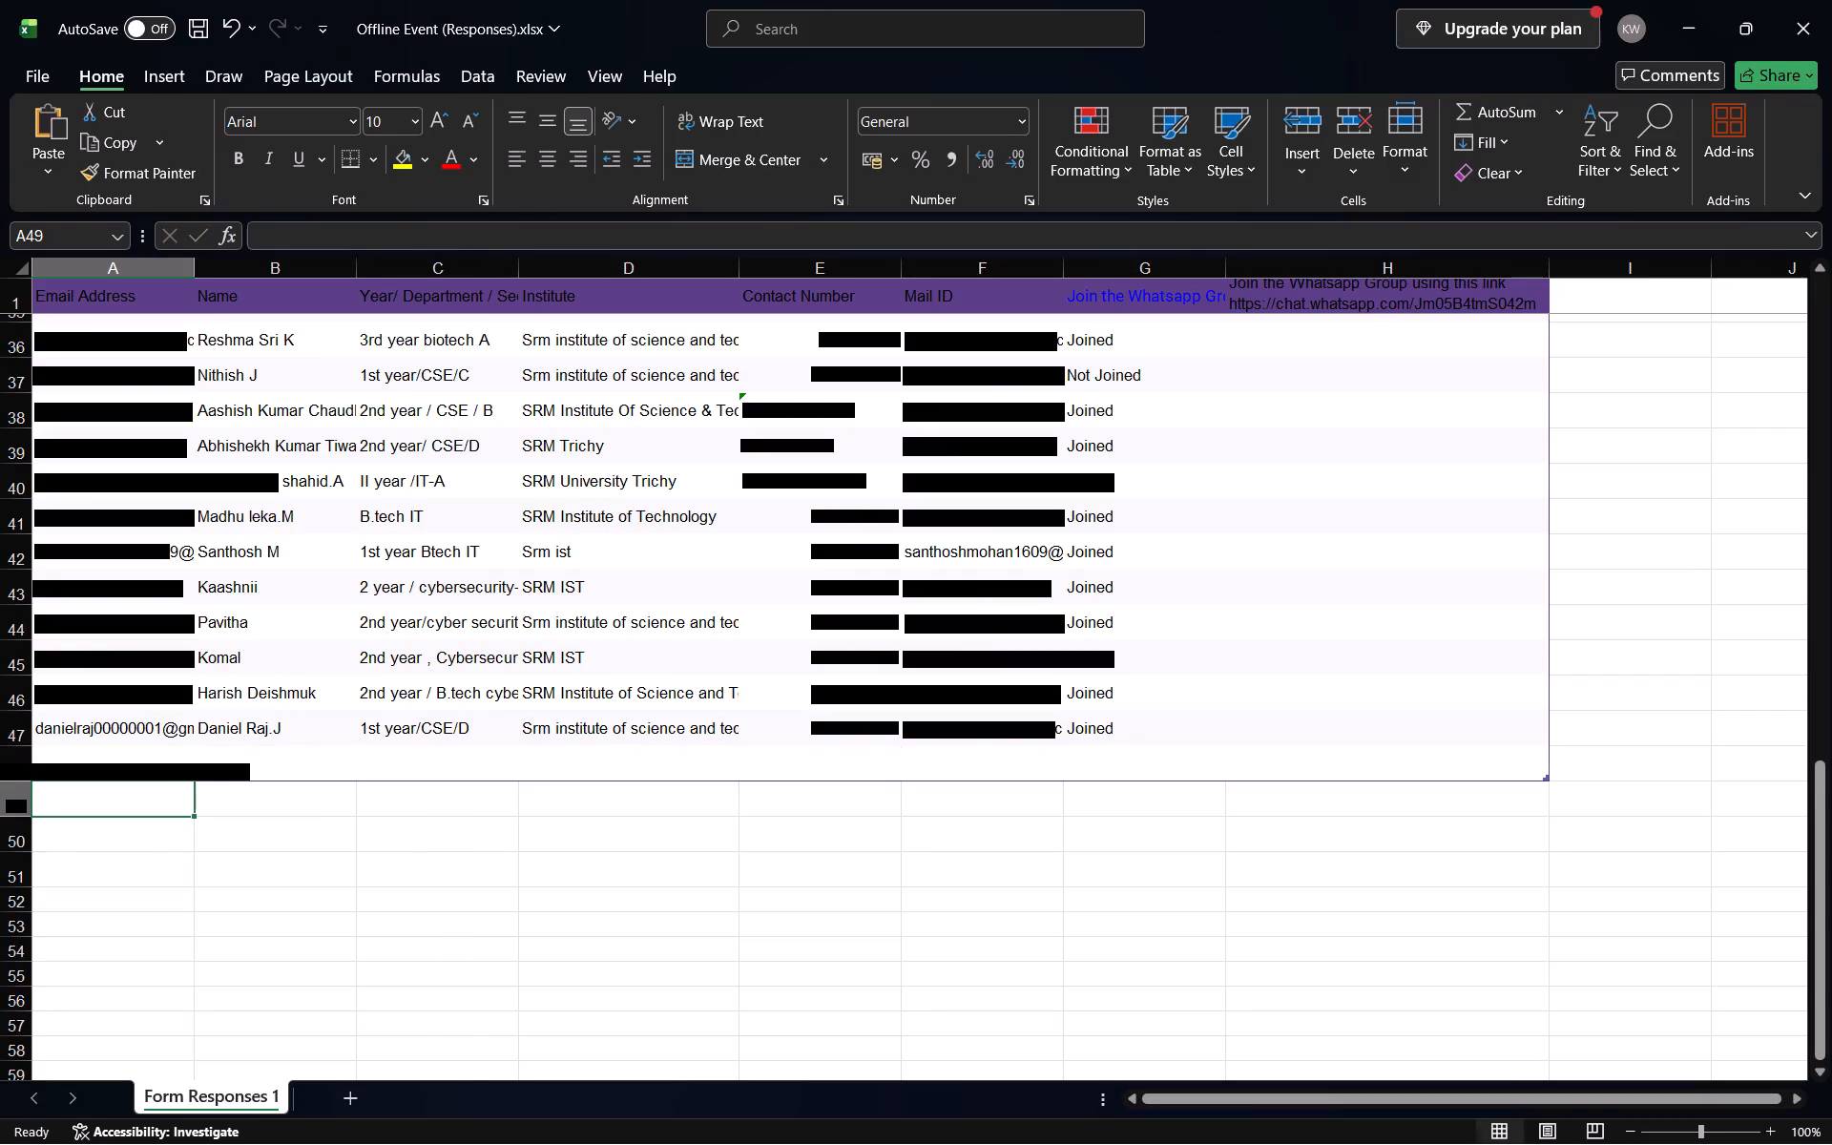
Enter the new respondent's name in cell B48, in the Name column beside the newly added email address.
{"action": "left_click", "coordinate": [298, 765]}
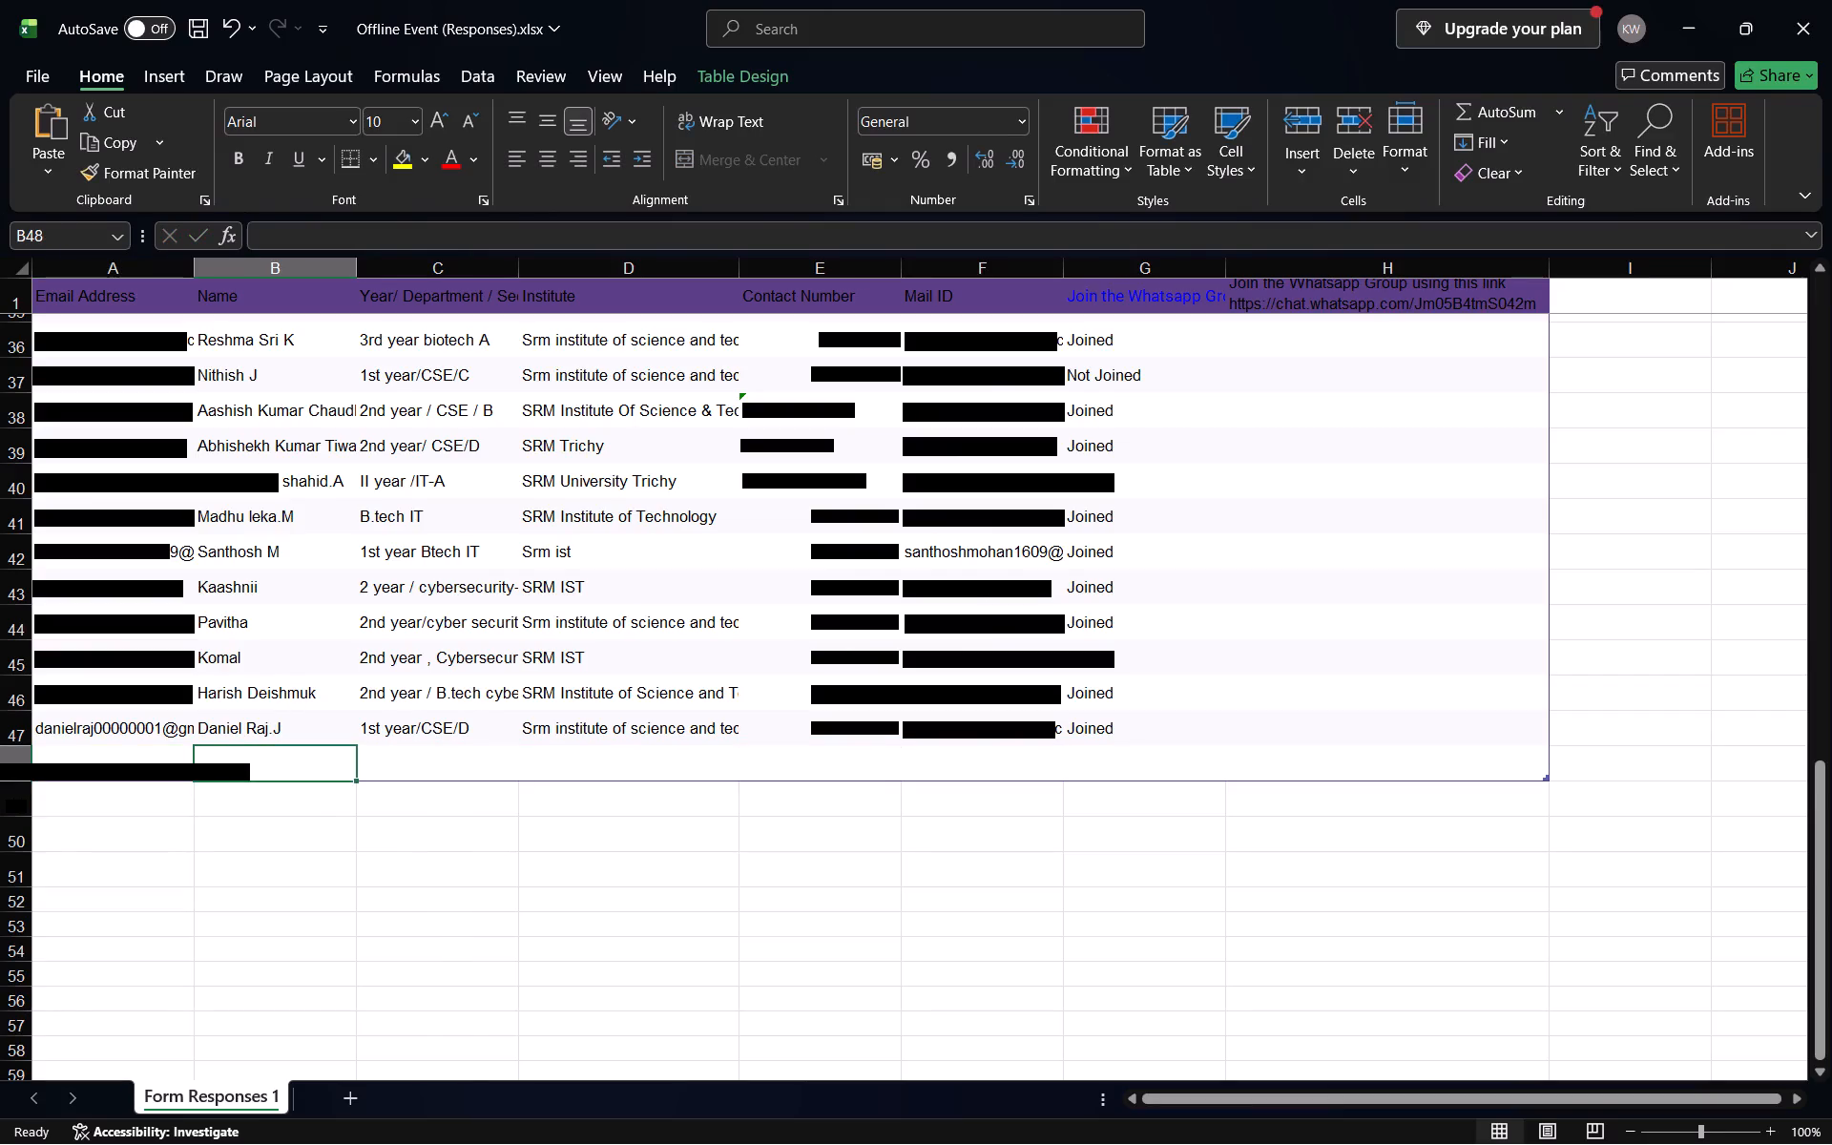
{"action": "left_click", "coordinate": [298, 765]}
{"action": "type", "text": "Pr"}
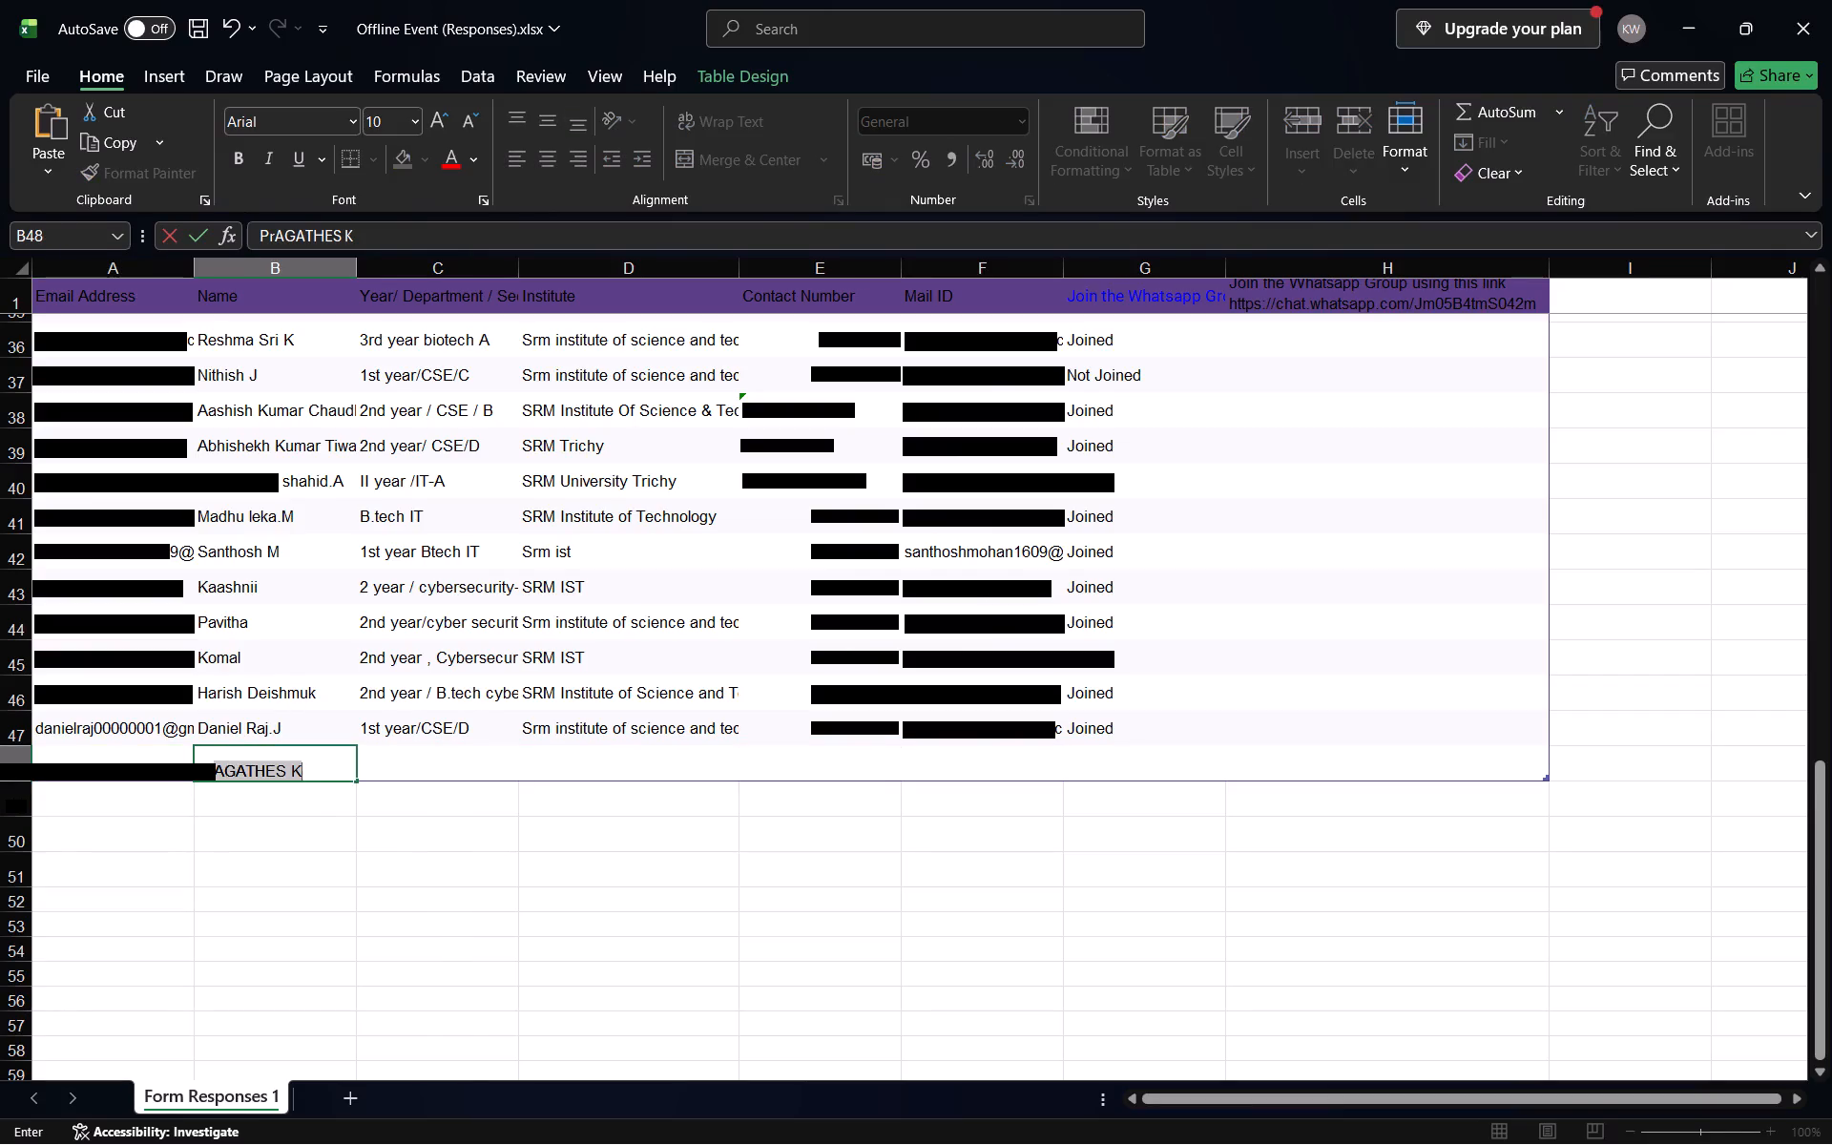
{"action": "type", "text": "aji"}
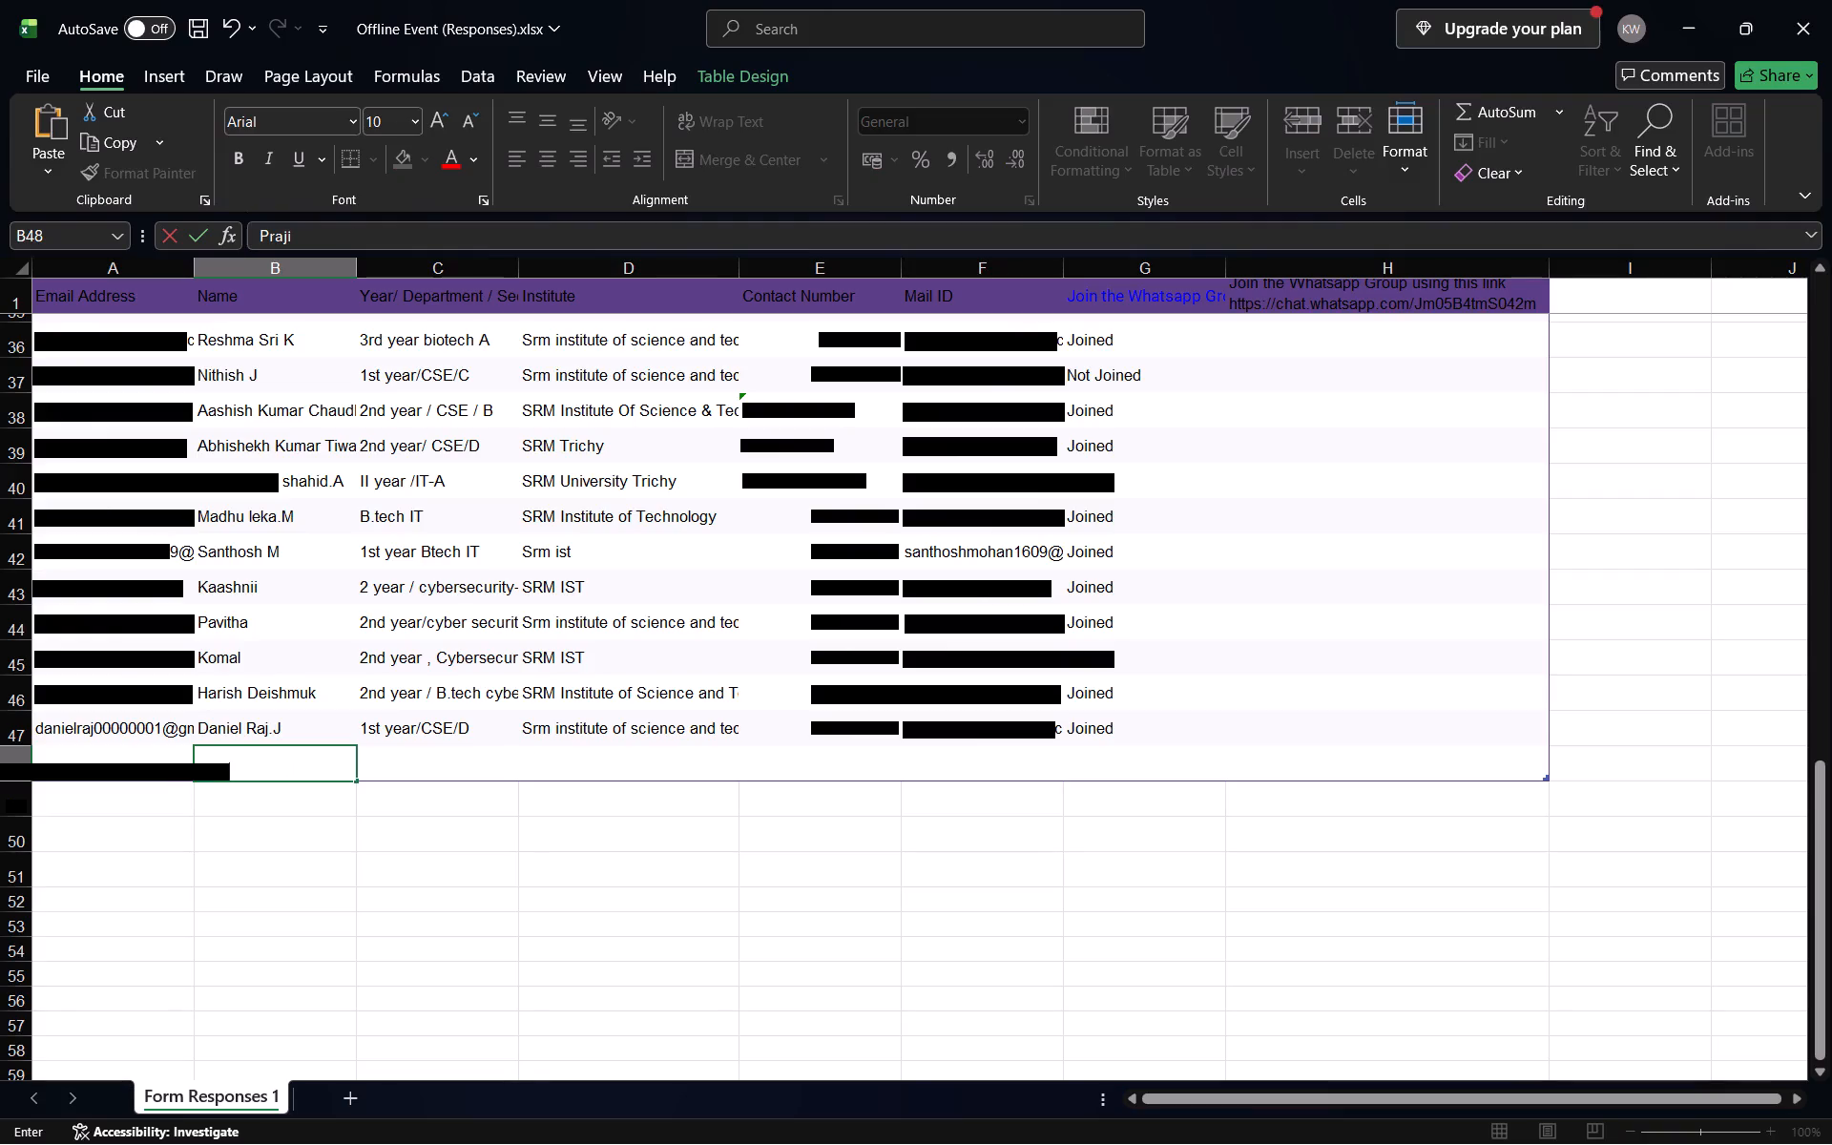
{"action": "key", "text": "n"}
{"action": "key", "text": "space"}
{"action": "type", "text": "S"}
{"action": "left_click", "coordinate": [438, 753]}
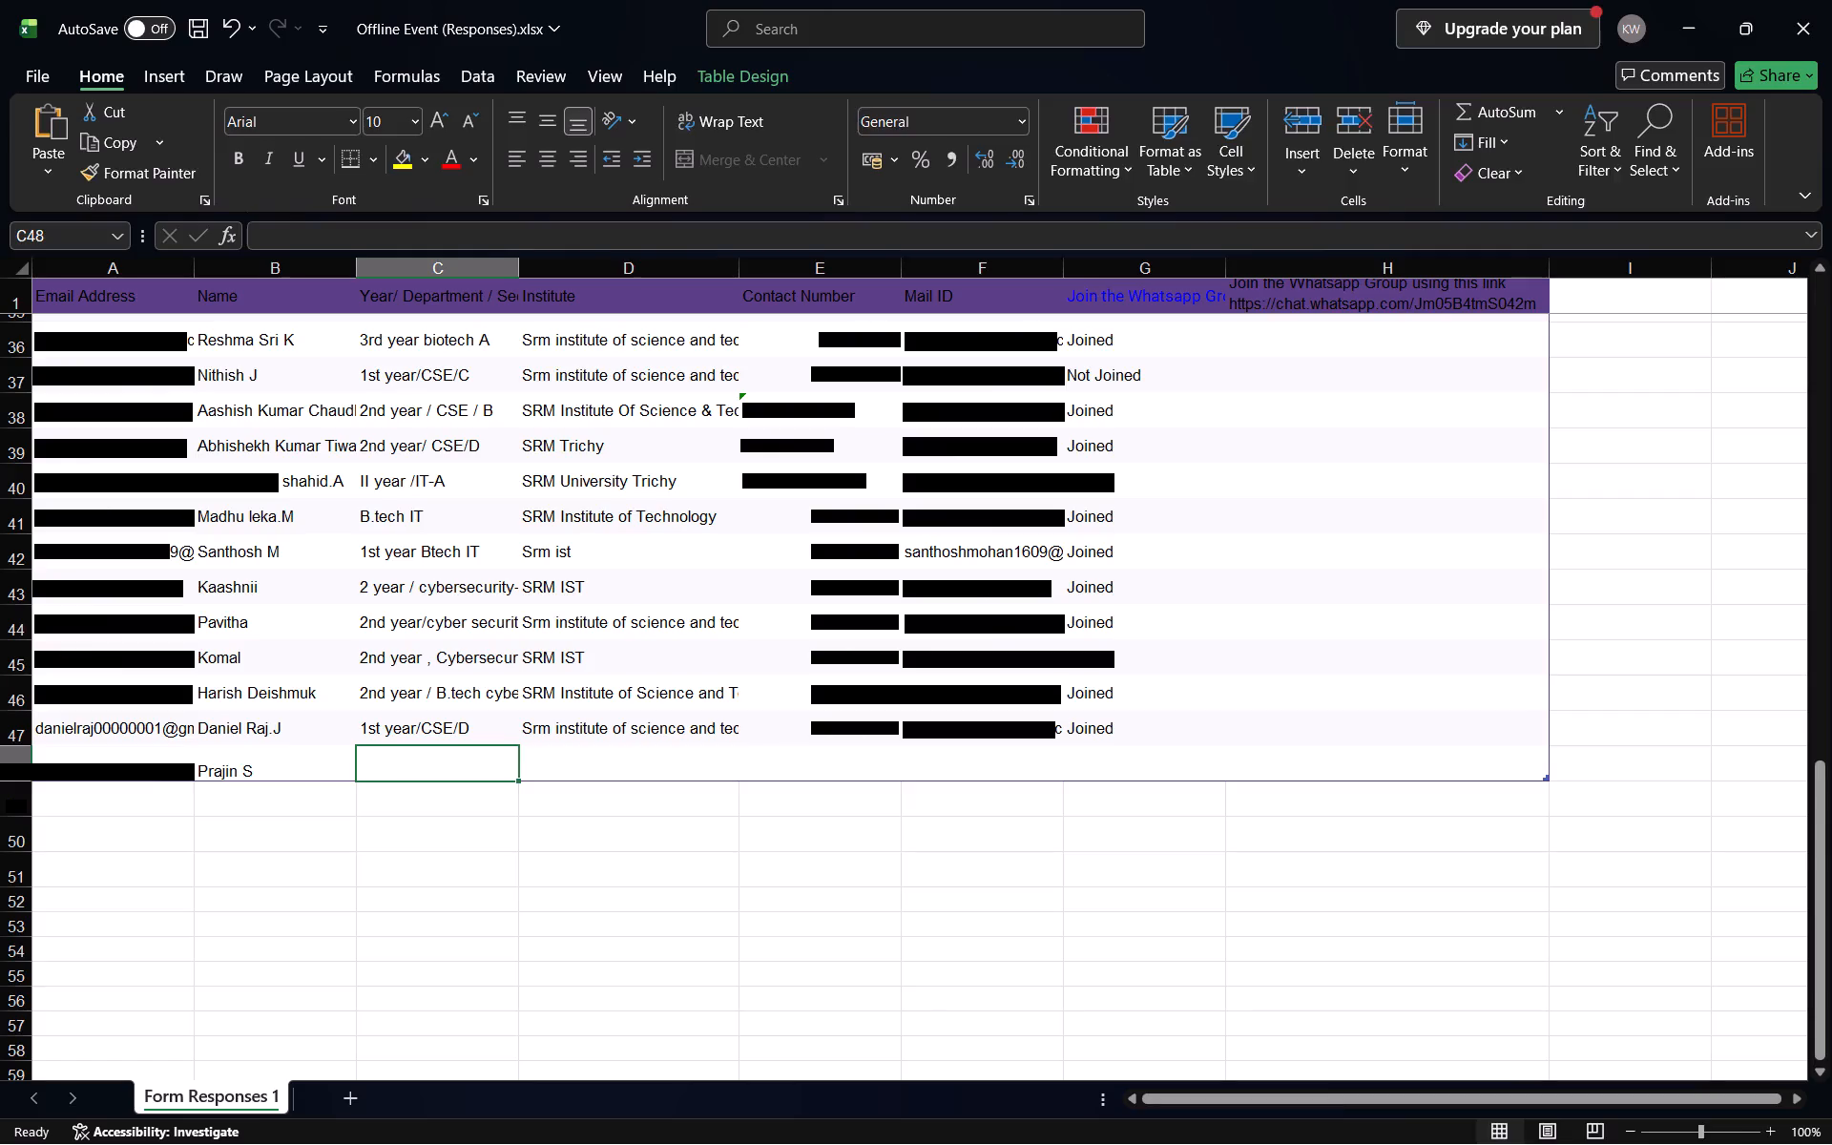
Fill in the new respondent's year and department as "2nd Year/IT" in C48 and institute as "SRMIST" in D48.
{"action": "type", "text": "2ns"}
{"action": "key", "text": "BackSpace"}
{"action": "type", "text": "d Year"}
{"action": "key", "text": "slash"}
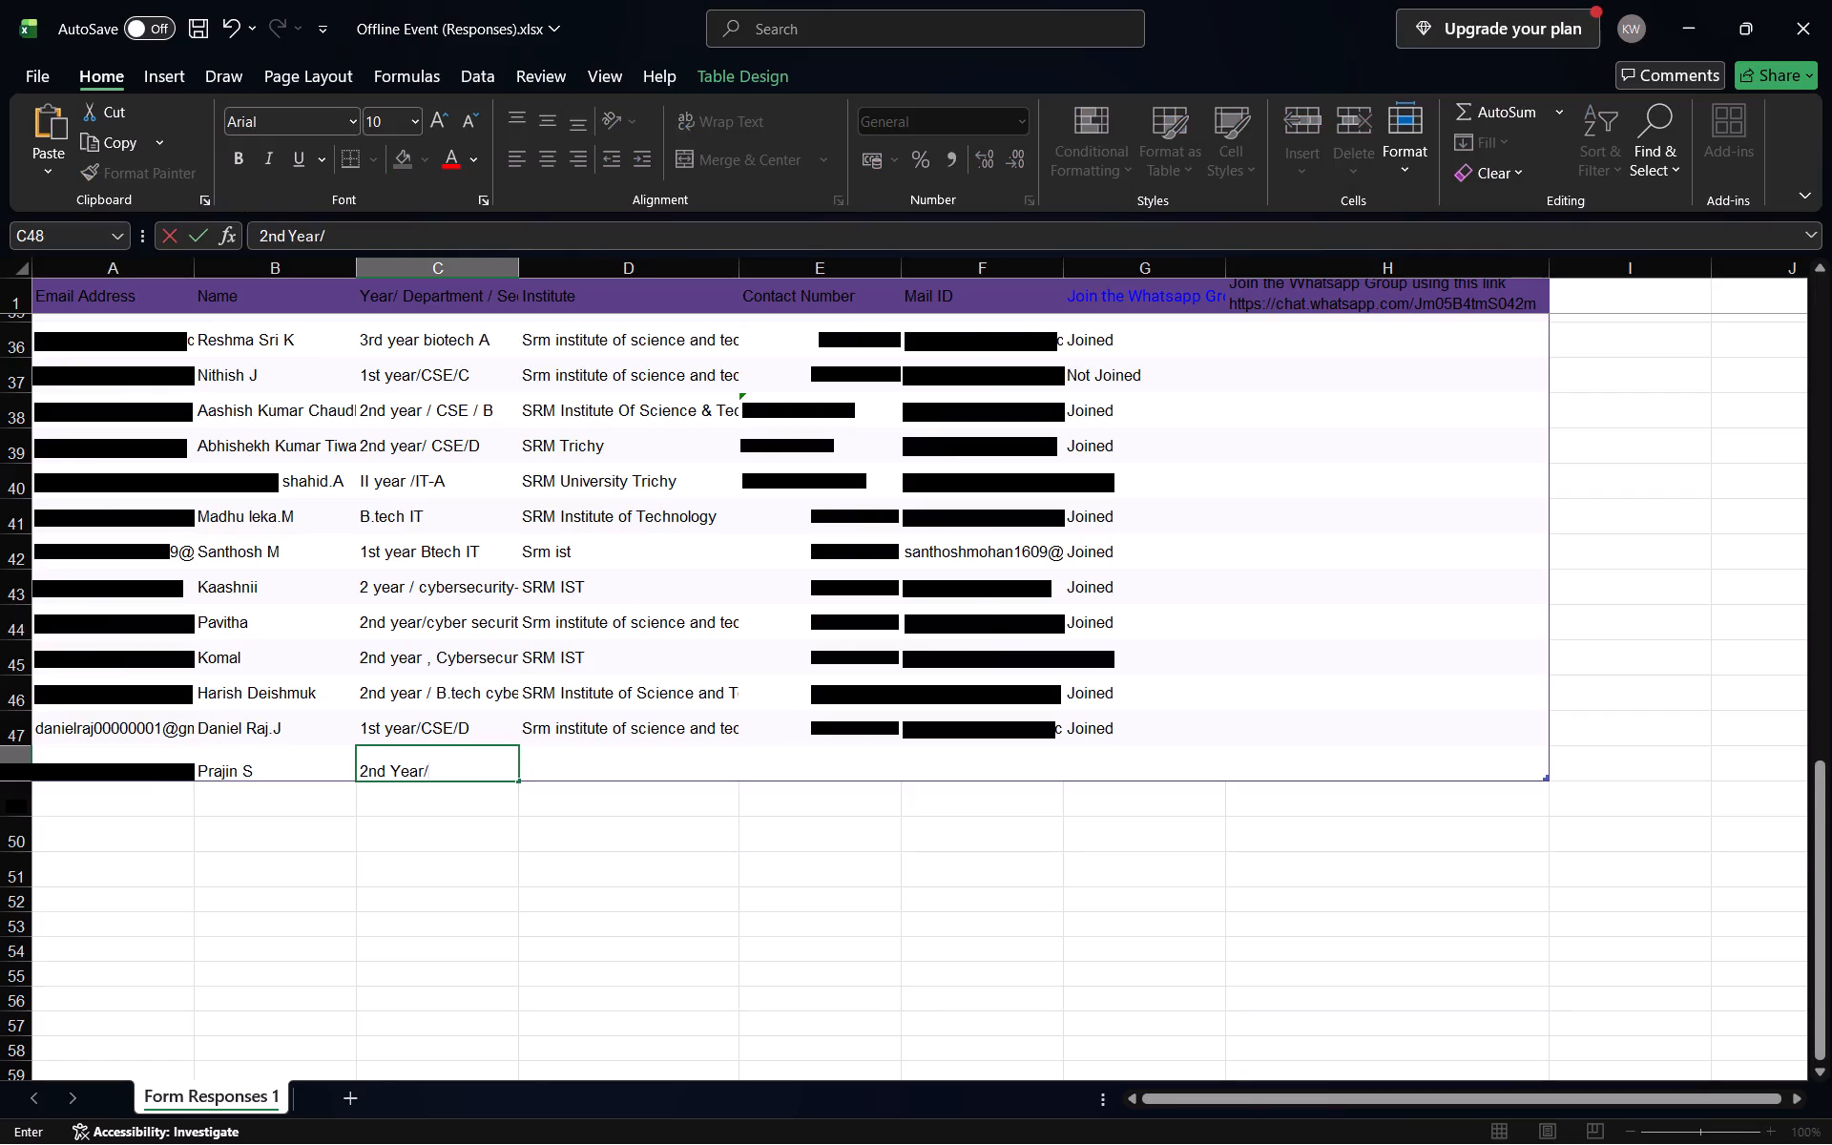
{"action": "type", "text": "IT"}
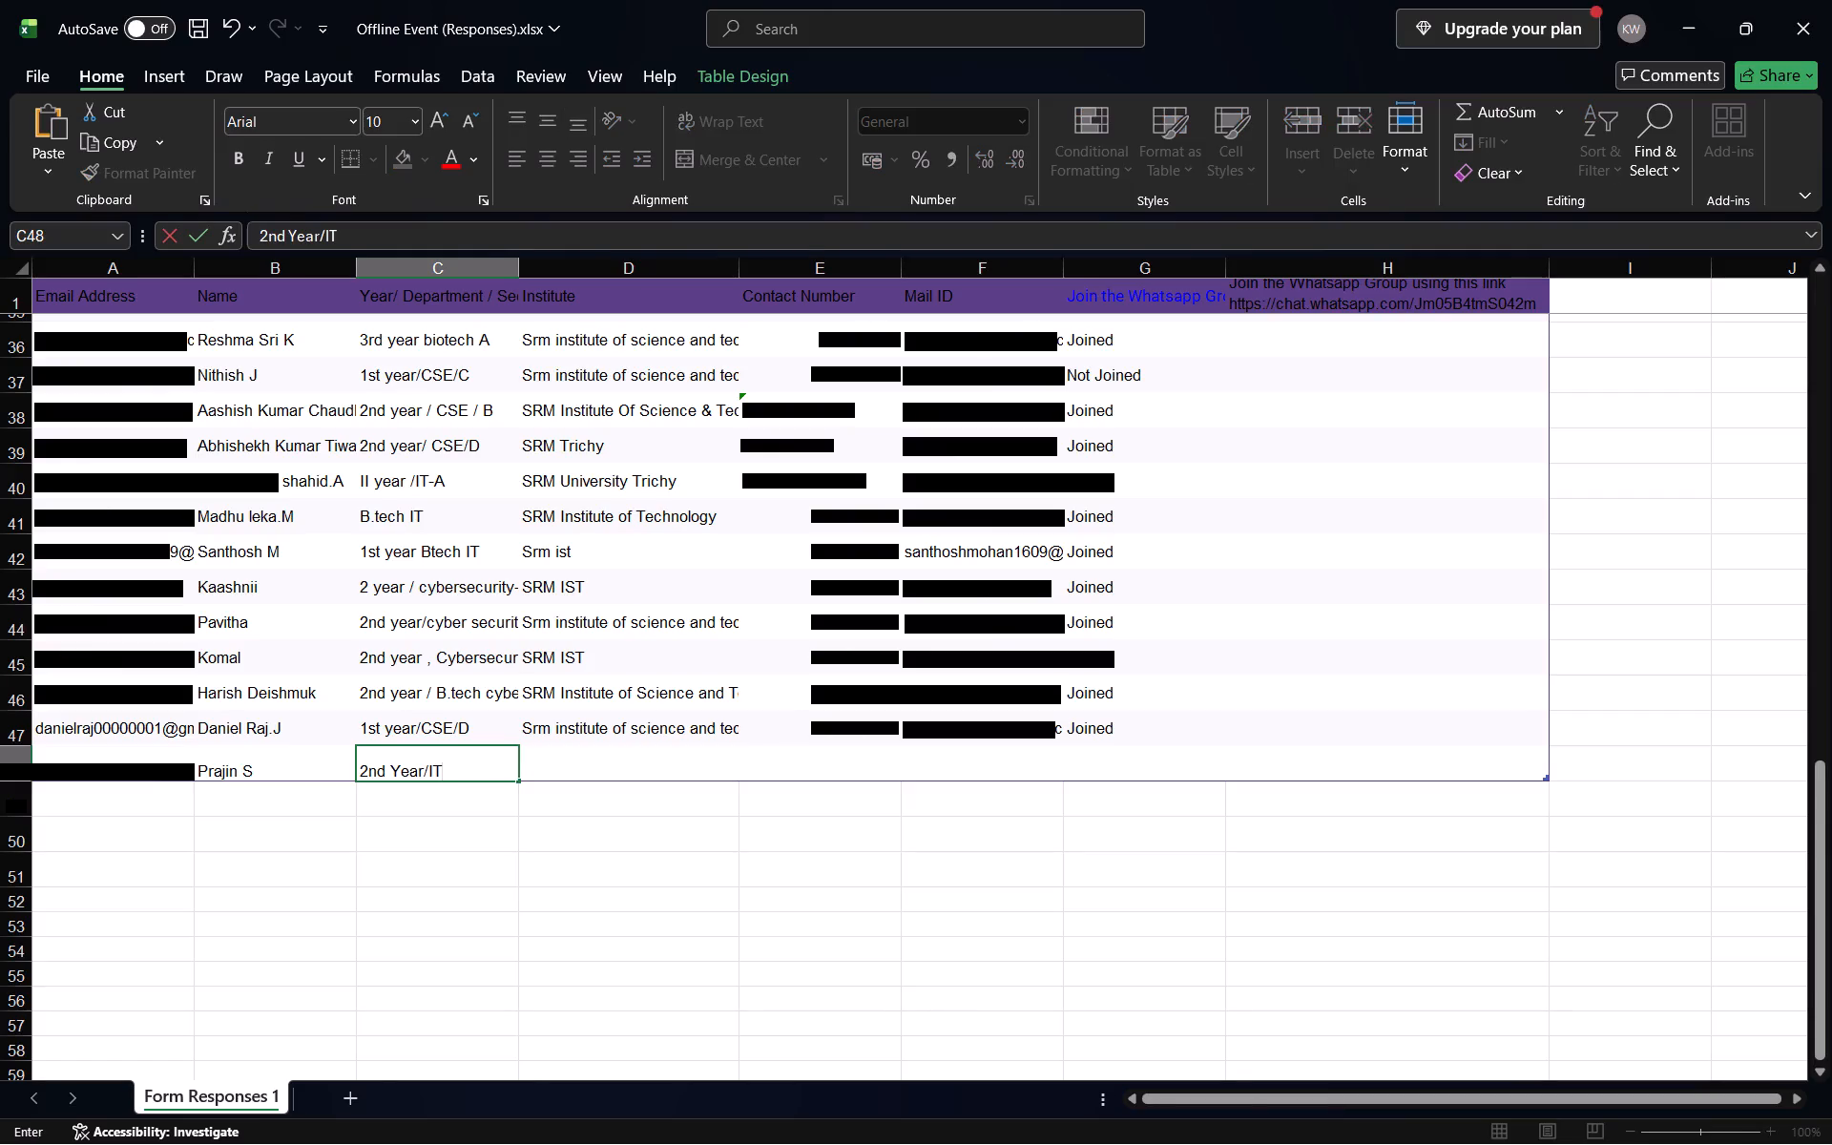
{"action": "left_click", "coordinate": [623, 769]}
{"action": "type", "text": "SRMIST"}
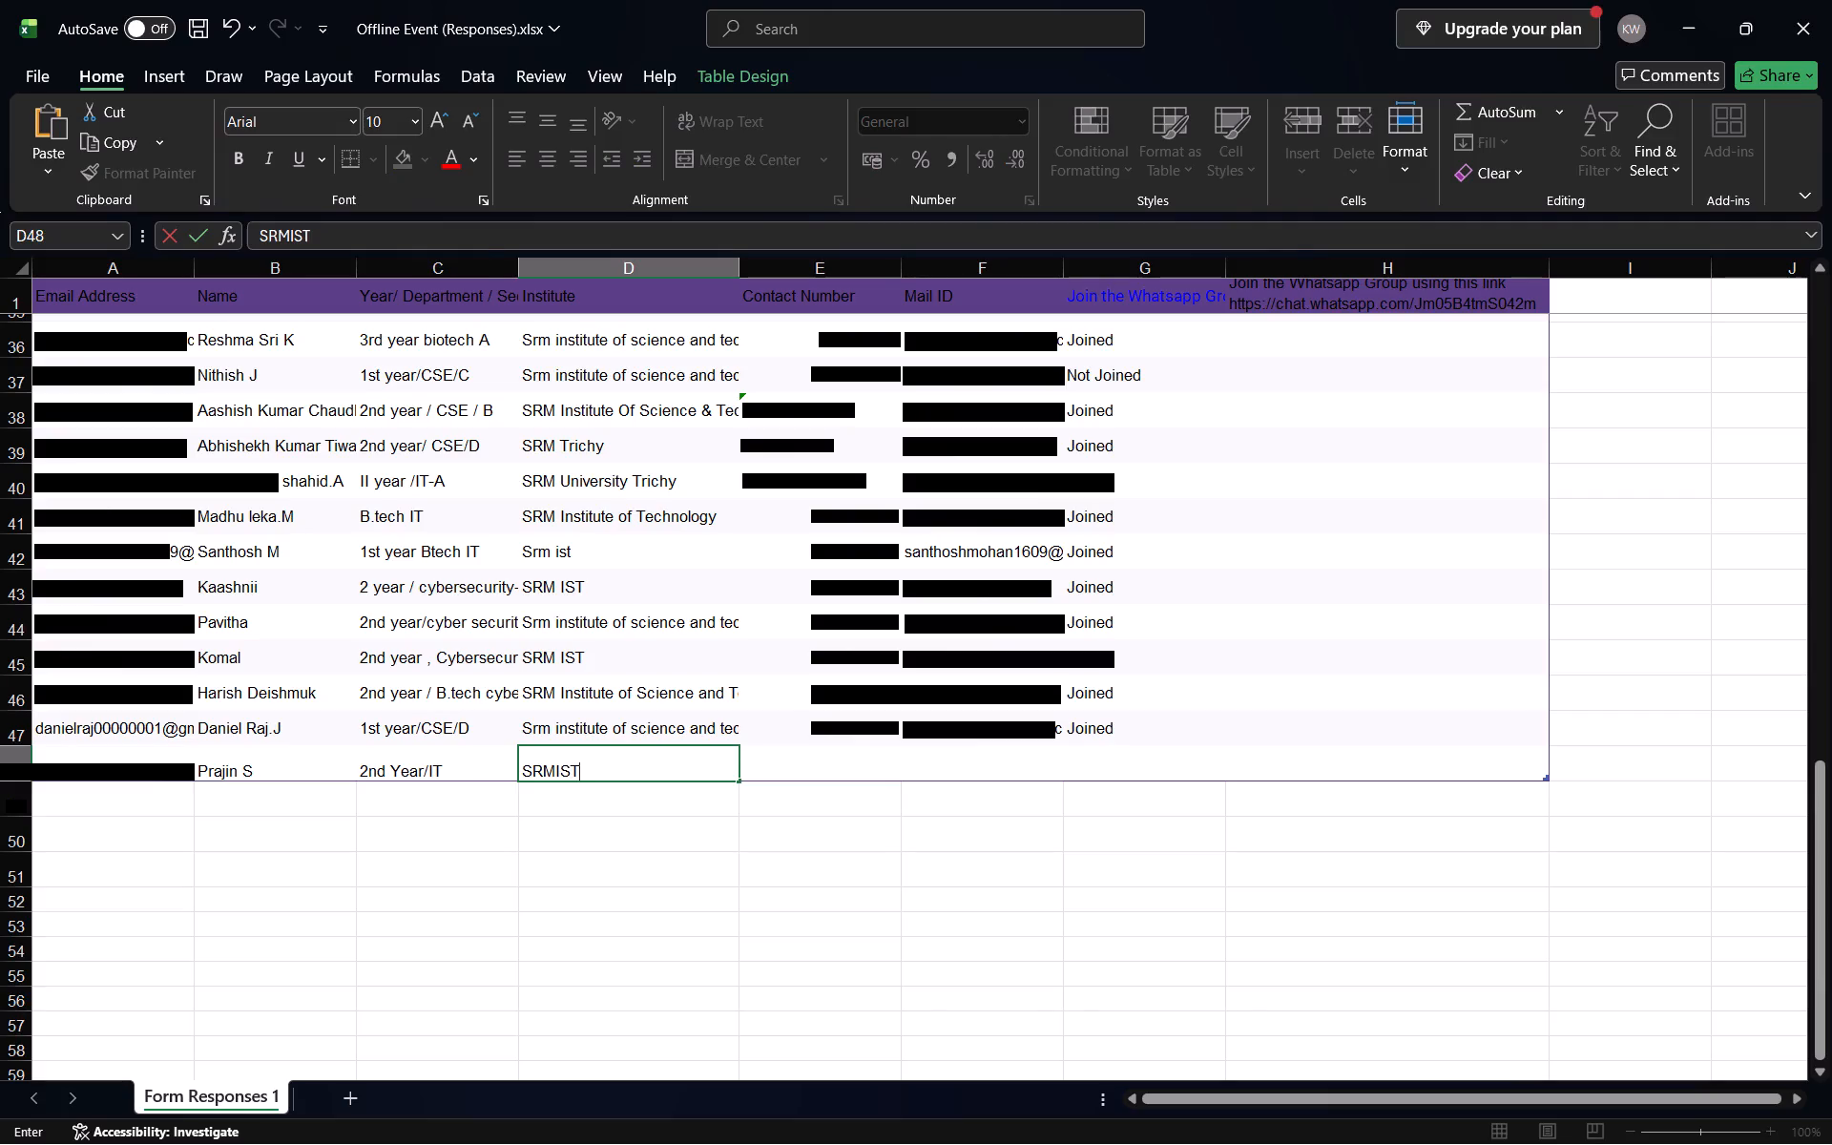
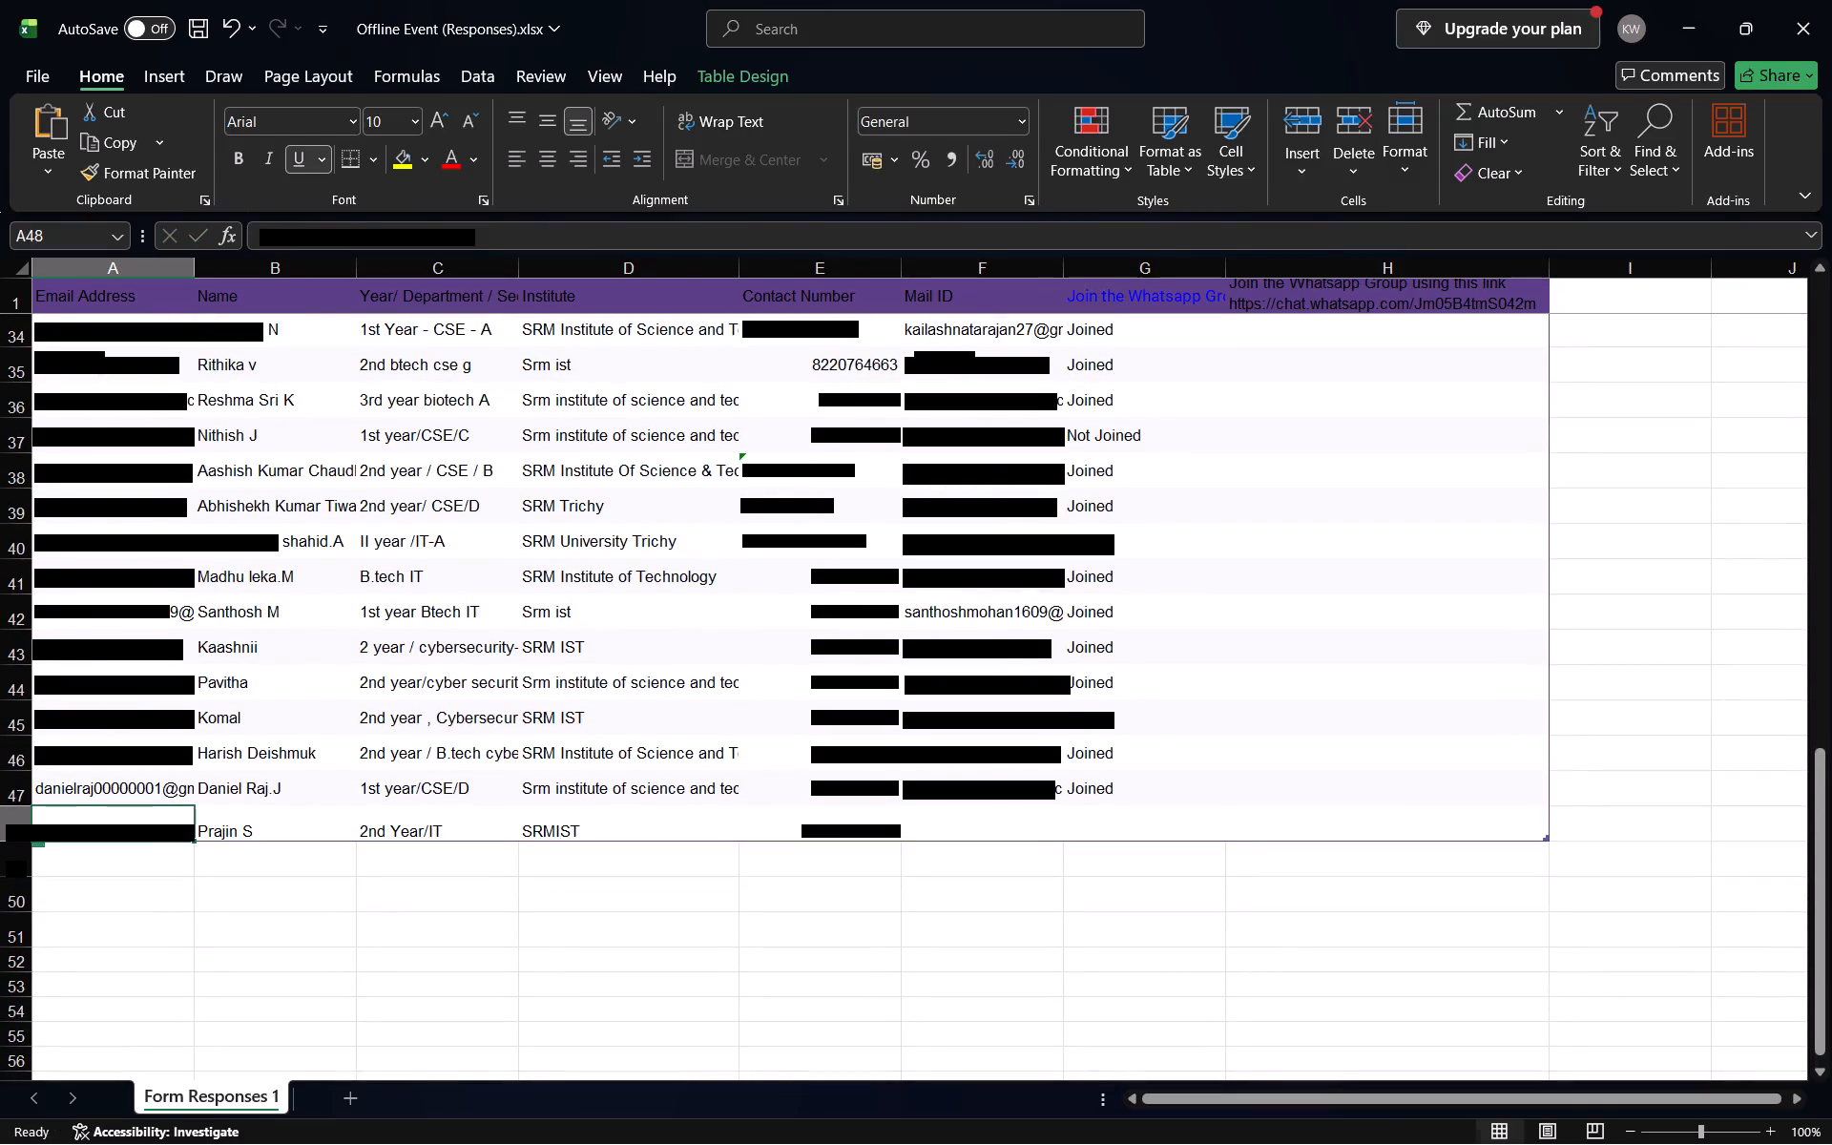
Copy the new respondent's email address from A48 into the Mail ID cell F48.
{"action": "right_click", "coordinate": [168, 829]}
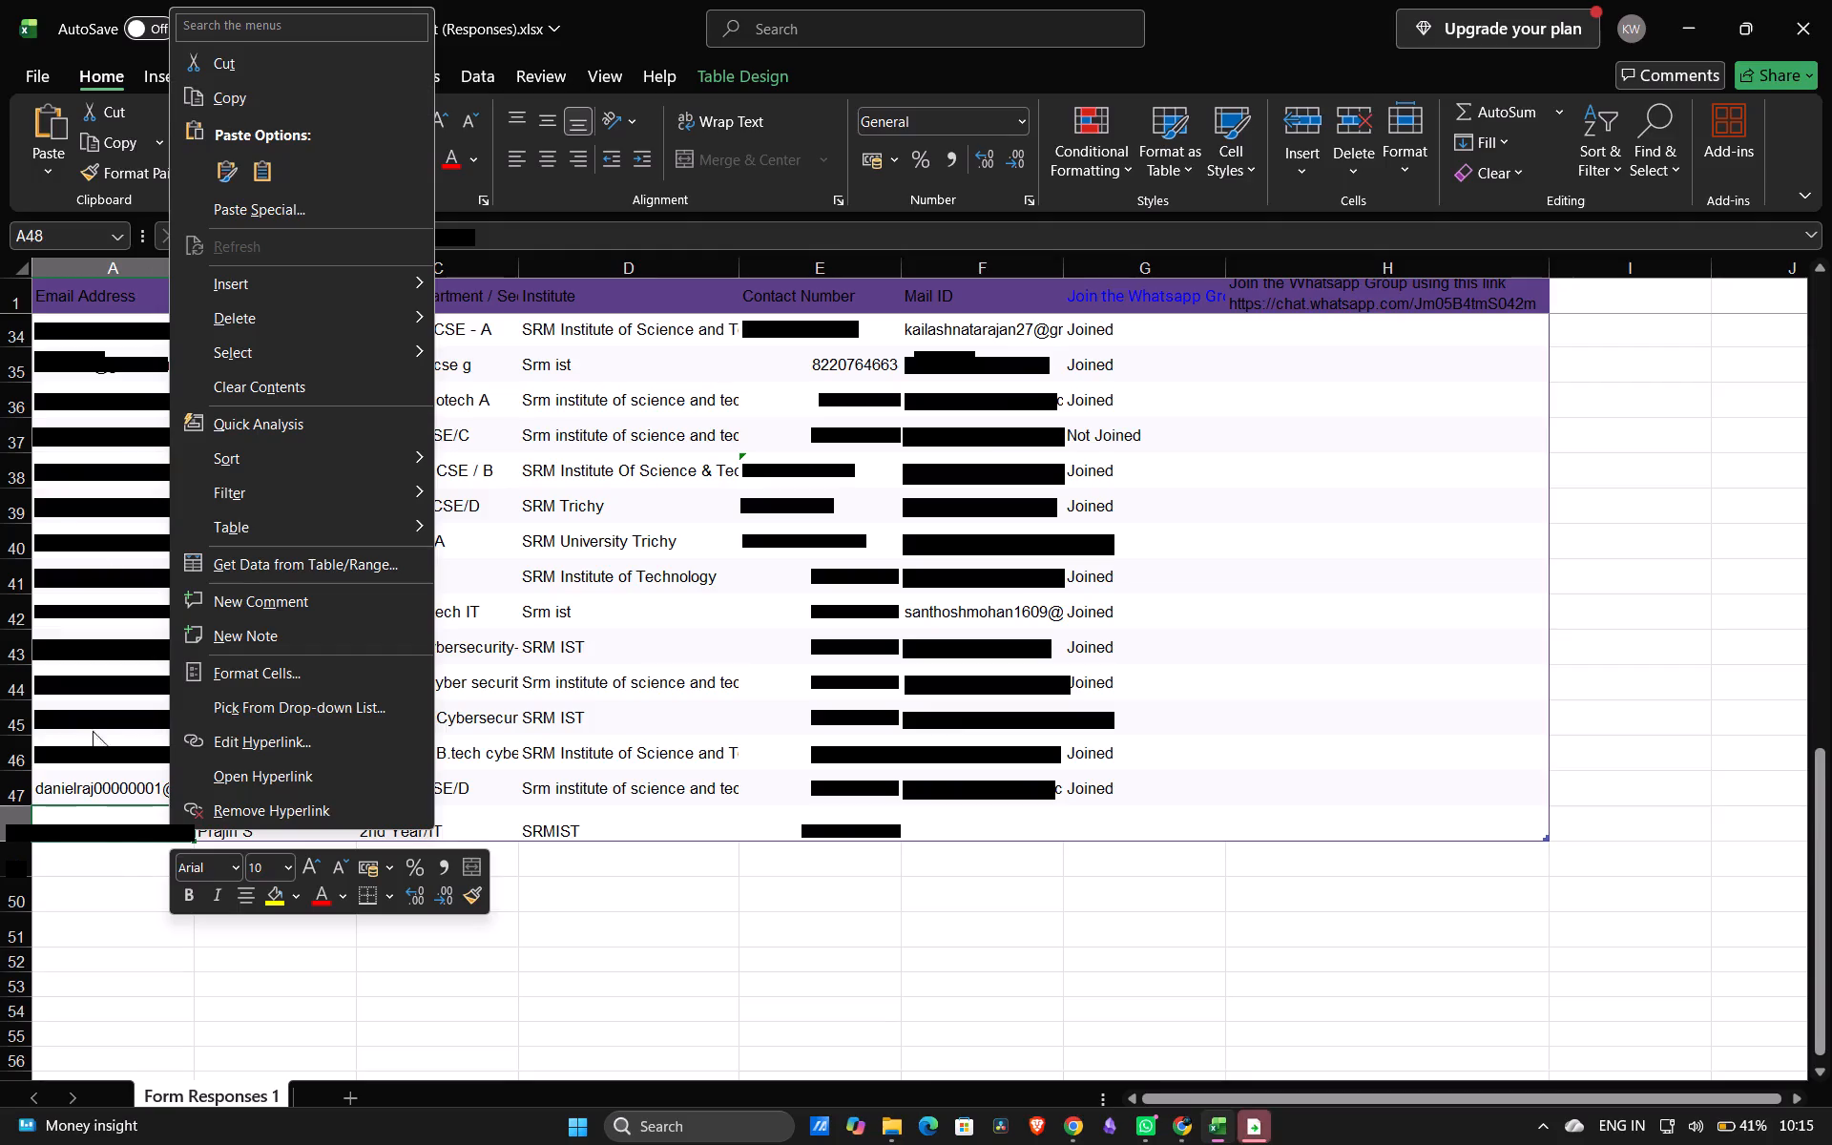
{"action": "left_click", "coordinate": [117, 835]}
{"action": "left_click_drag", "start_coordinate": [45, 826], "coordinate": [83, 825]}
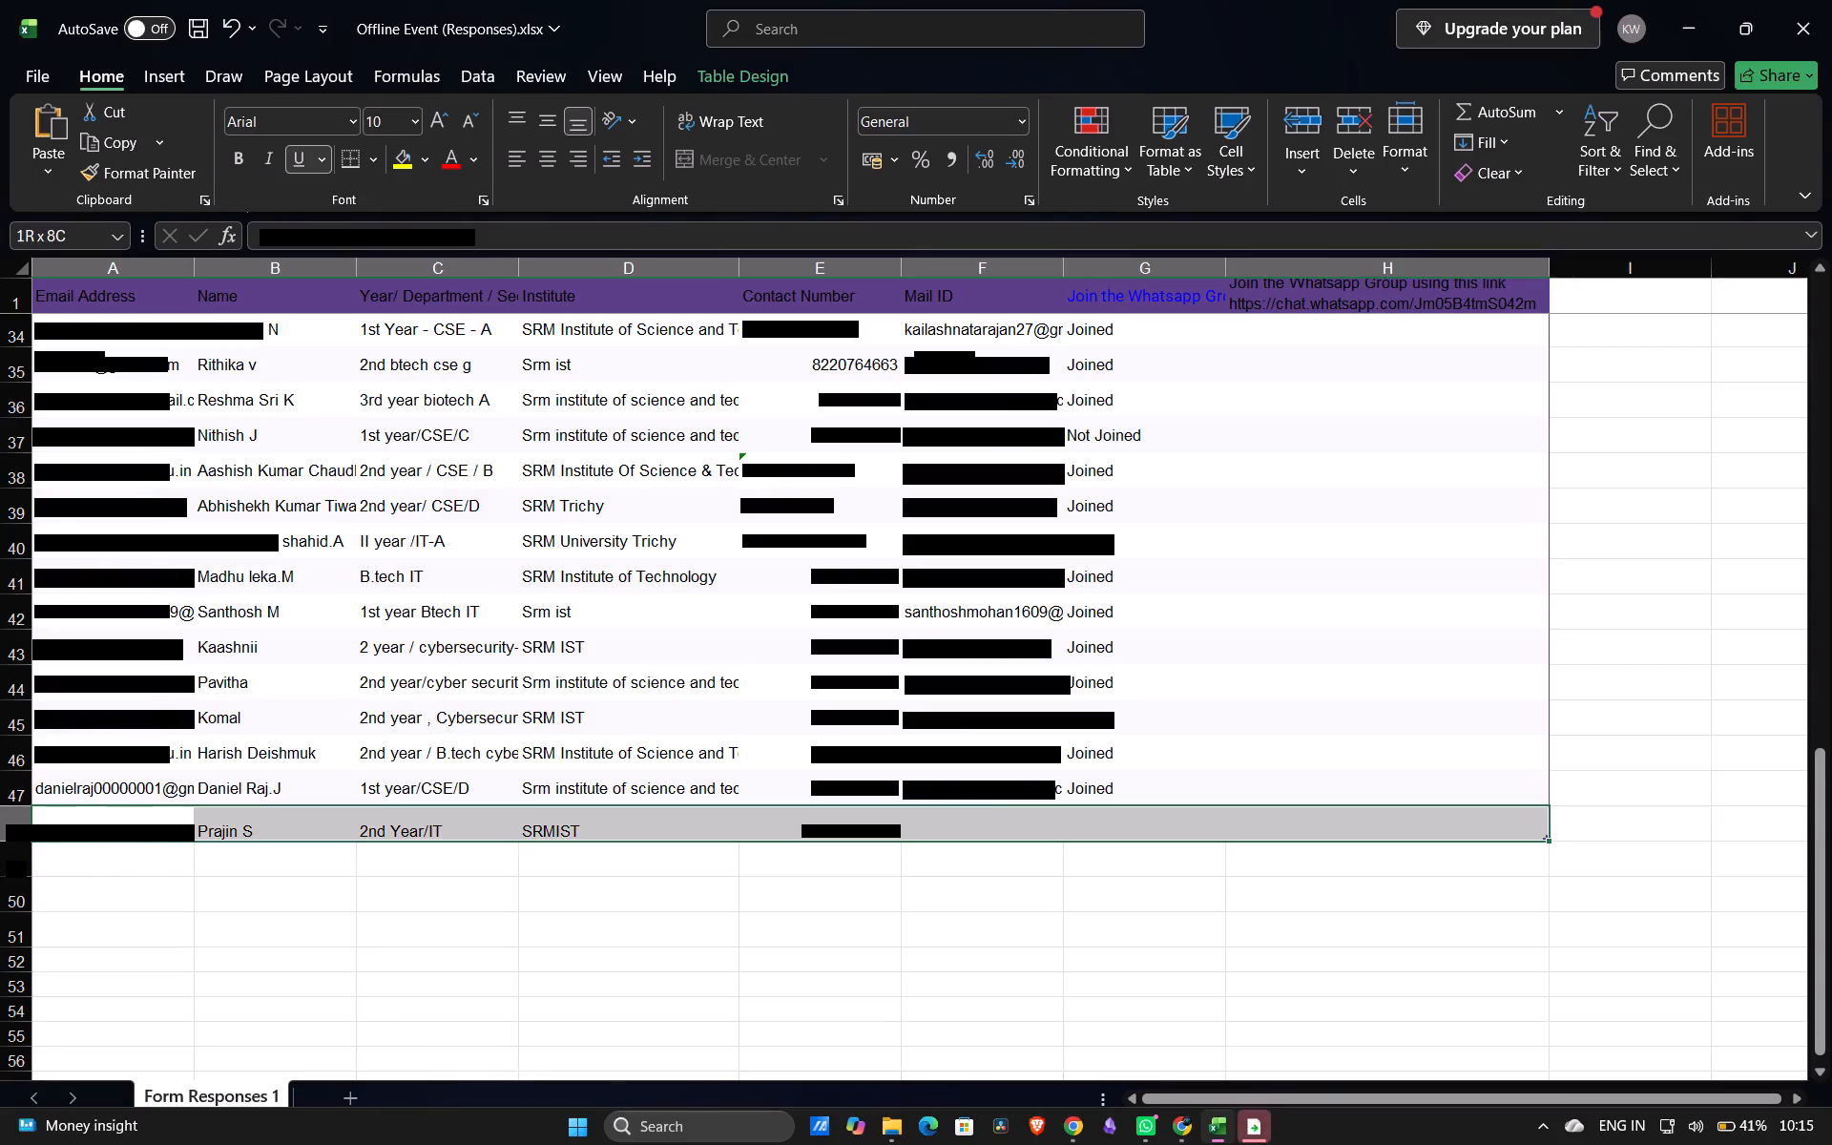
{"action": "left_click_drag", "start_coordinate": [83, 825], "coordinate": [108, 832]}
{"action": "left_click", "coordinate": [108, 832]}
{"action": "right_click", "coordinate": [108, 832]}
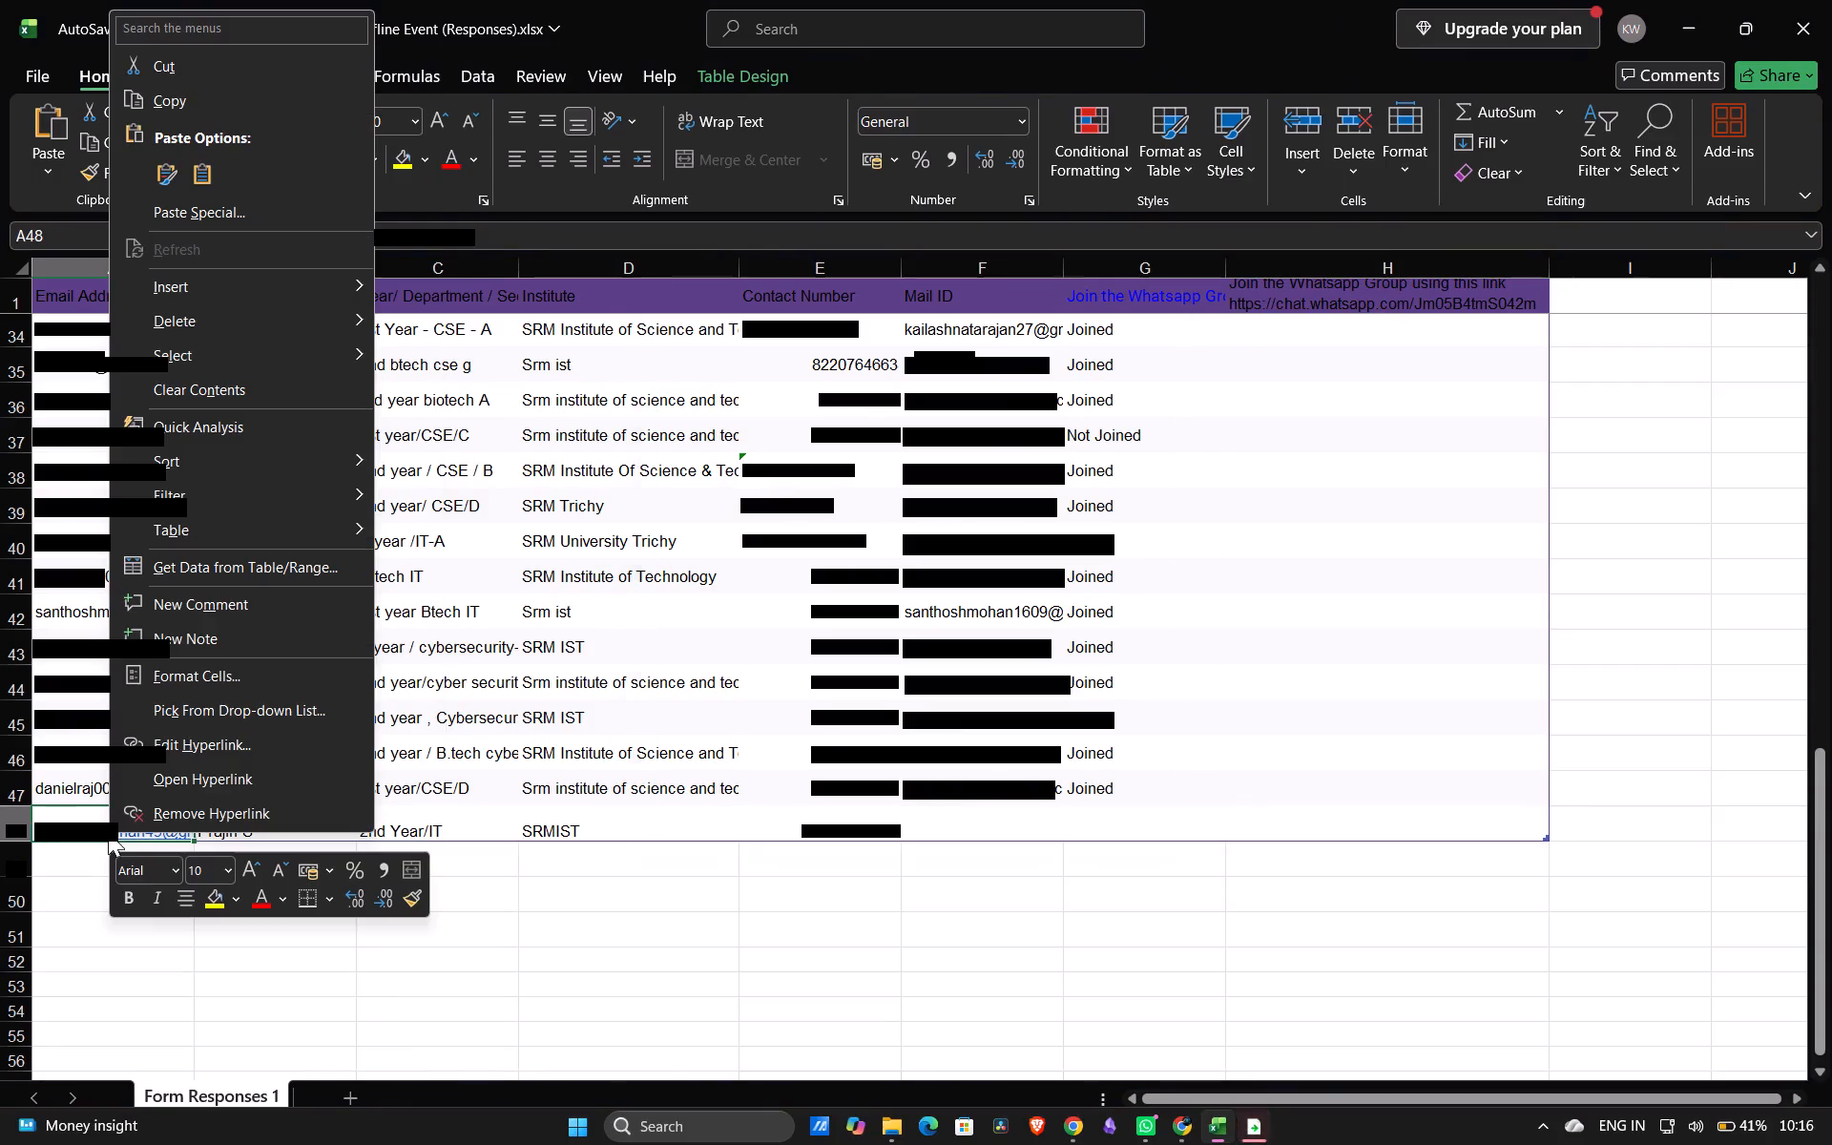
{"action": "left_click", "coordinate": [170, 102]}
{"action": "left_click", "coordinate": [1002, 841]}
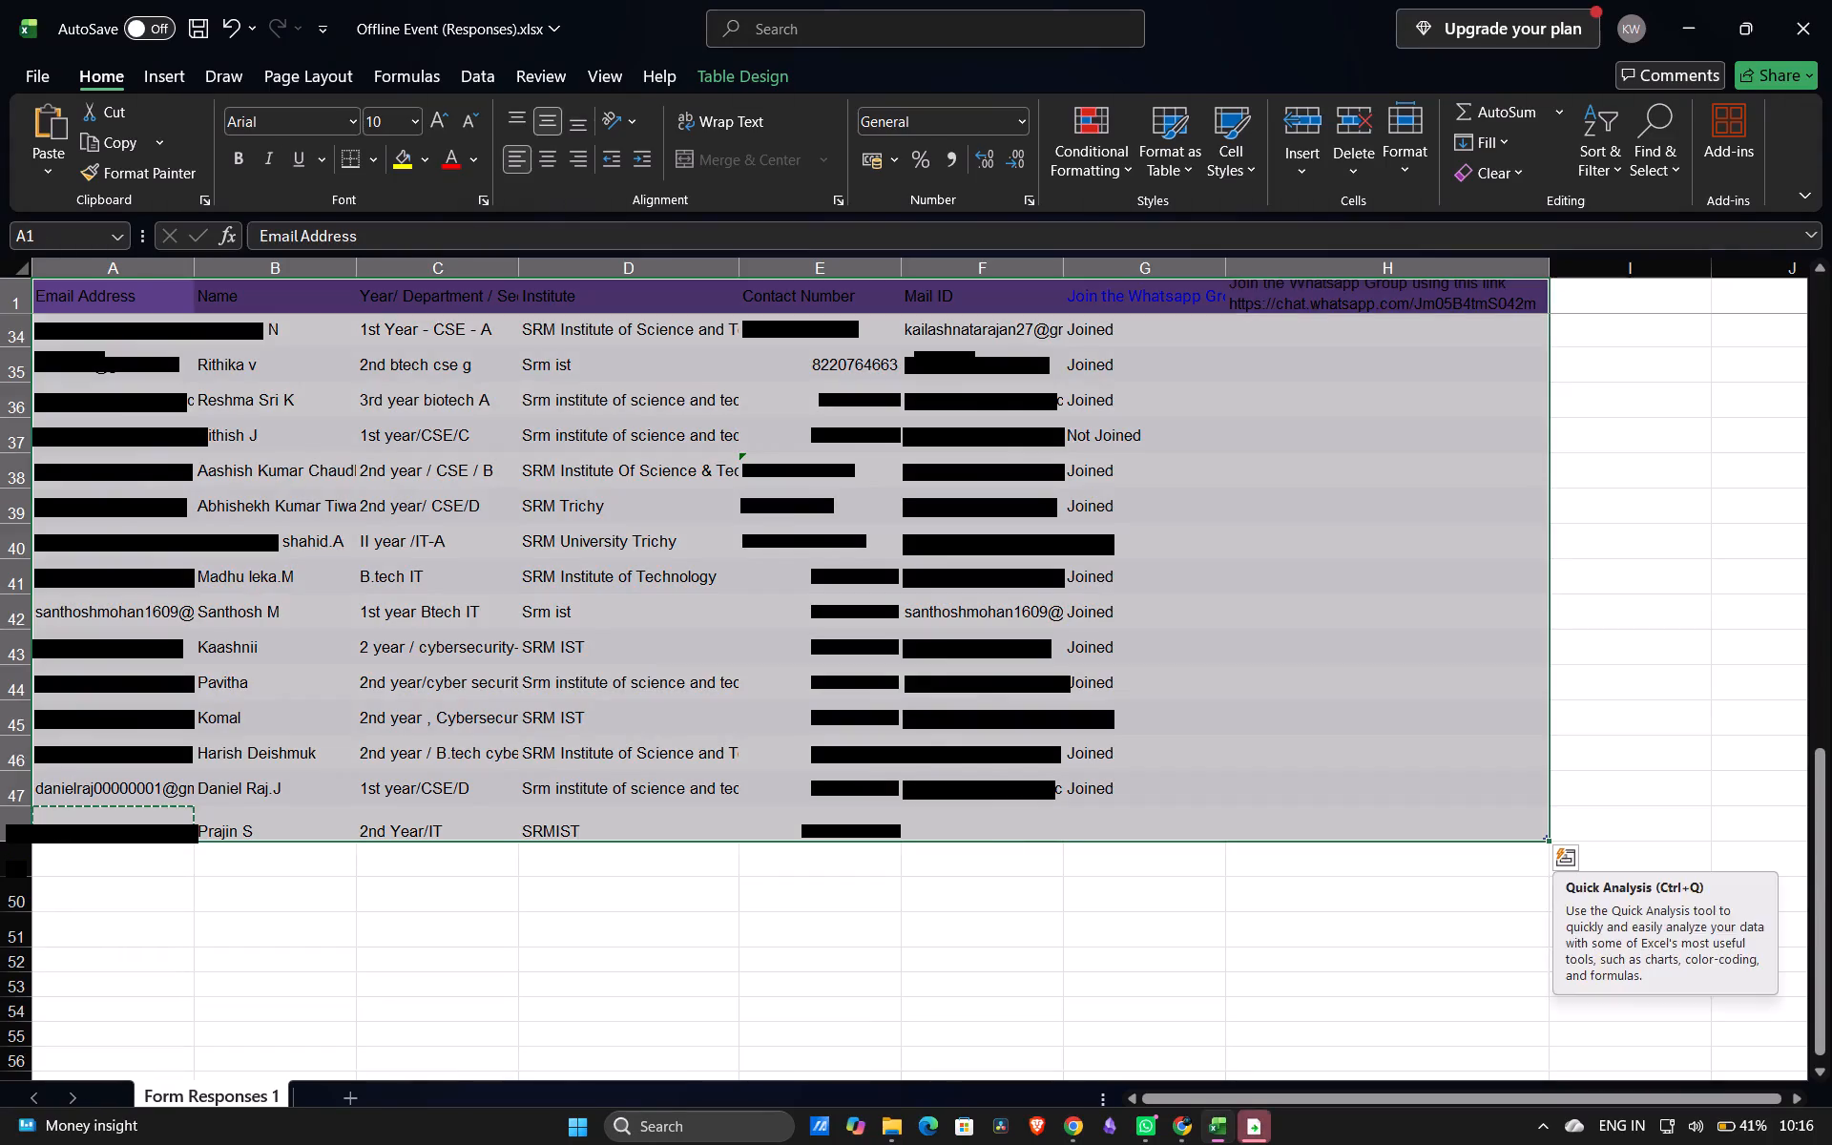
{"action": "left_click", "coordinate": [1002, 827]}
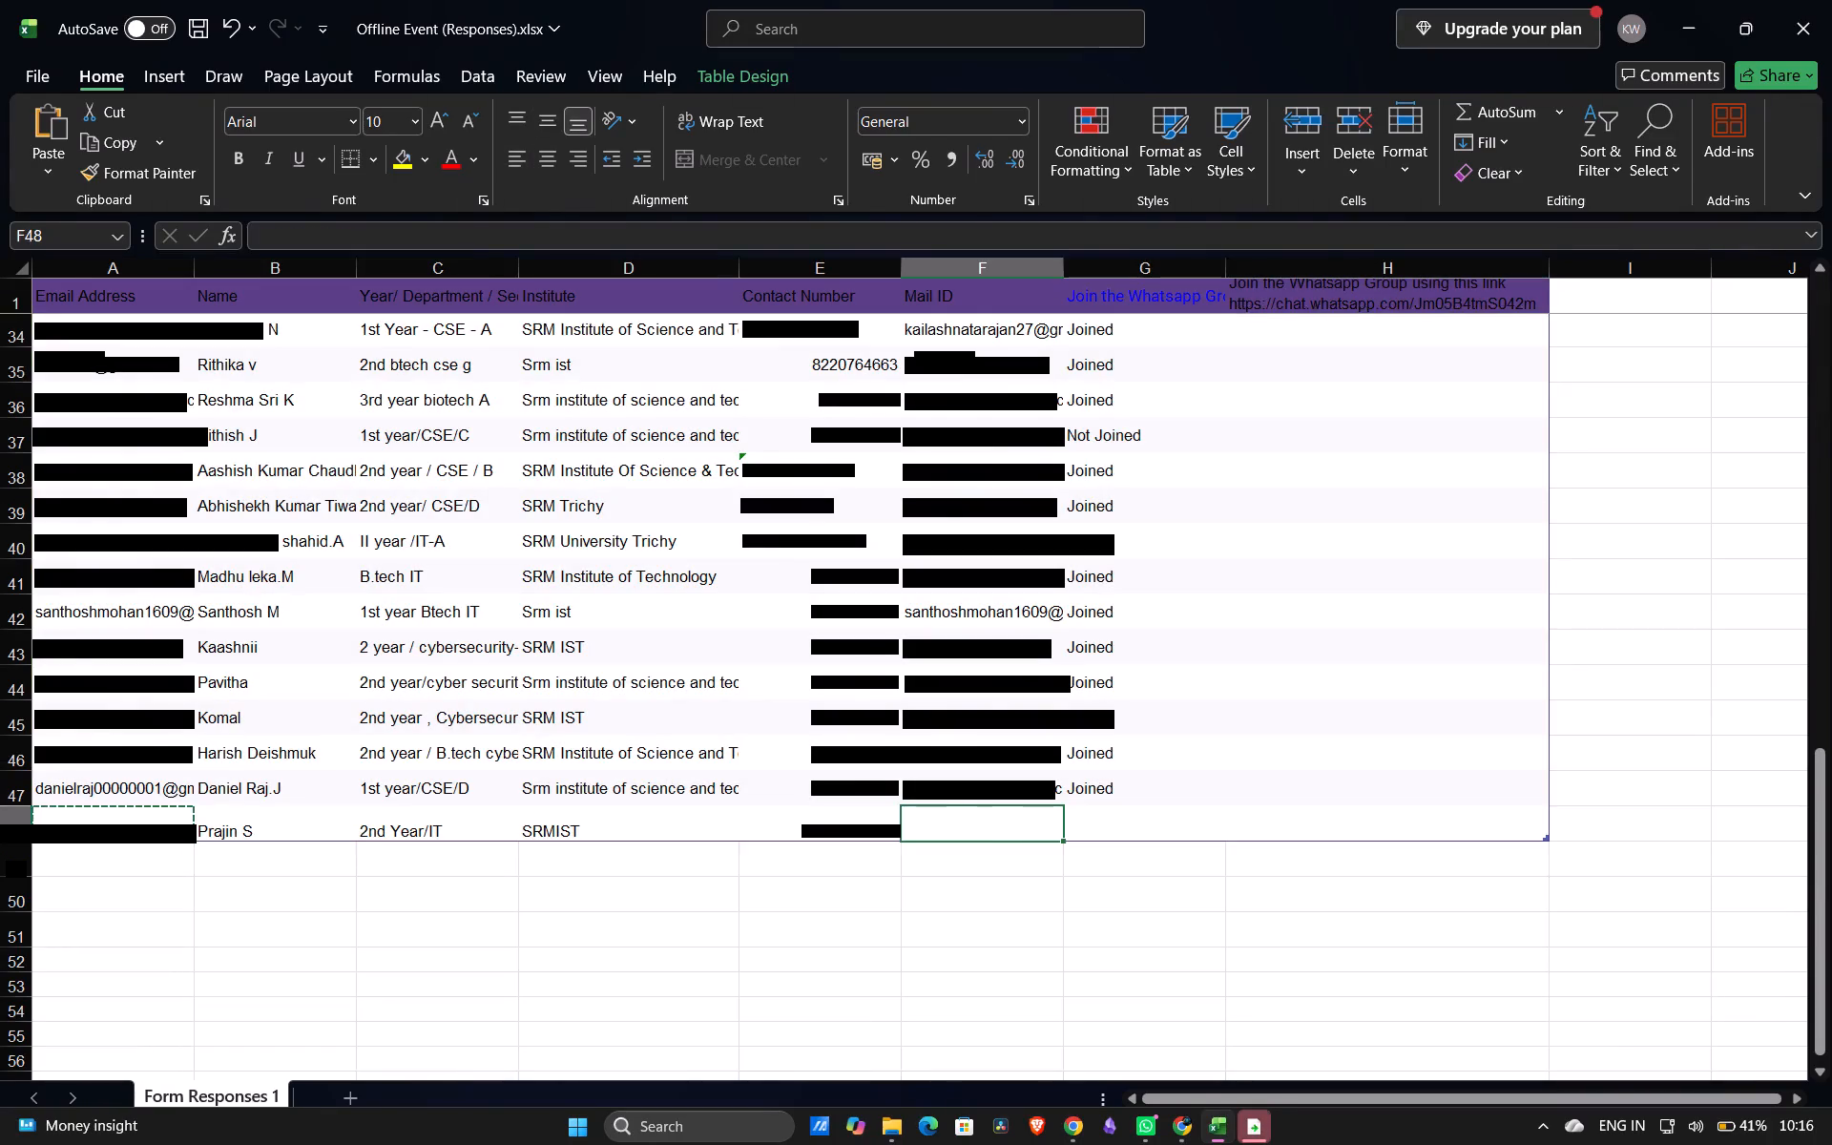
{"action": "key", "text": "ctrl+v"}
{"action": "left_click", "coordinate": [832, 889]}
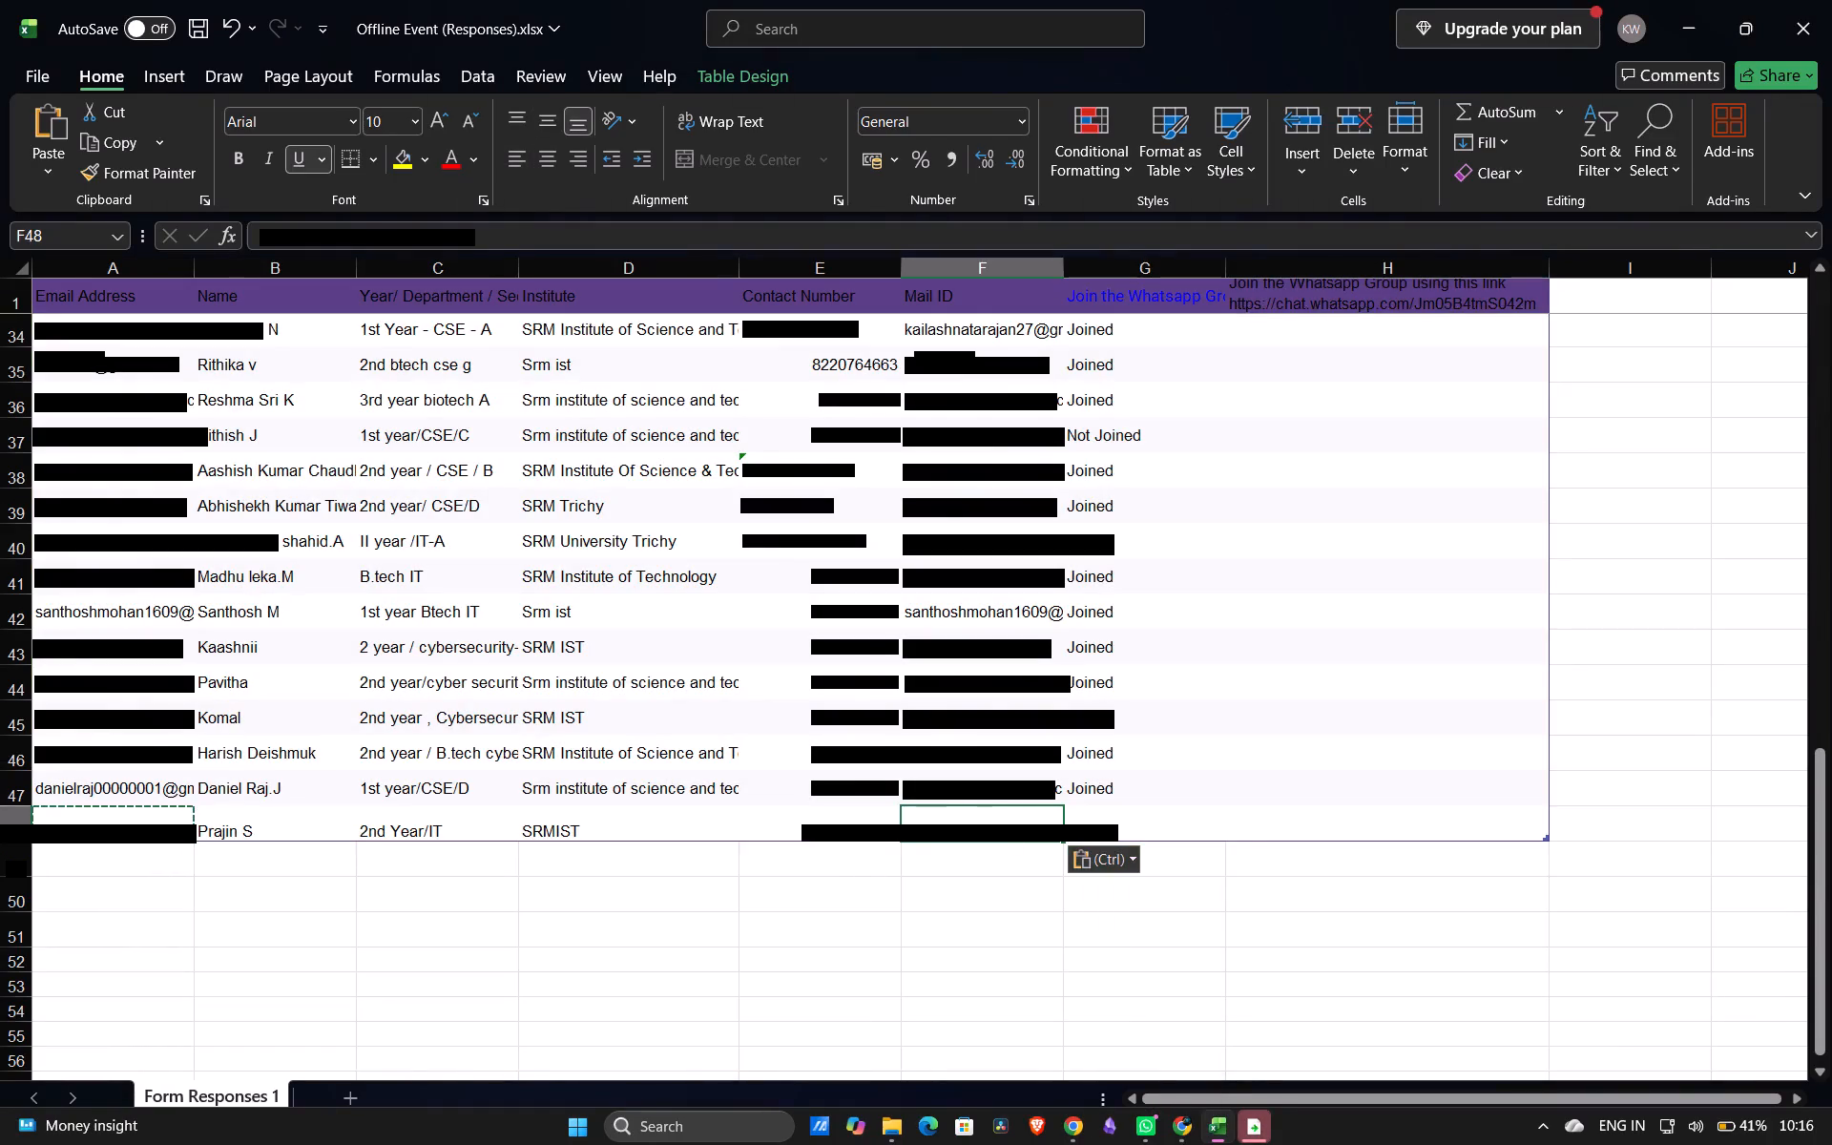
Set the new respondent's WhatsApp group status in G48 to "Joined".
{"action": "left_click", "coordinate": [1172, 833]}
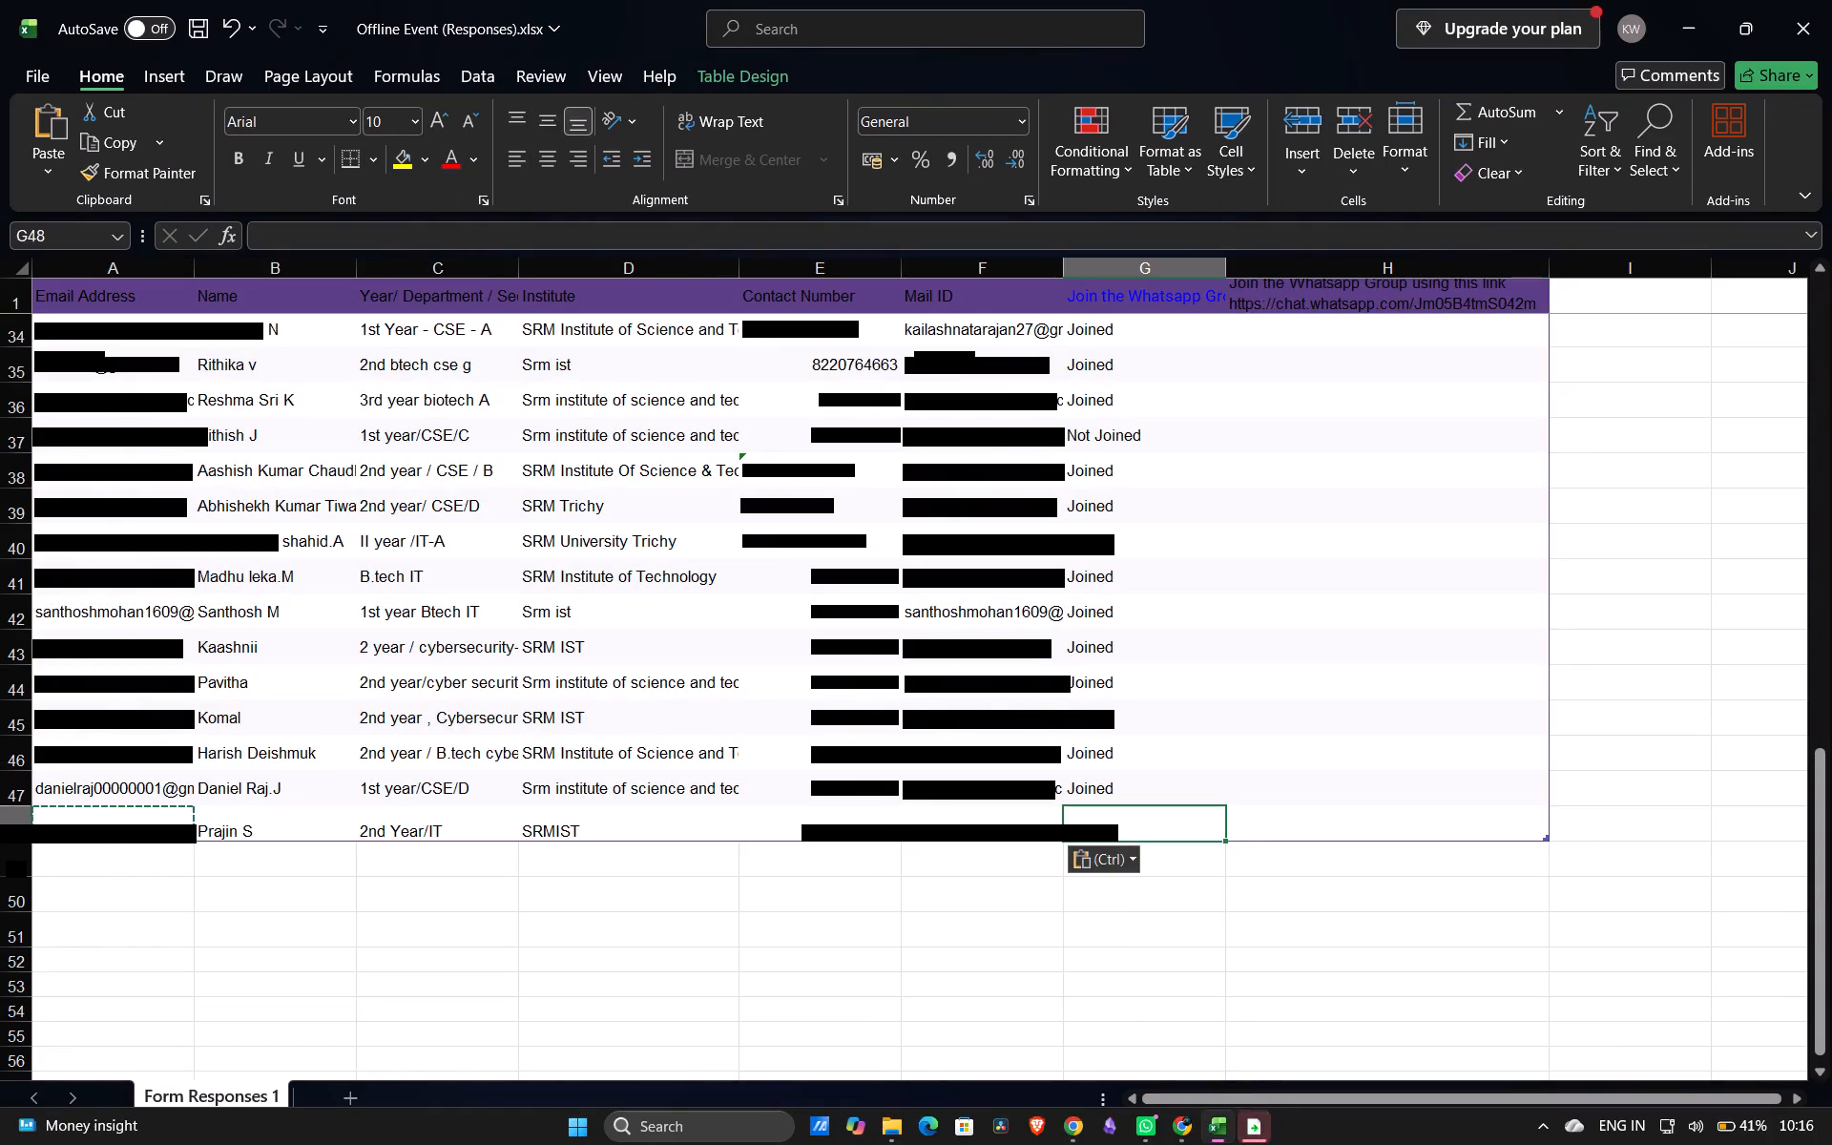
{"action": "type", "text": "join"}
{"action": "key", "text": "Tab"}
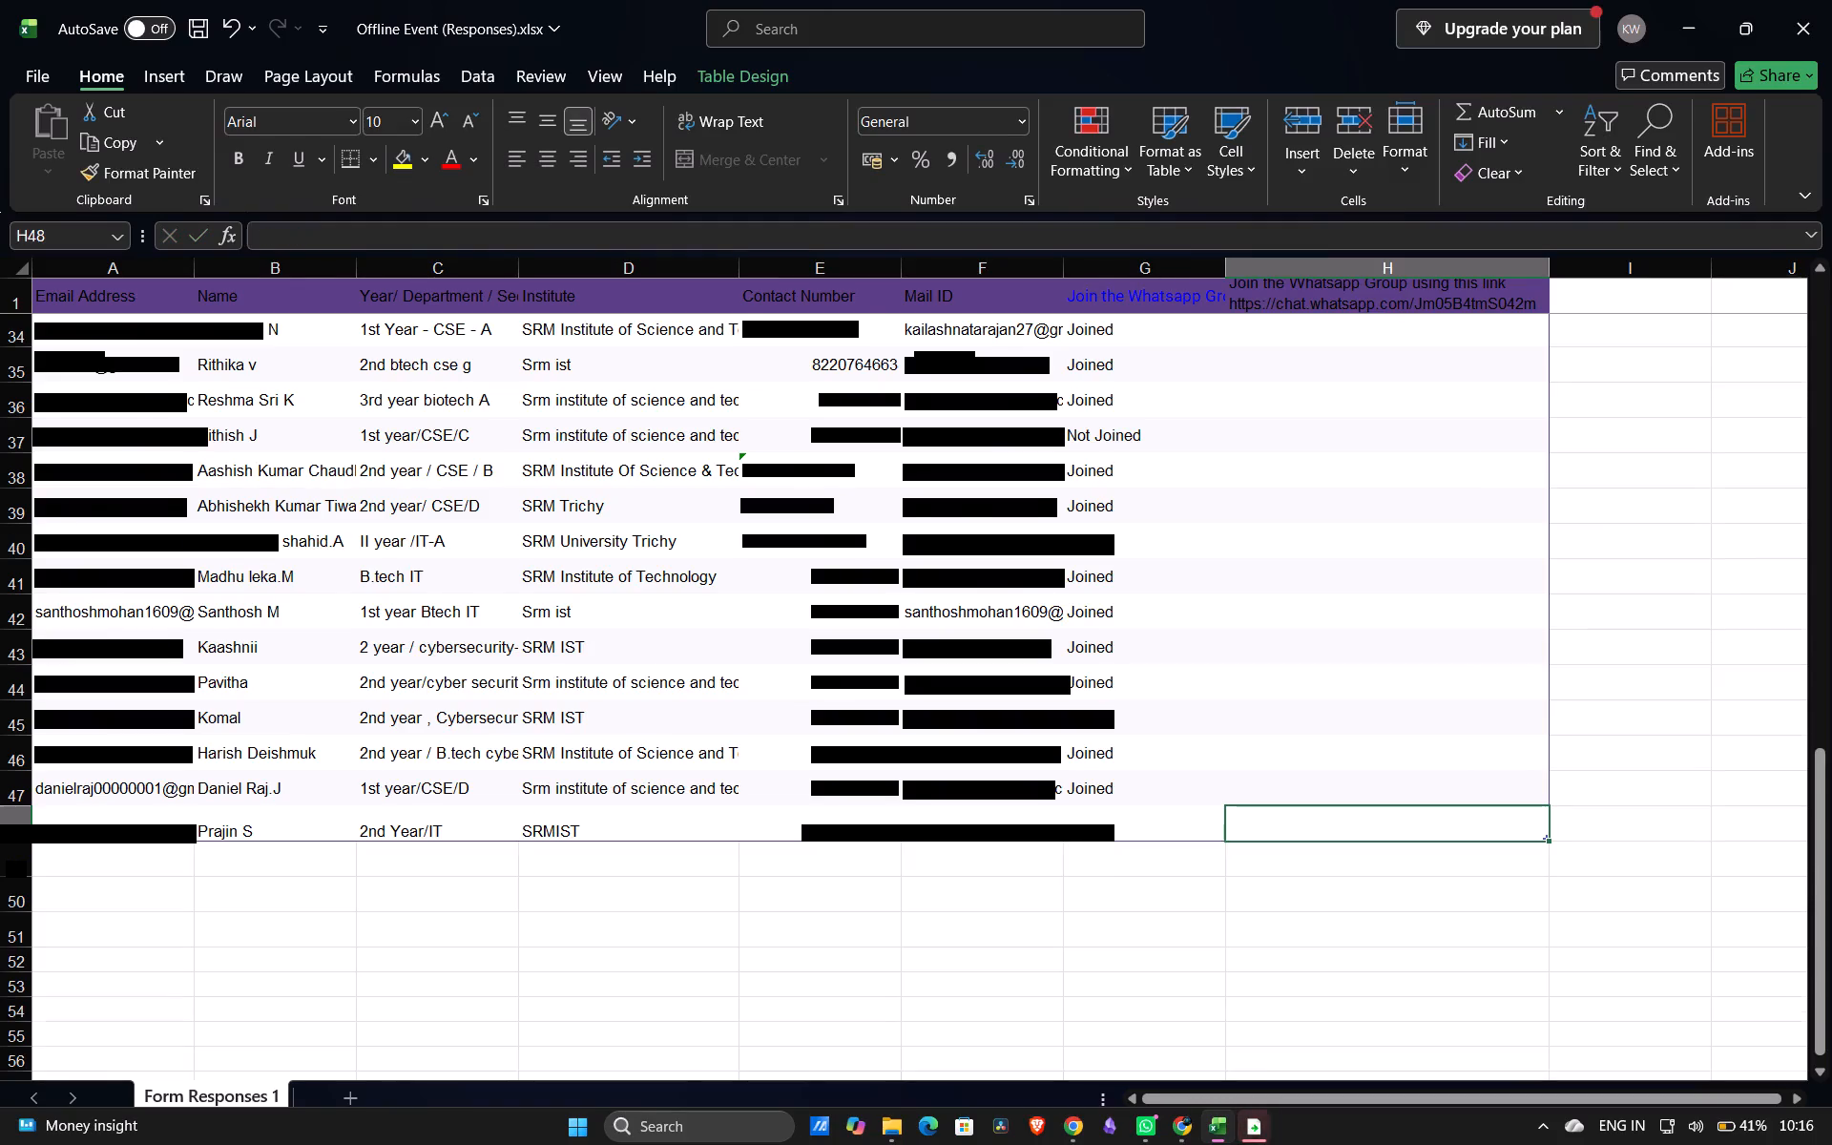
Enter "P" in H48 for the new respondent and check the other response rows.
{"action": "scroll", "coordinate": [1171, 832], "scroll_direction": "up", "scroll_amount": 7}
{"action": "scroll", "coordinate": [1171, 832], "scroll_direction": "down", "scroll_amount": 6}
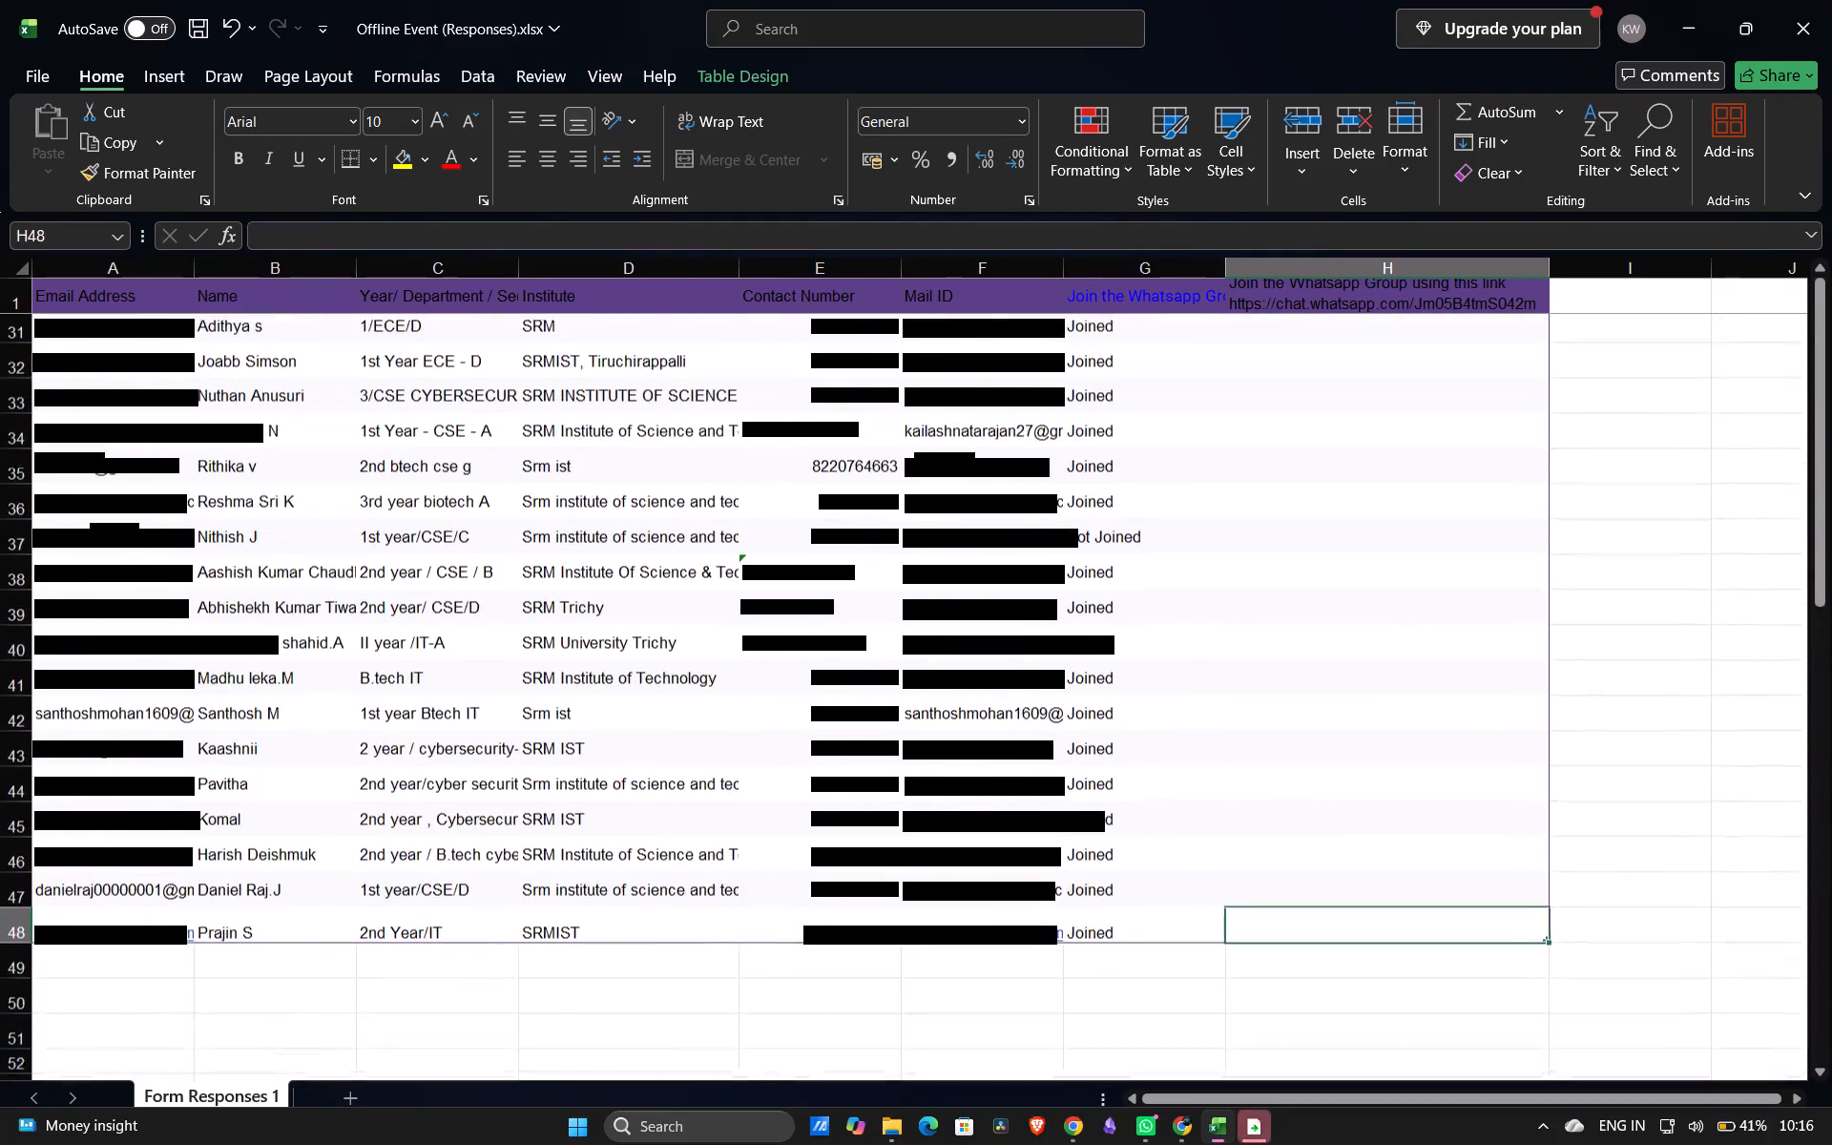
{"action": "scroll", "coordinate": [1171, 832], "scroll_direction": "down", "scroll_amount": 2}
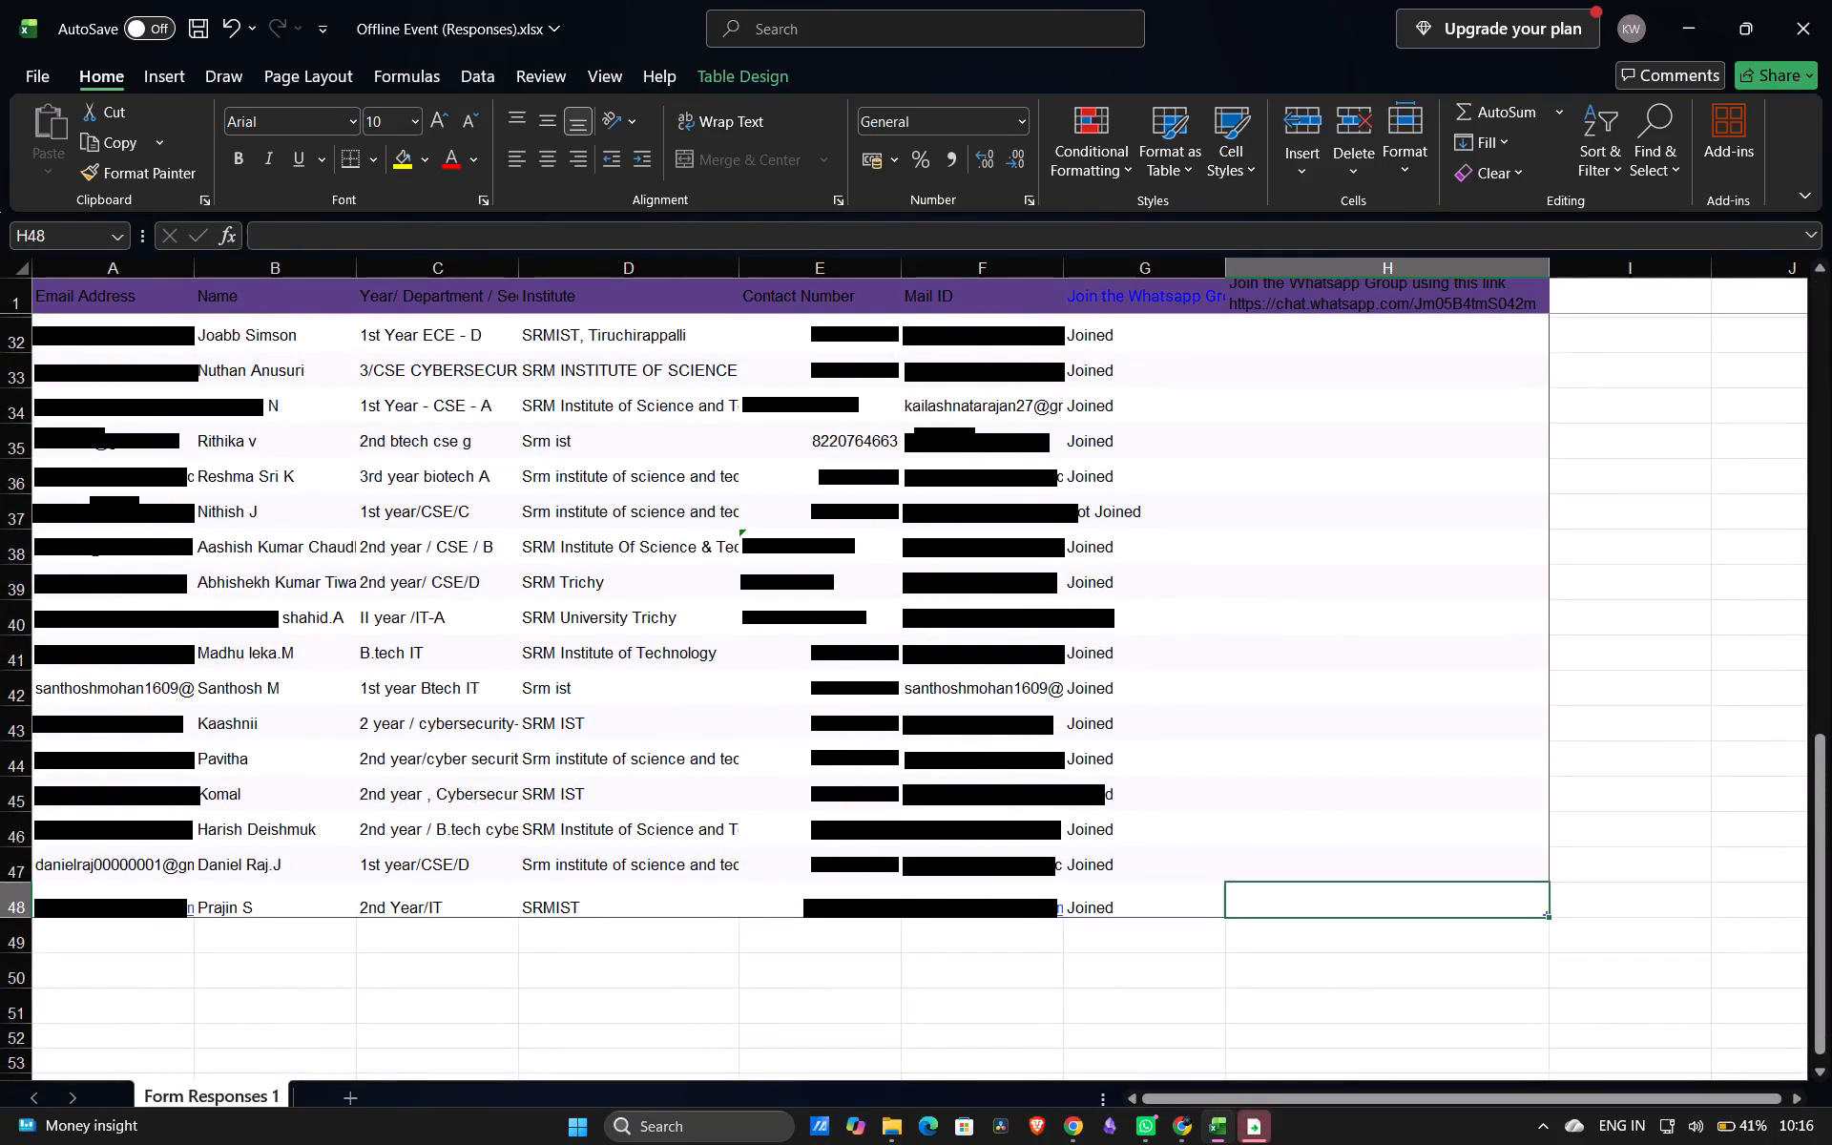
{"action": "key", "text": "shift+p"}
{"action": "scroll", "coordinate": [1256, 900], "scroll_direction": "up", "scroll_amount": 1}
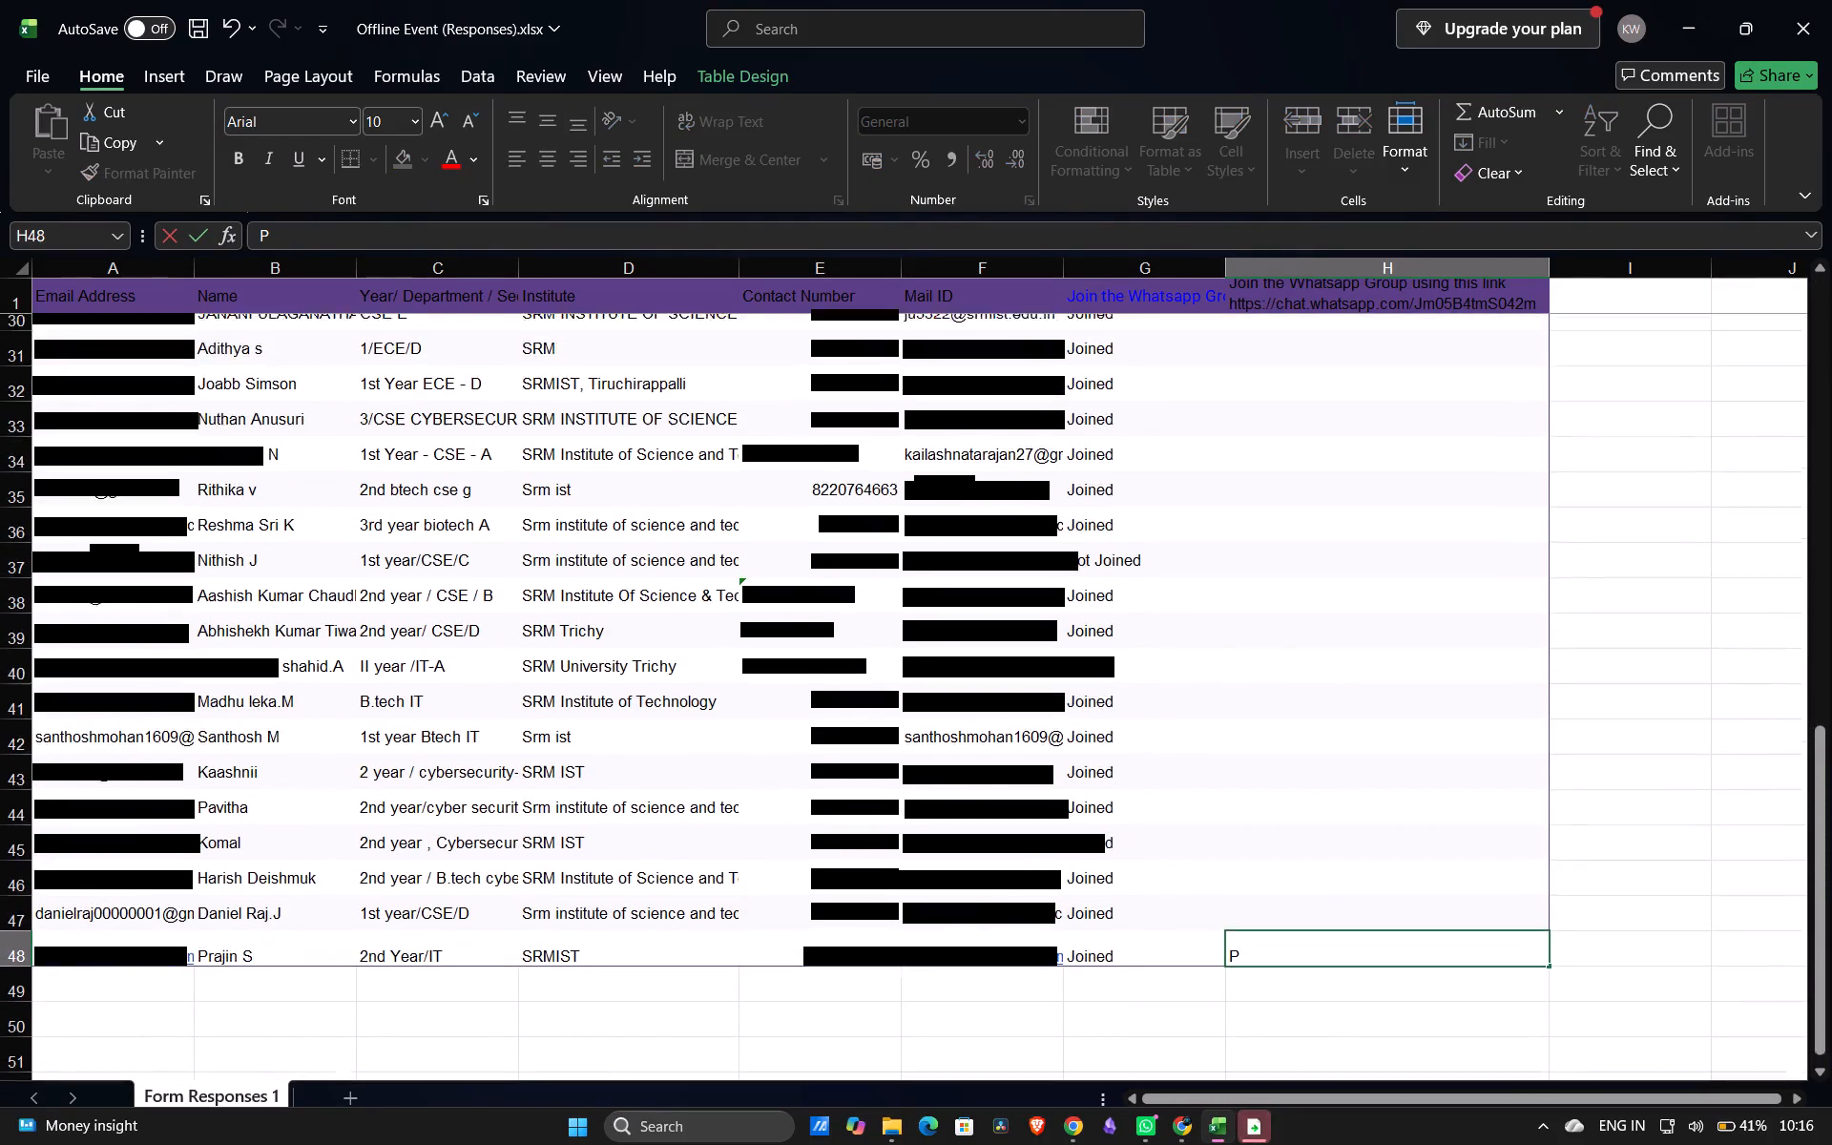
{"action": "scroll", "coordinate": [1256, 900], "scroll_direction": "up", "scroll_amount": 1}
{"action": "scroll", "coordinate": [1044, 650], "scroll_direction": "up", "scroll_amount": 1}
{"action": "scroll", "coordinate": [1044, 650], "scroll_direction": "down", "scroll_amount": 2}
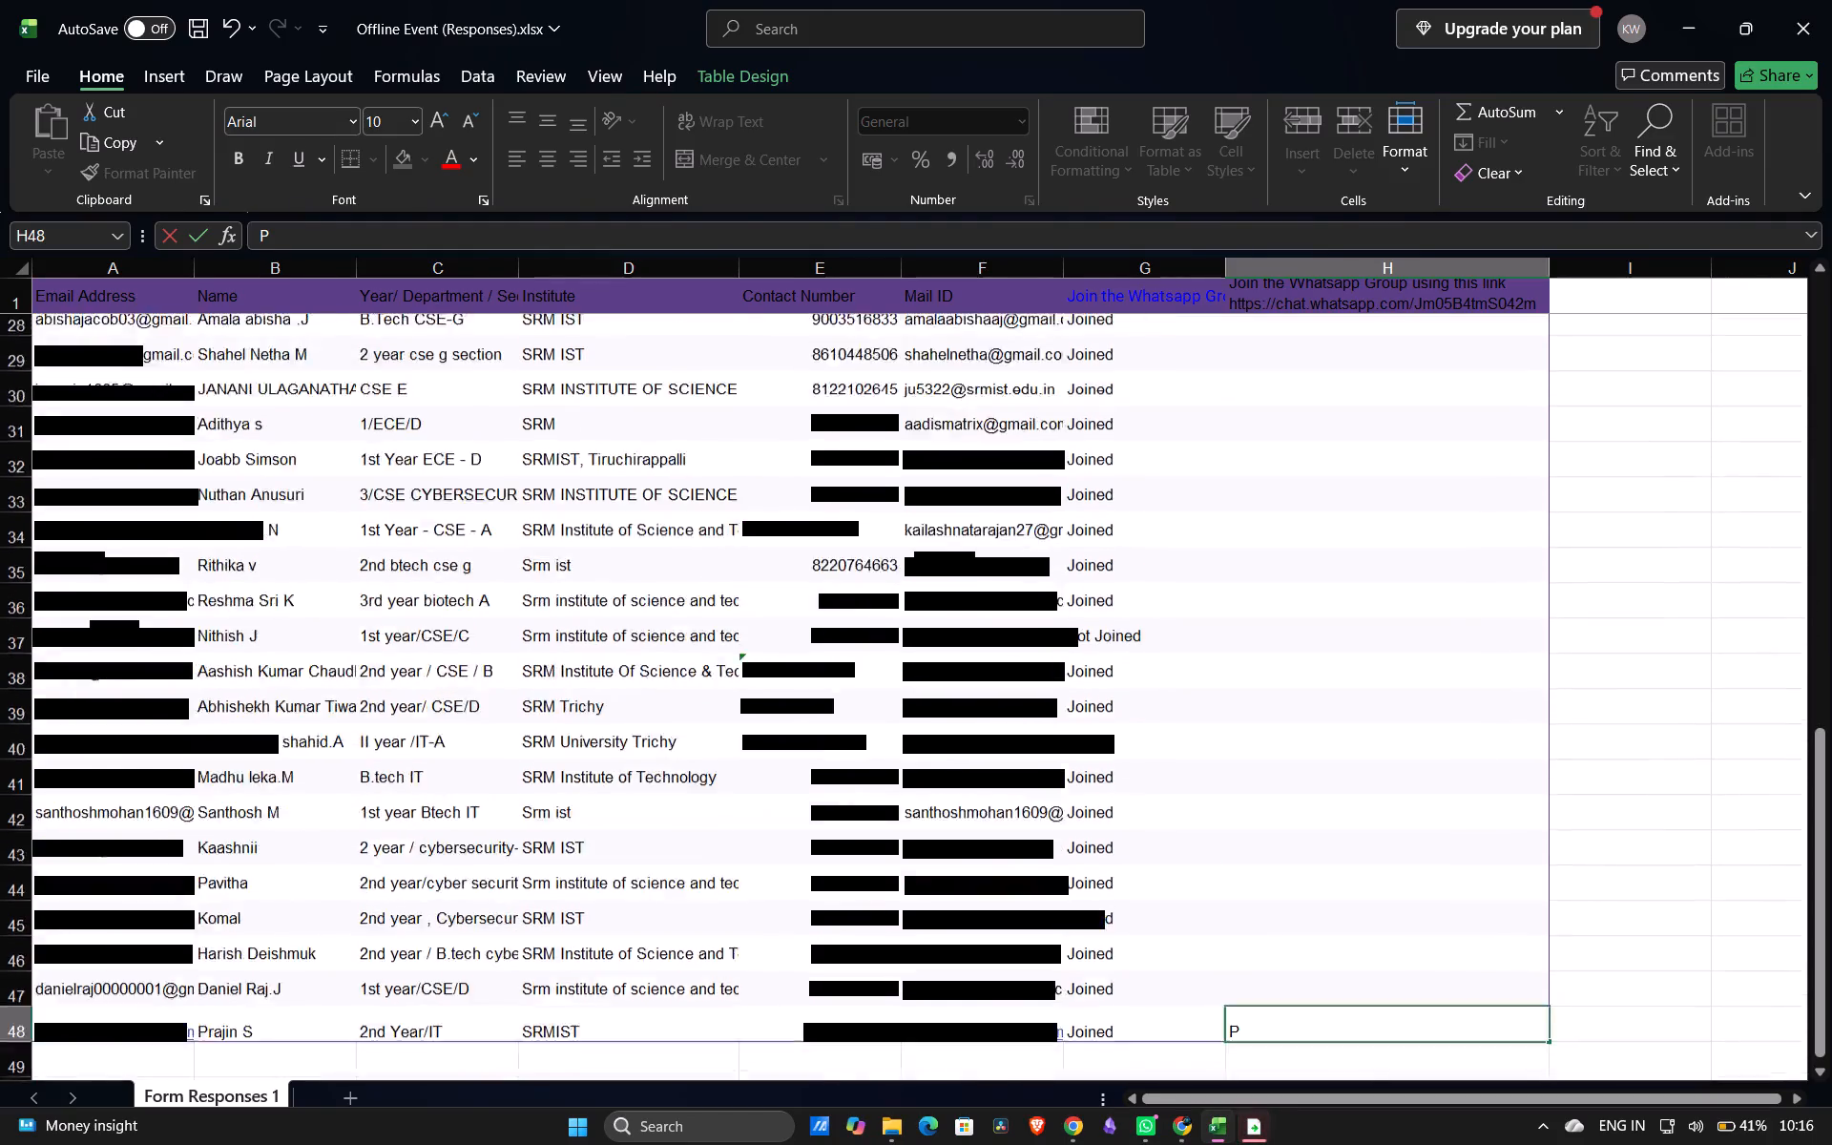
{"action": "scroll", "coordinate": [1044, 650], "scroll_direction": "down", "scroll_amount": 1}
{"action": "scroll", "coordinate": [1037, 711], "scroll_direction": "up", "scroll_amount": 4}
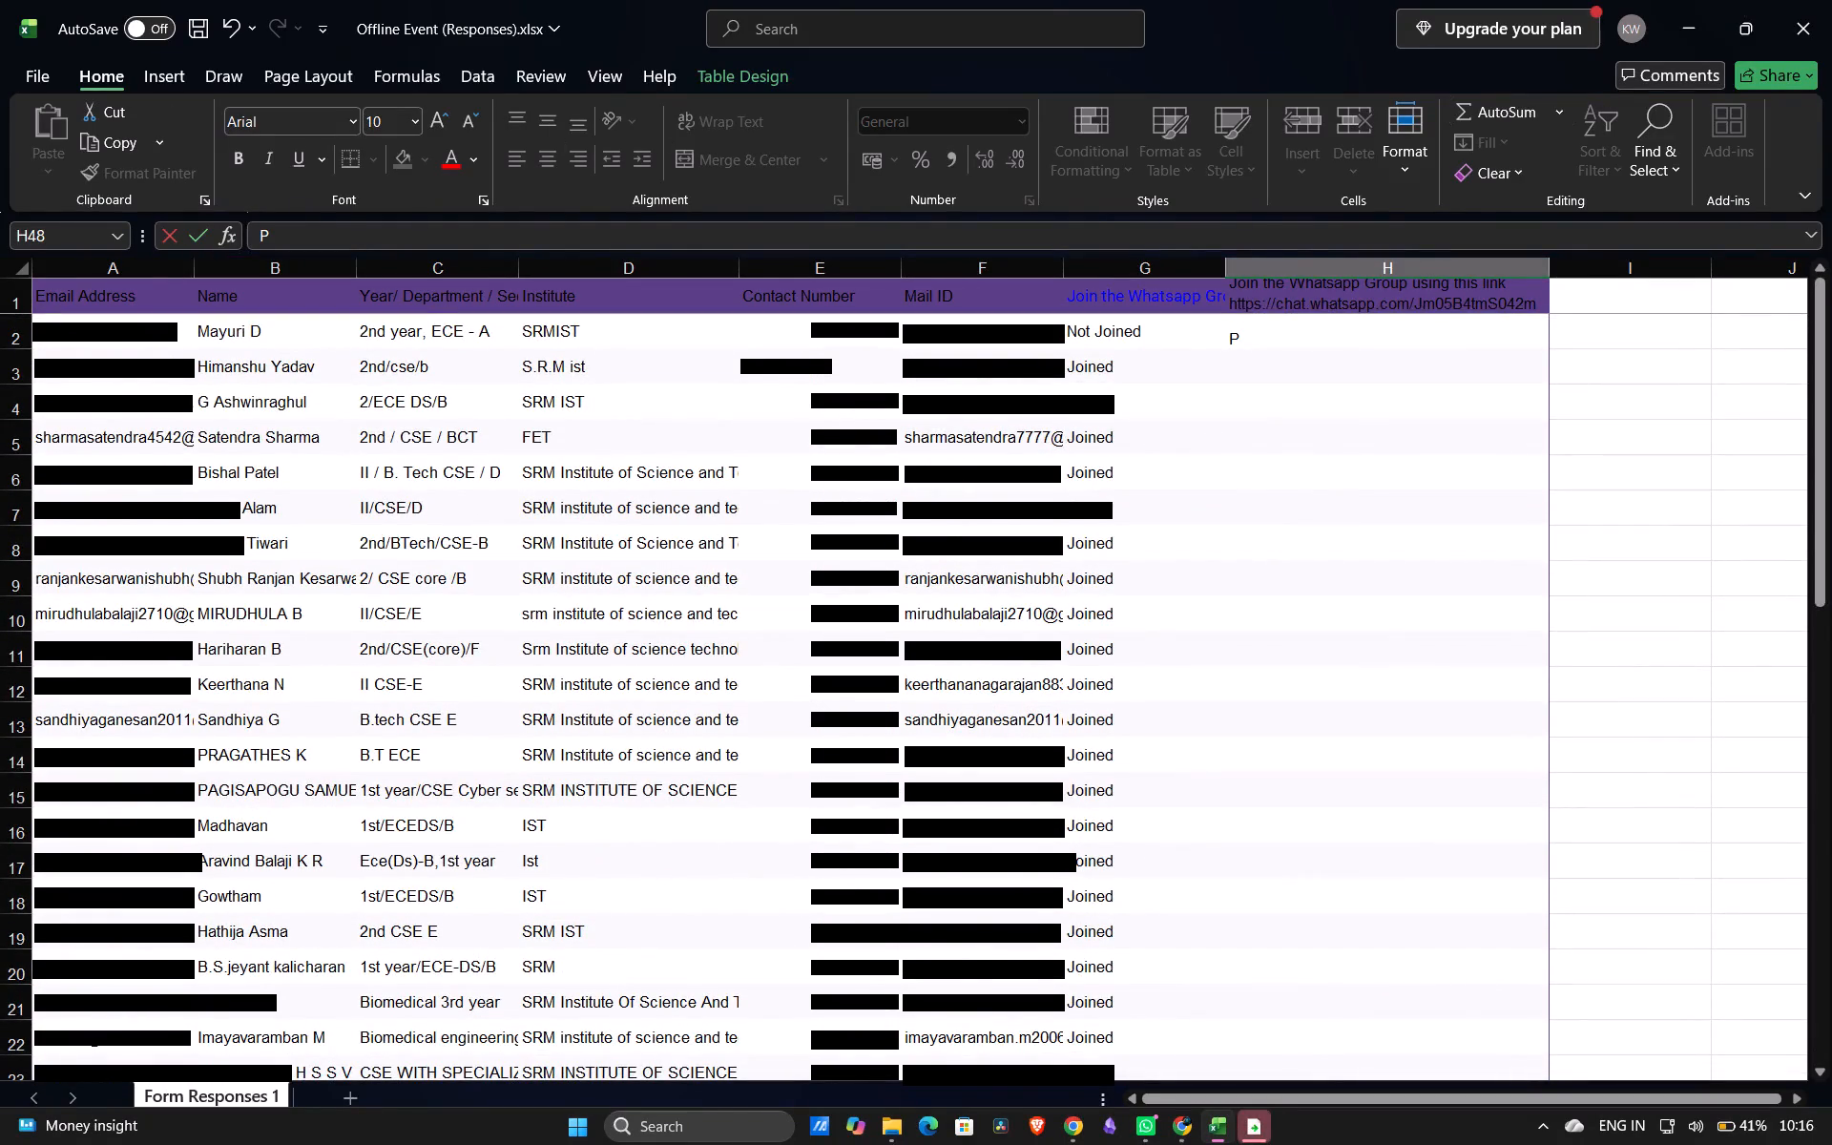
Save the Offline Event (Responses) workbook with the new respondent's row and attendance entry.
{"action": "key", "text": "ctrl+s"}
{"action": "key", "text": "ctrl+s"}
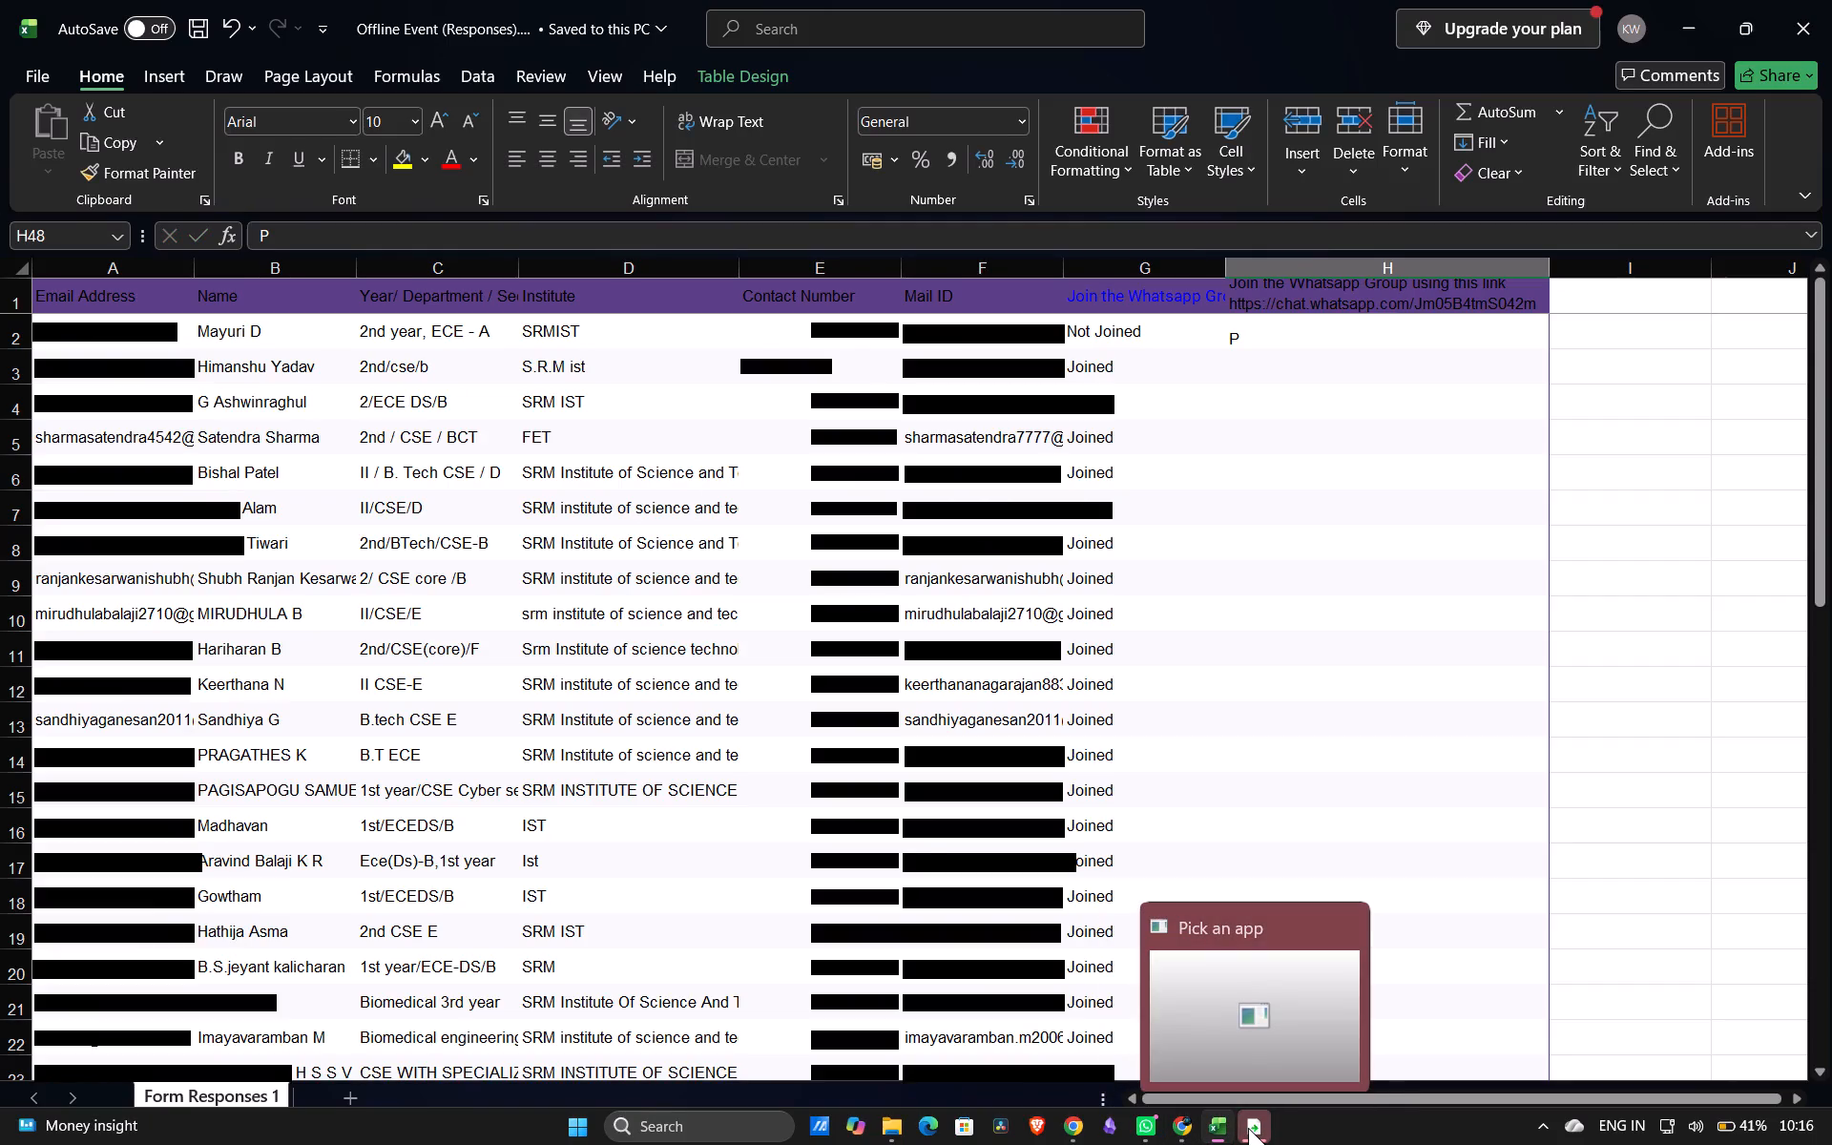
{"action": "left_click", "coordinate": [1270, 1045]}
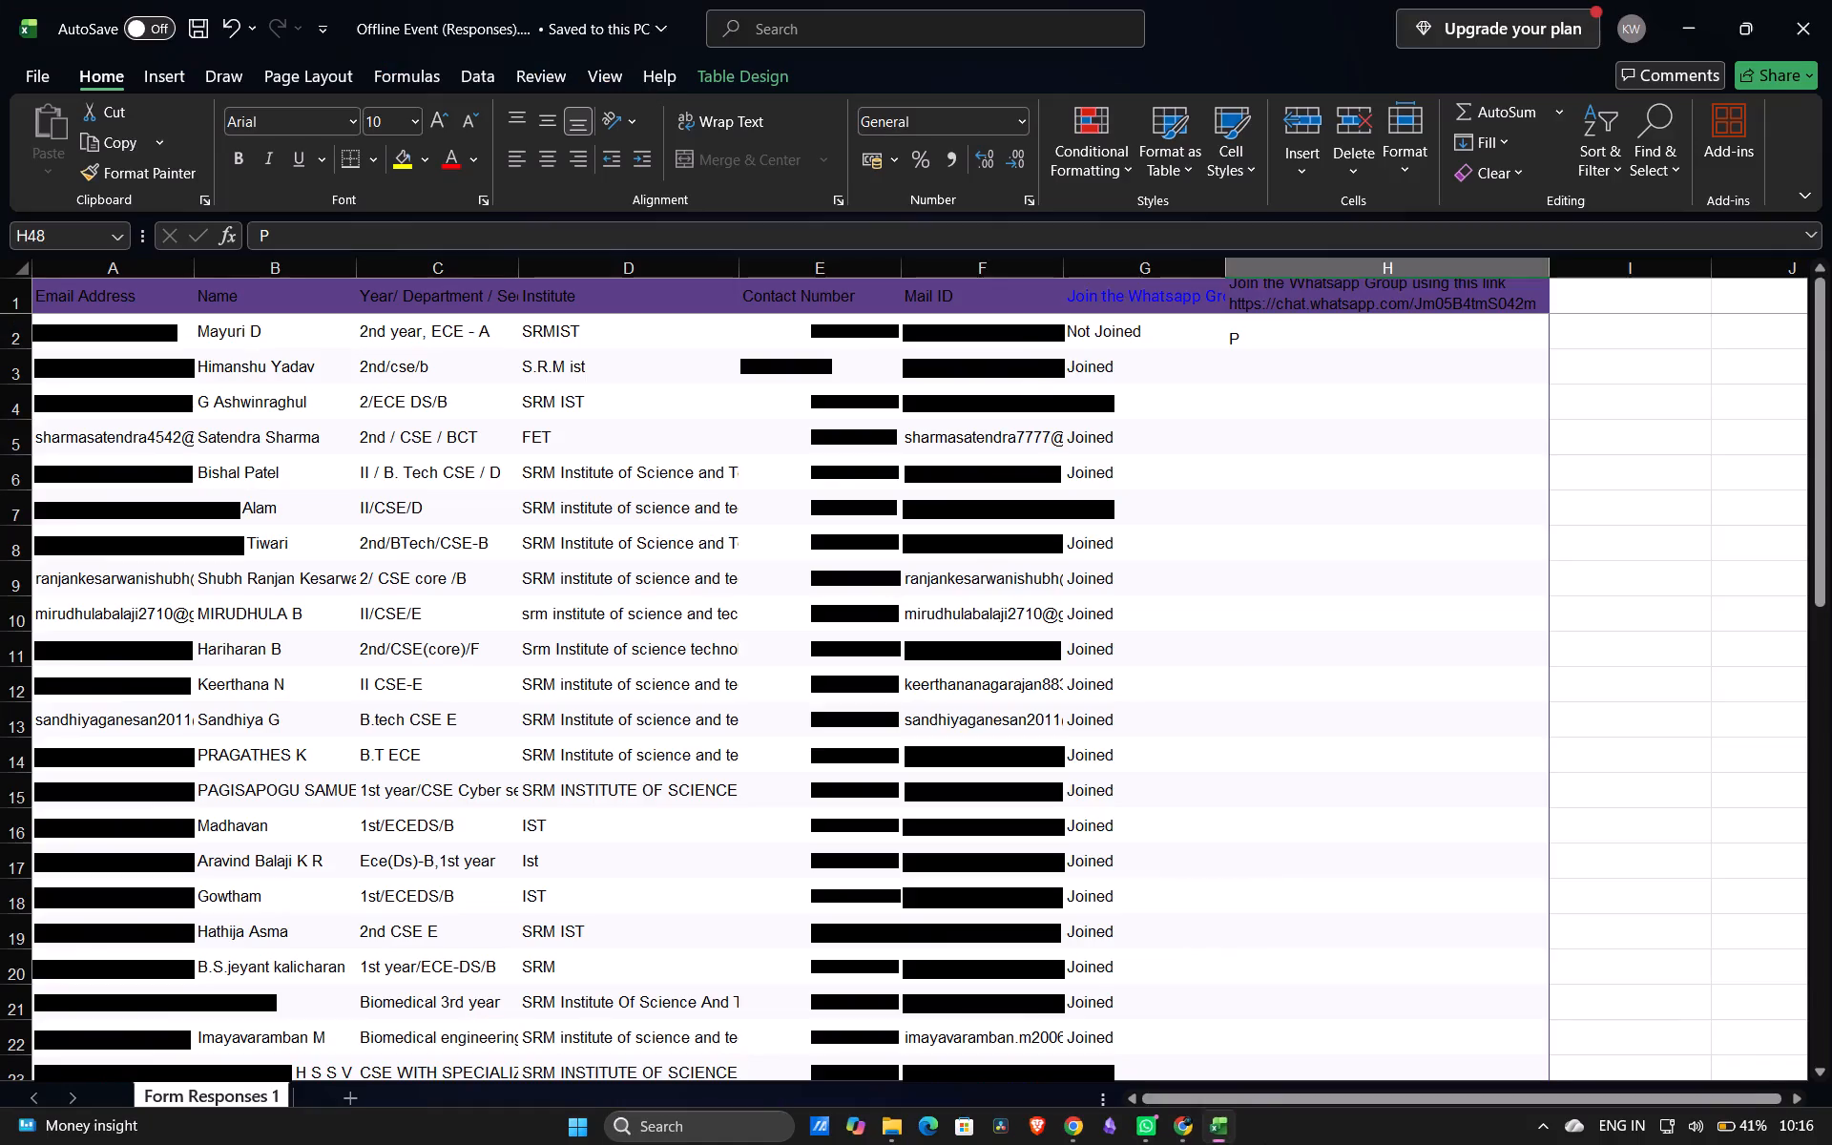
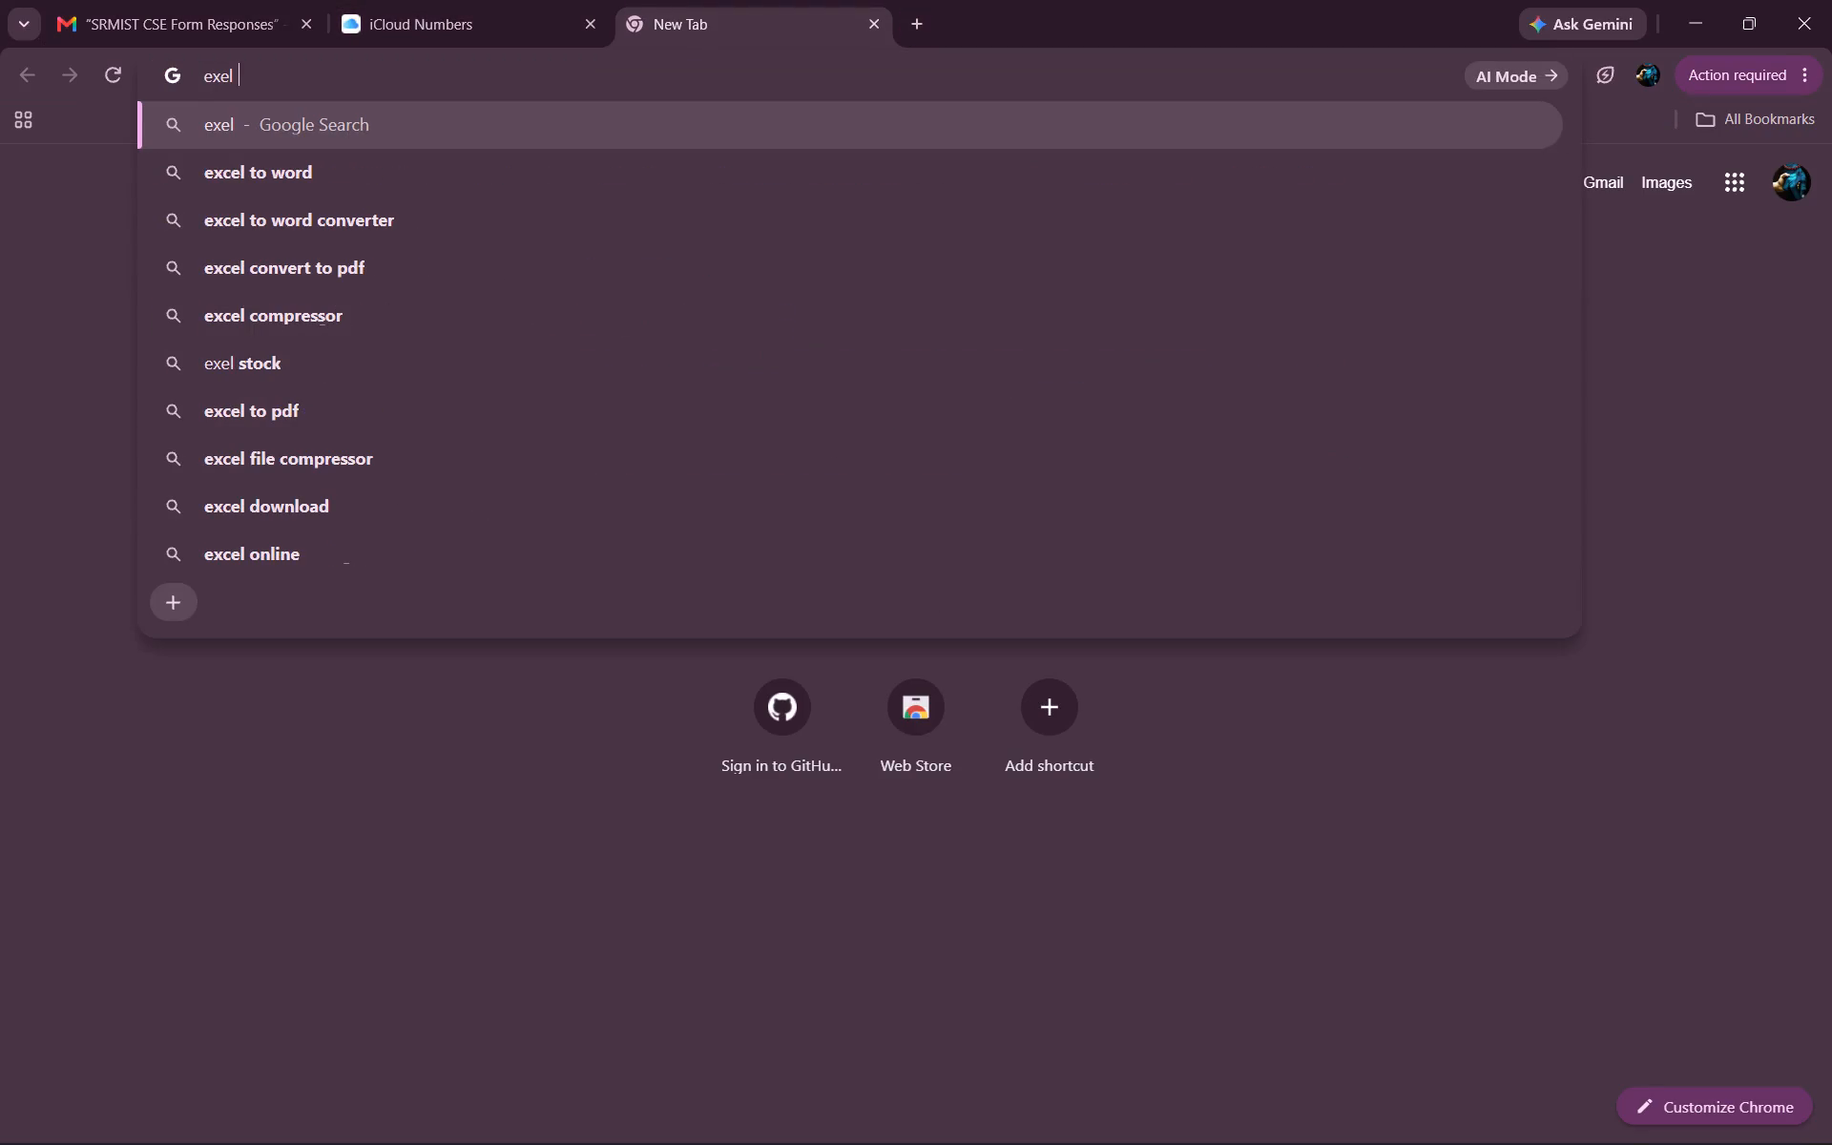
Search the web for "excel convert to pdf" and open Adobe Acrobat's Excel to PDF converter.
{"action": "left_click", "coordinate": [507, 256]}
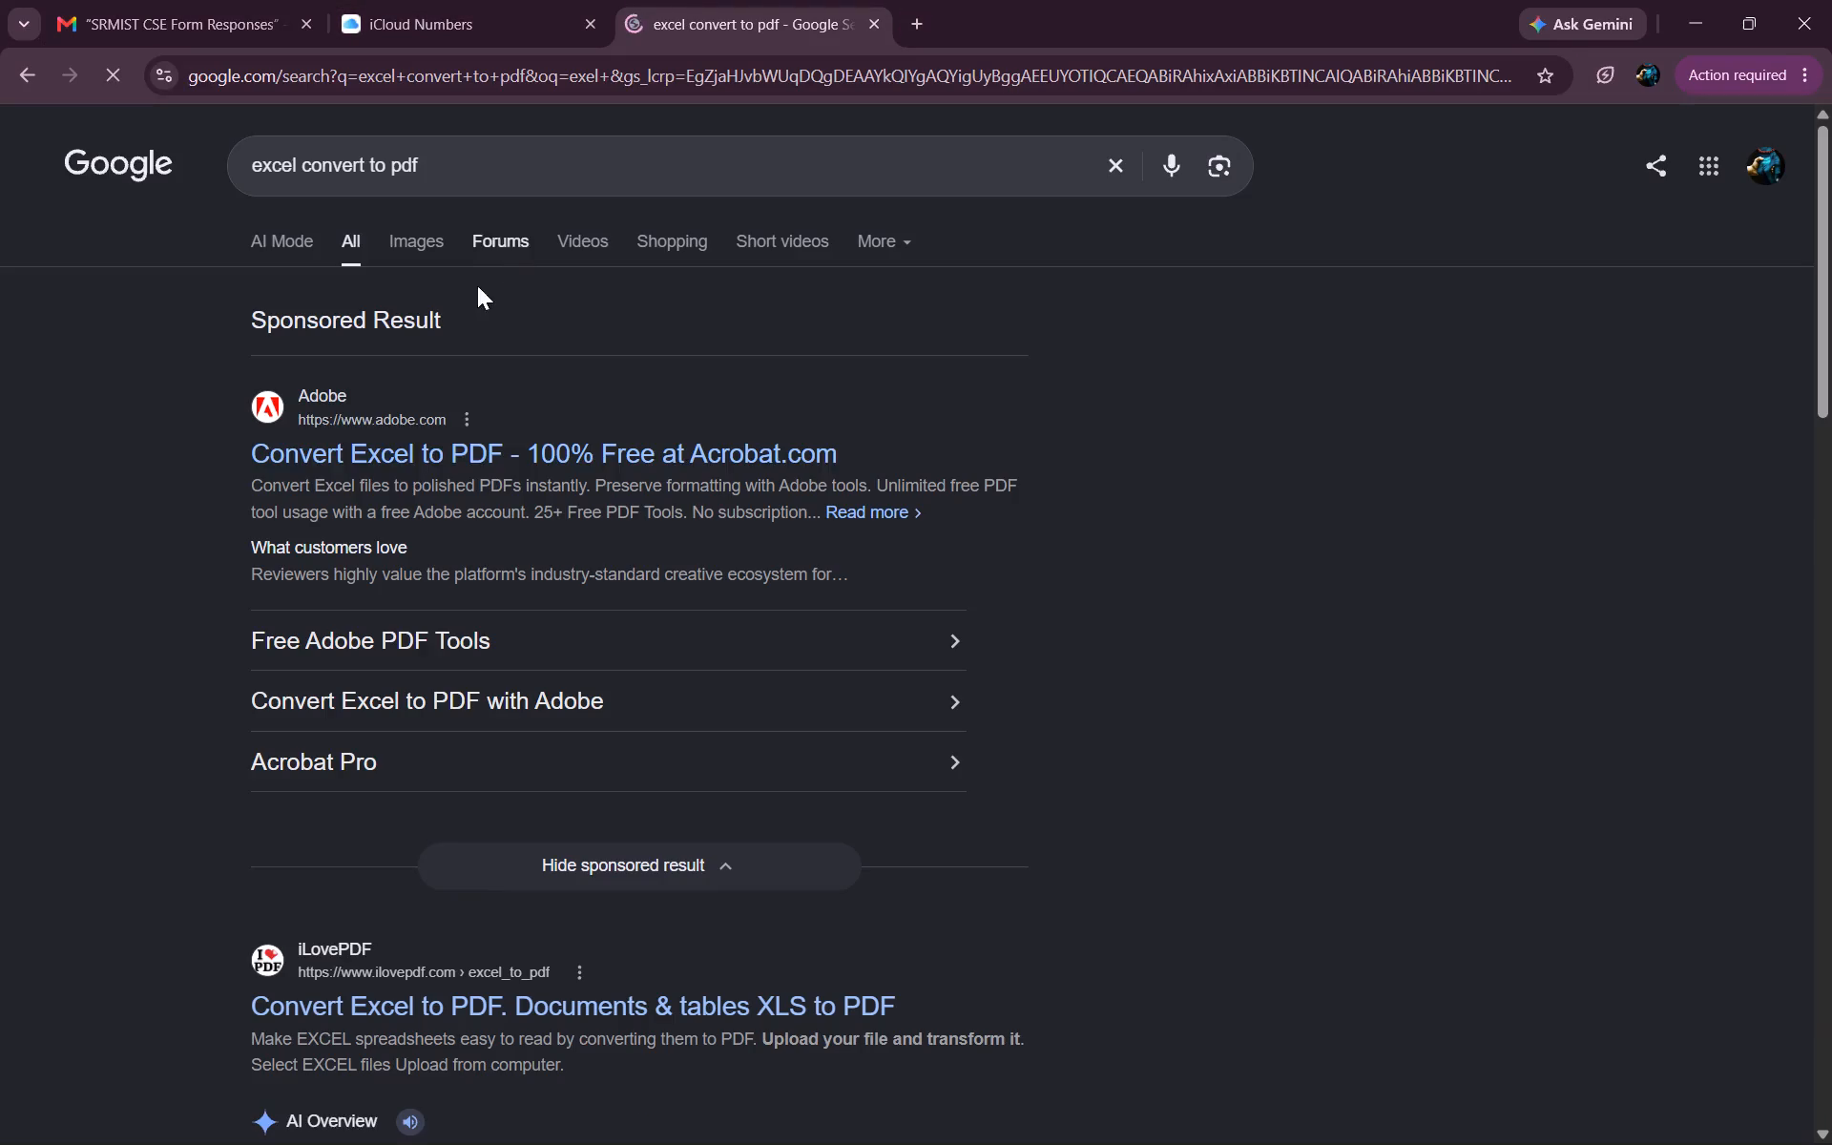
{"action": "left_click", "coordinate": [419, 468]}
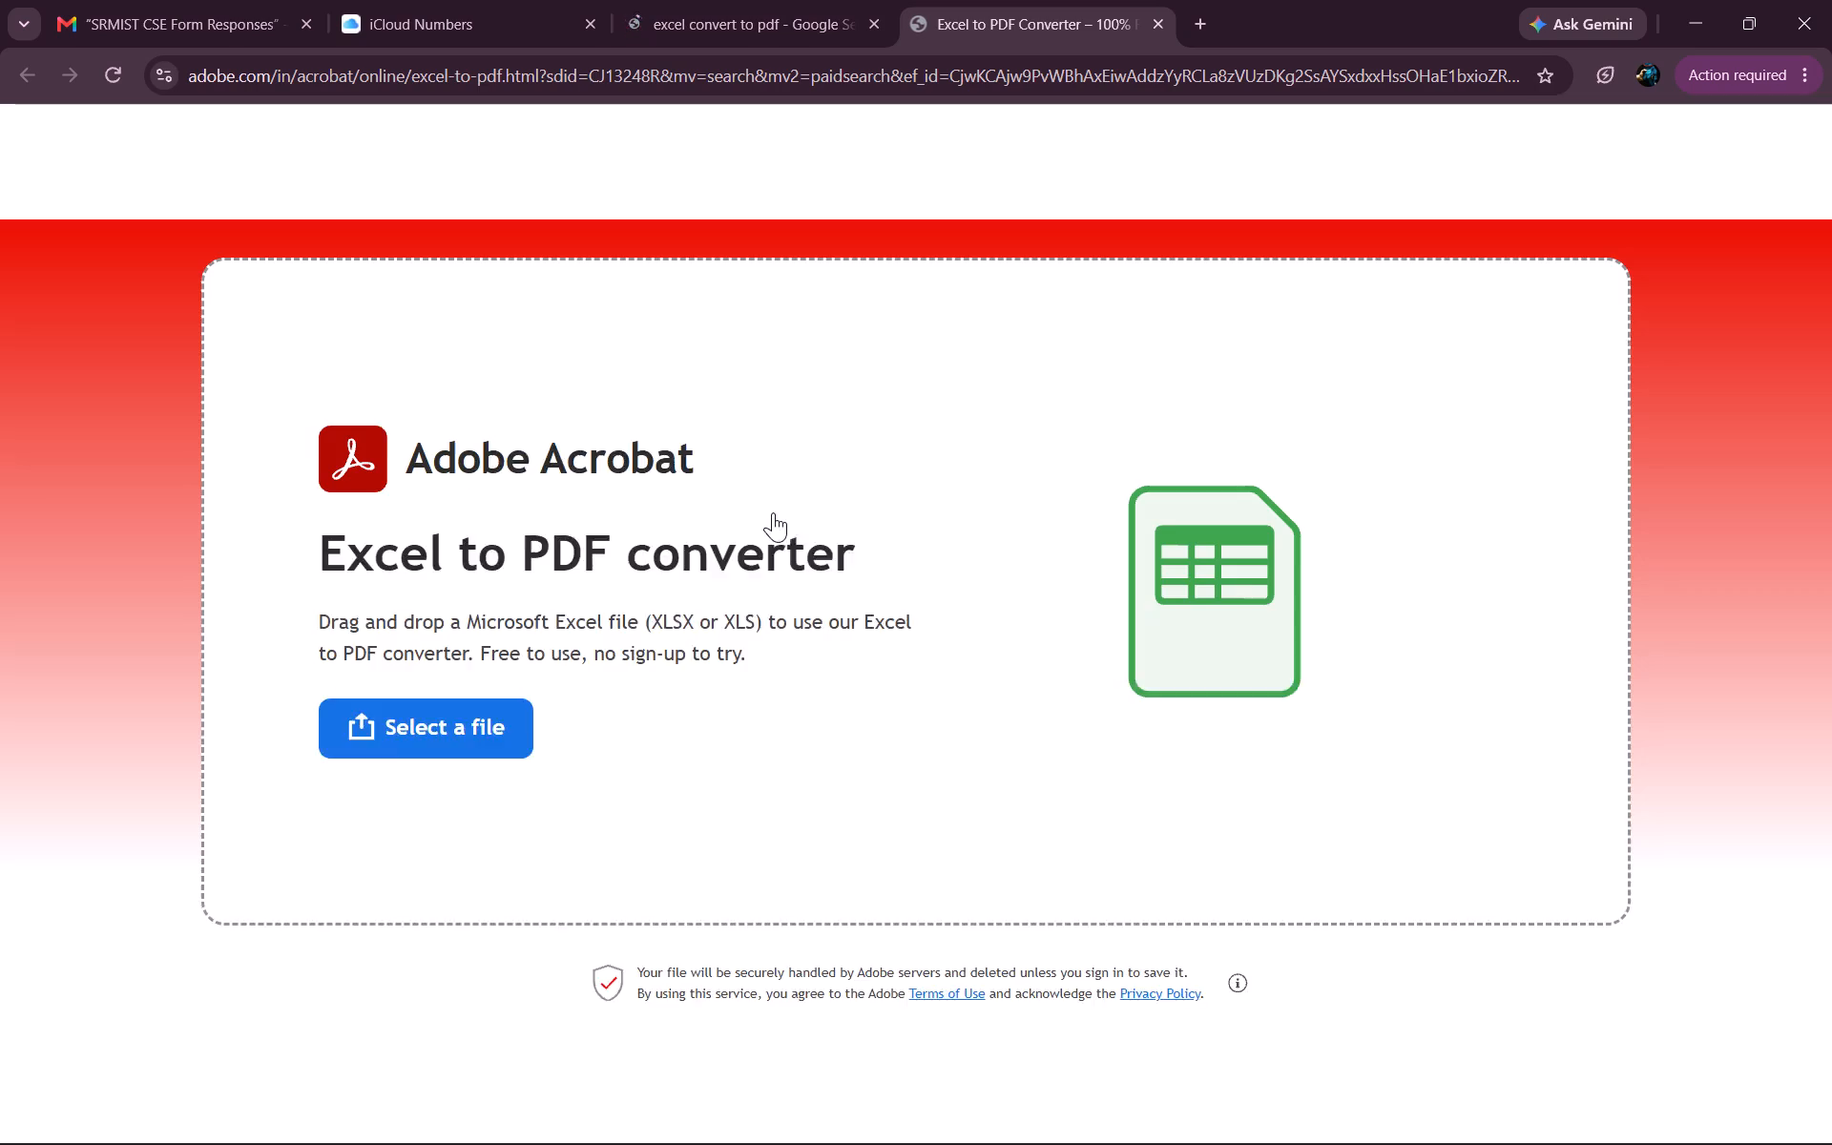
Upload Offline Event (Responses).xlsx from the Downloads folder to the converter for conversion to PDF.
{"action": "left_click", "coordinate": [430, 779]}
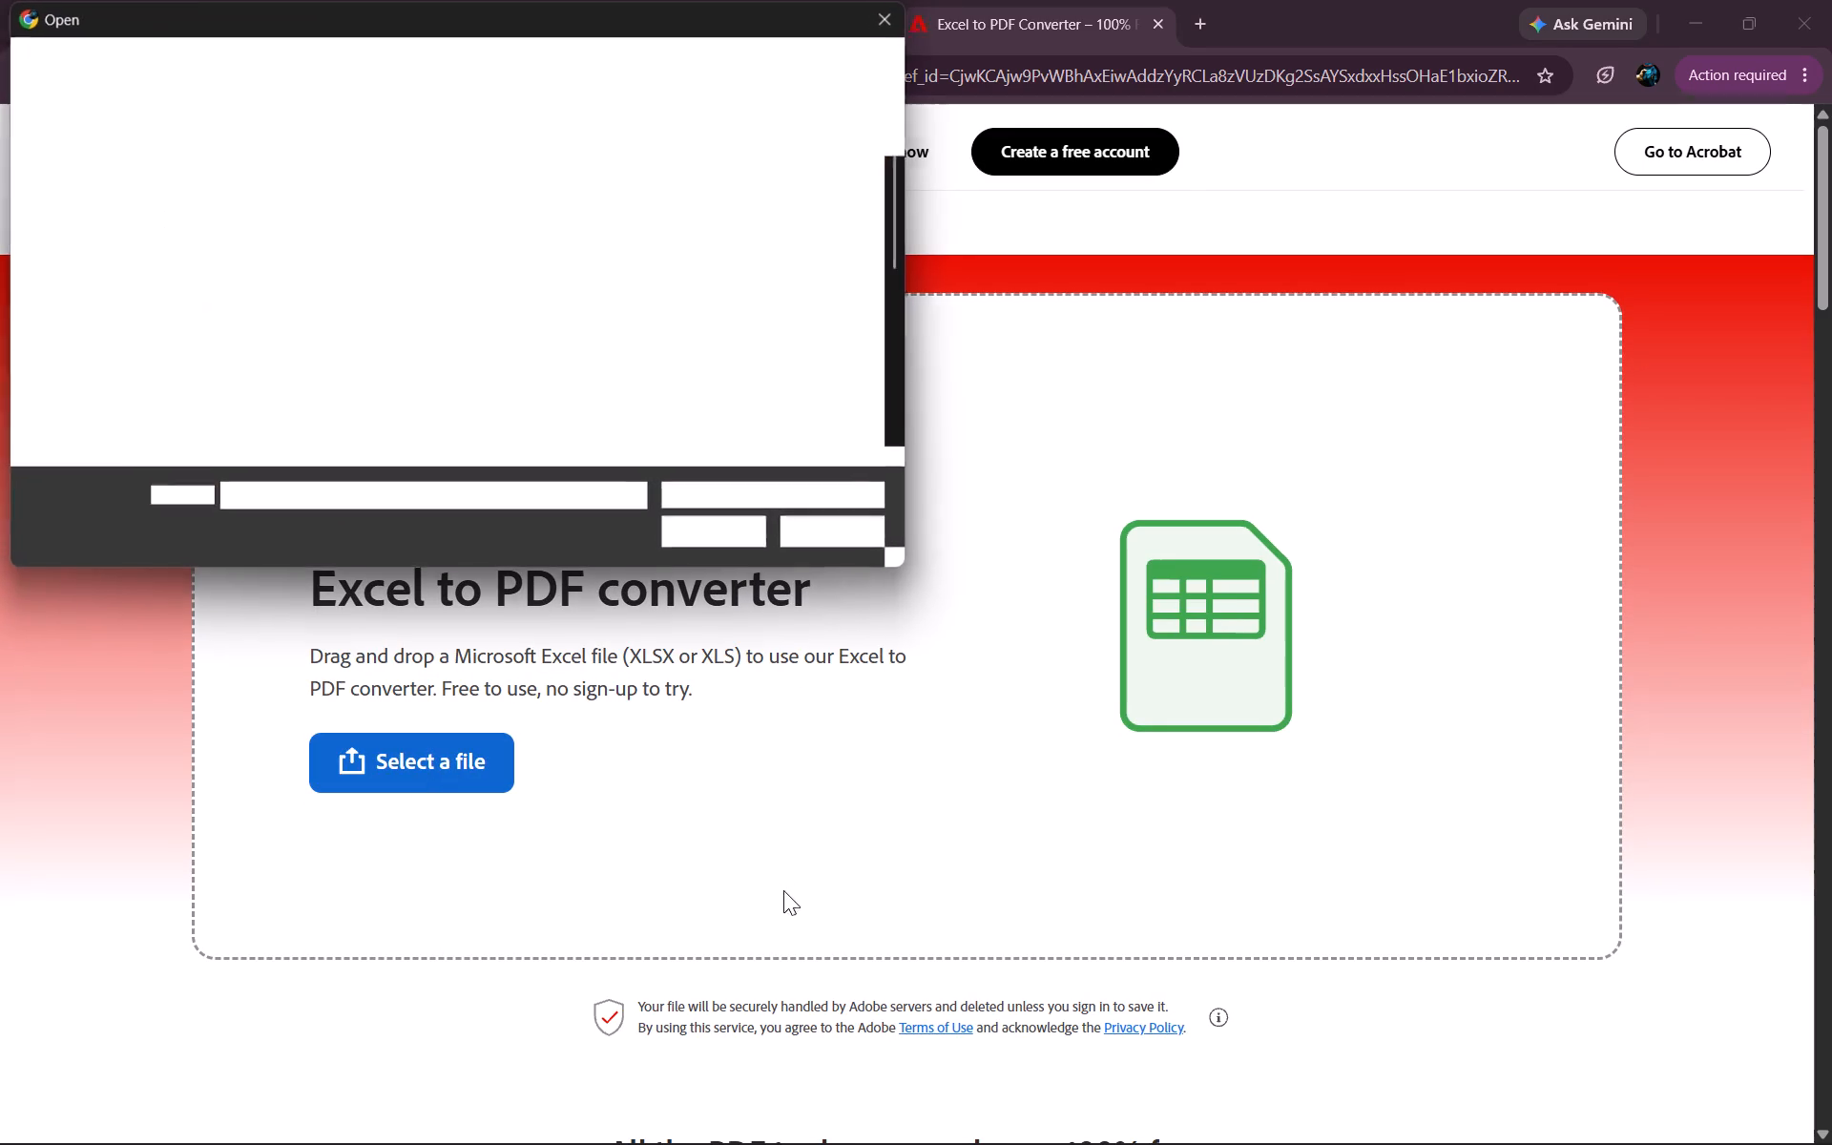
{"action": "scroll", "coordinate": [119, 323], "scroll_direction": "down", "scroll_amount": 1}
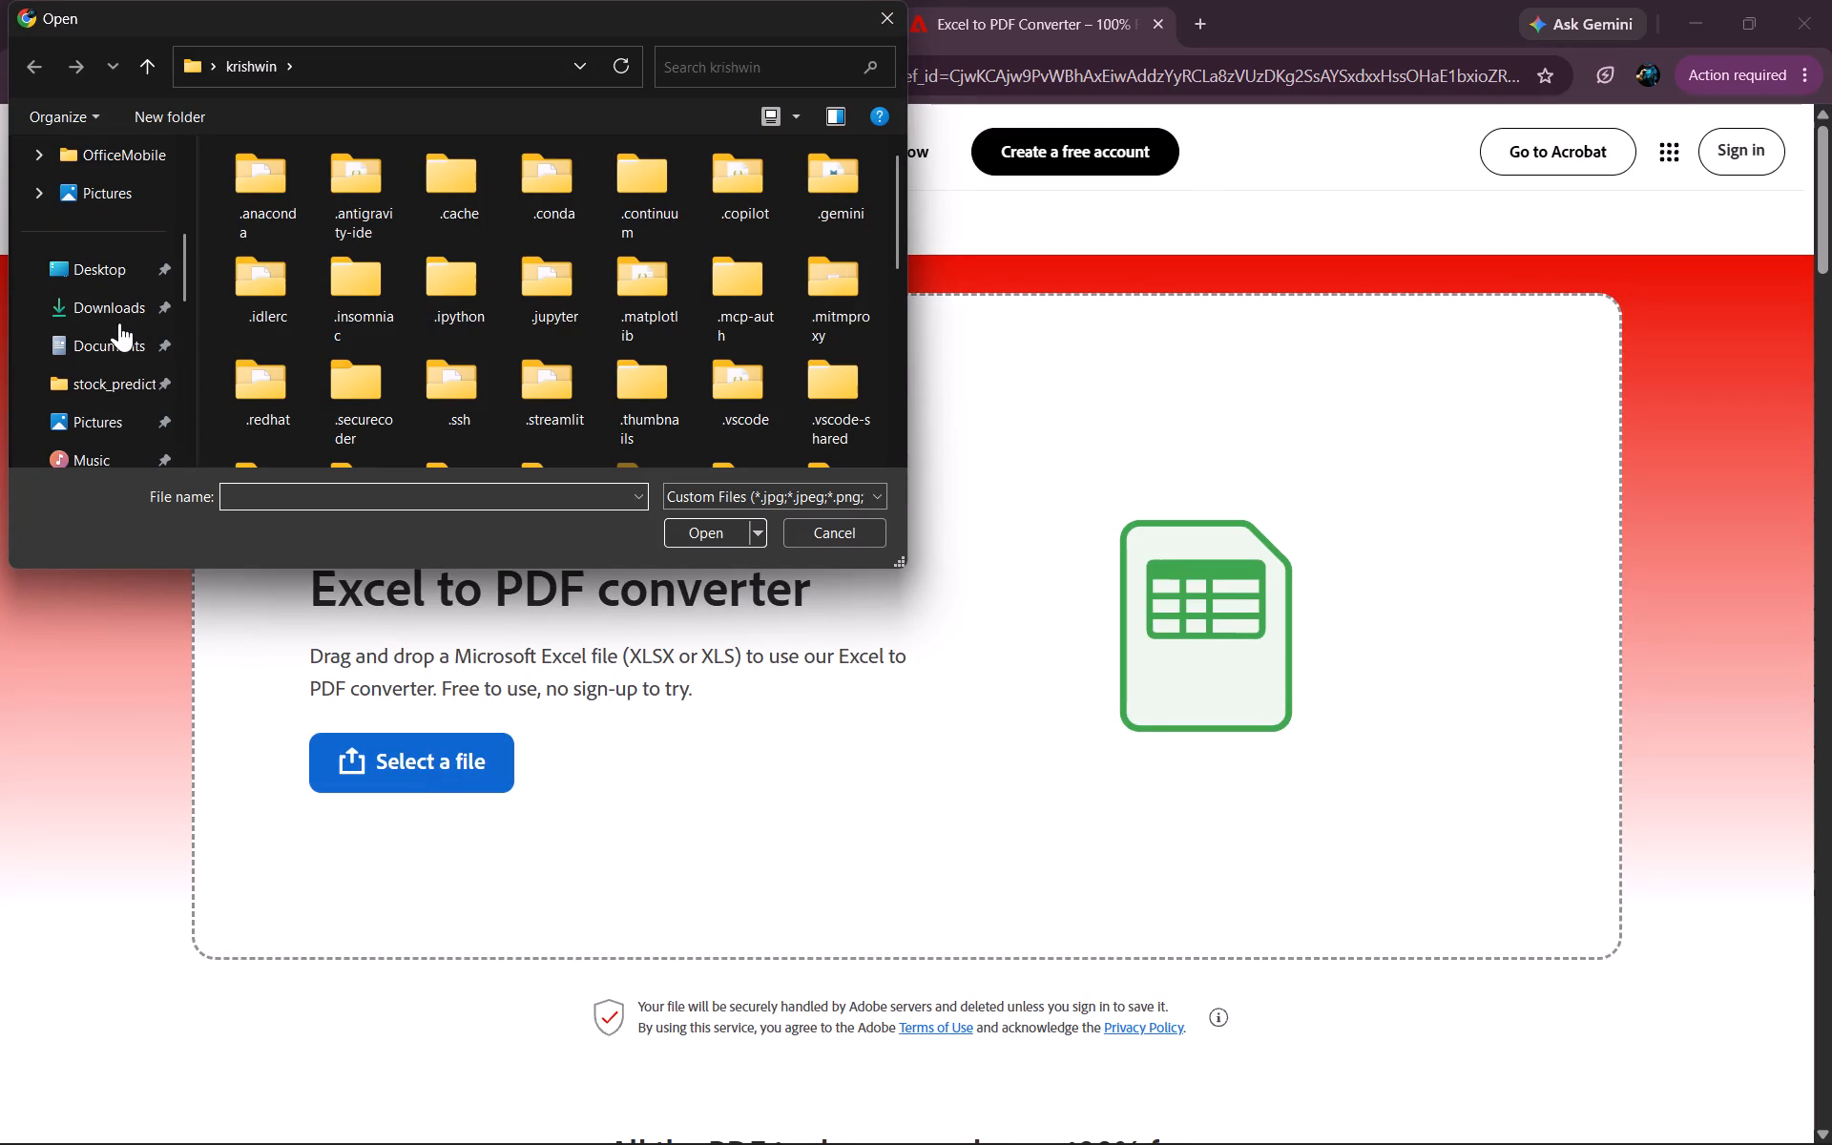
{"action": "left_click", "coordinate": [126, 303]}
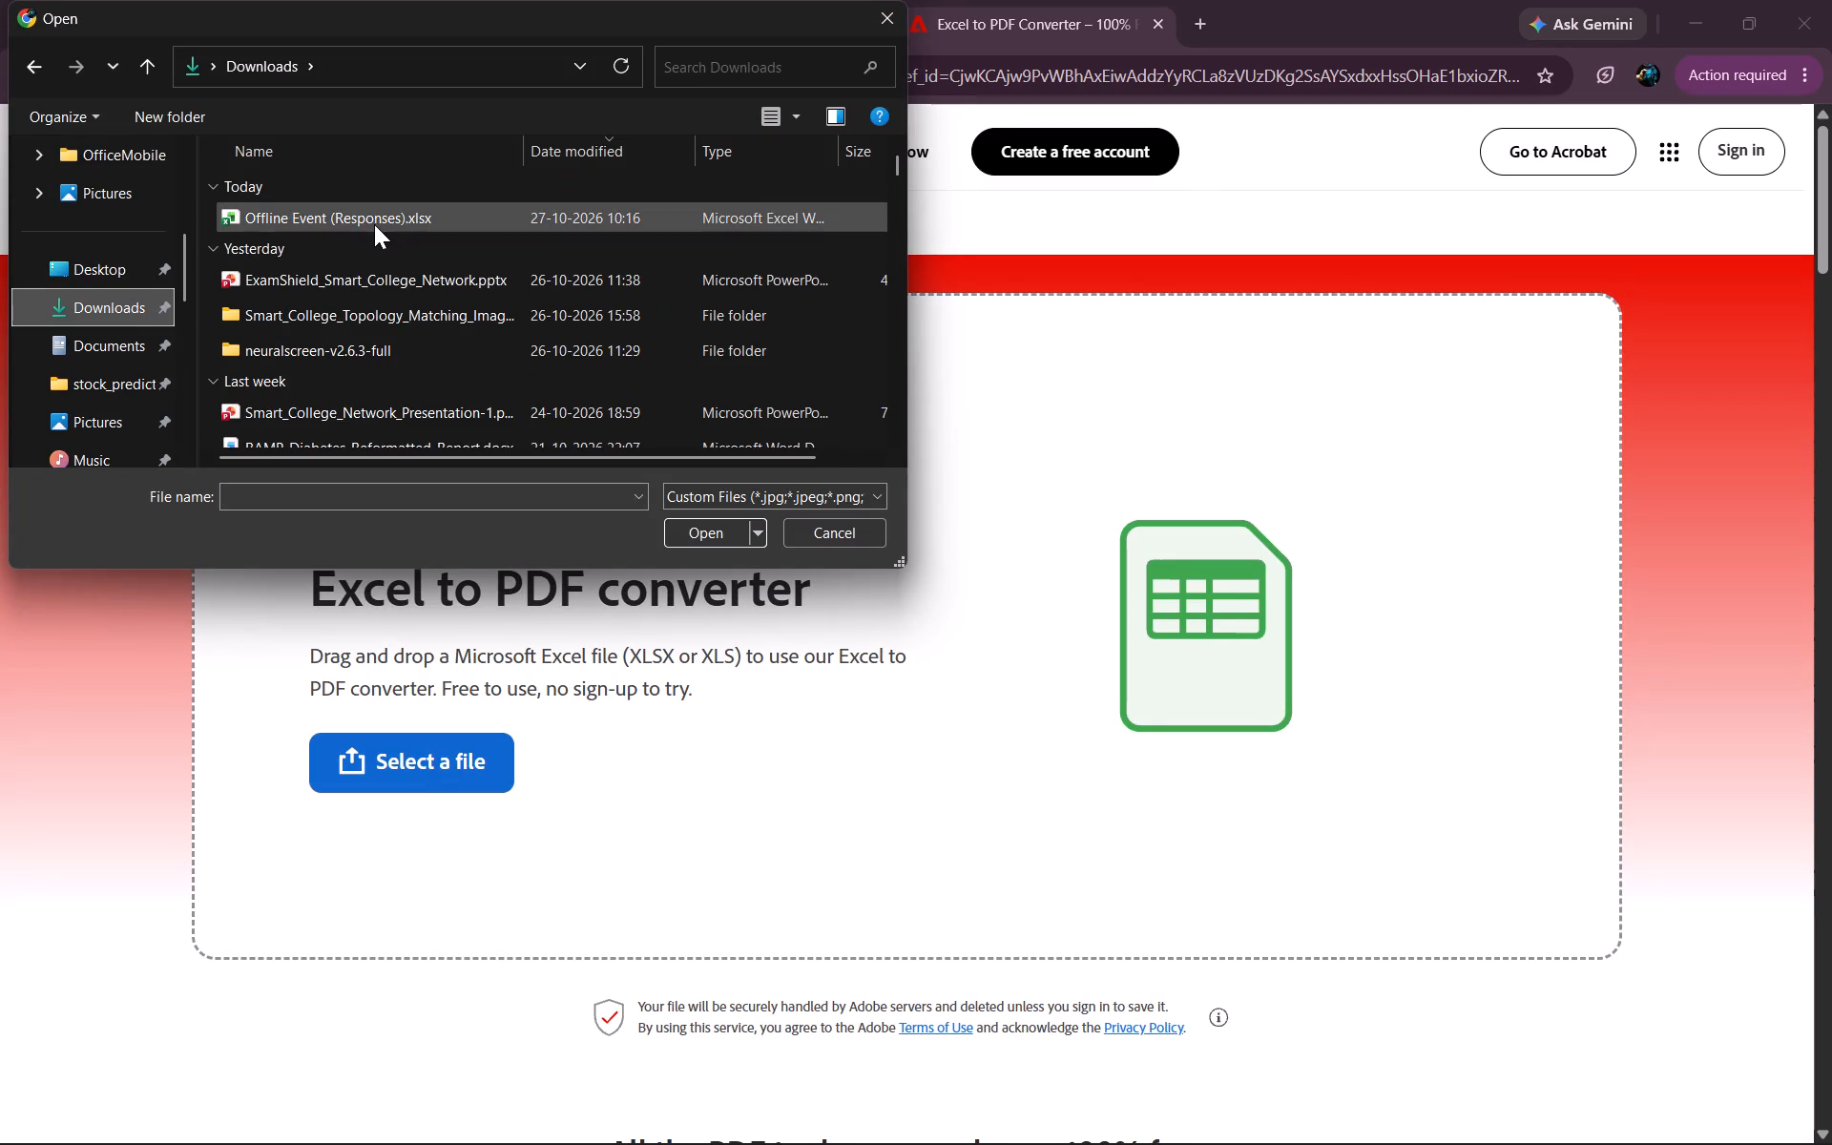
{"action": "left_click", "coordinate": [375, 221]}
{"action": "left_click", "coordinate": [710, 524]}
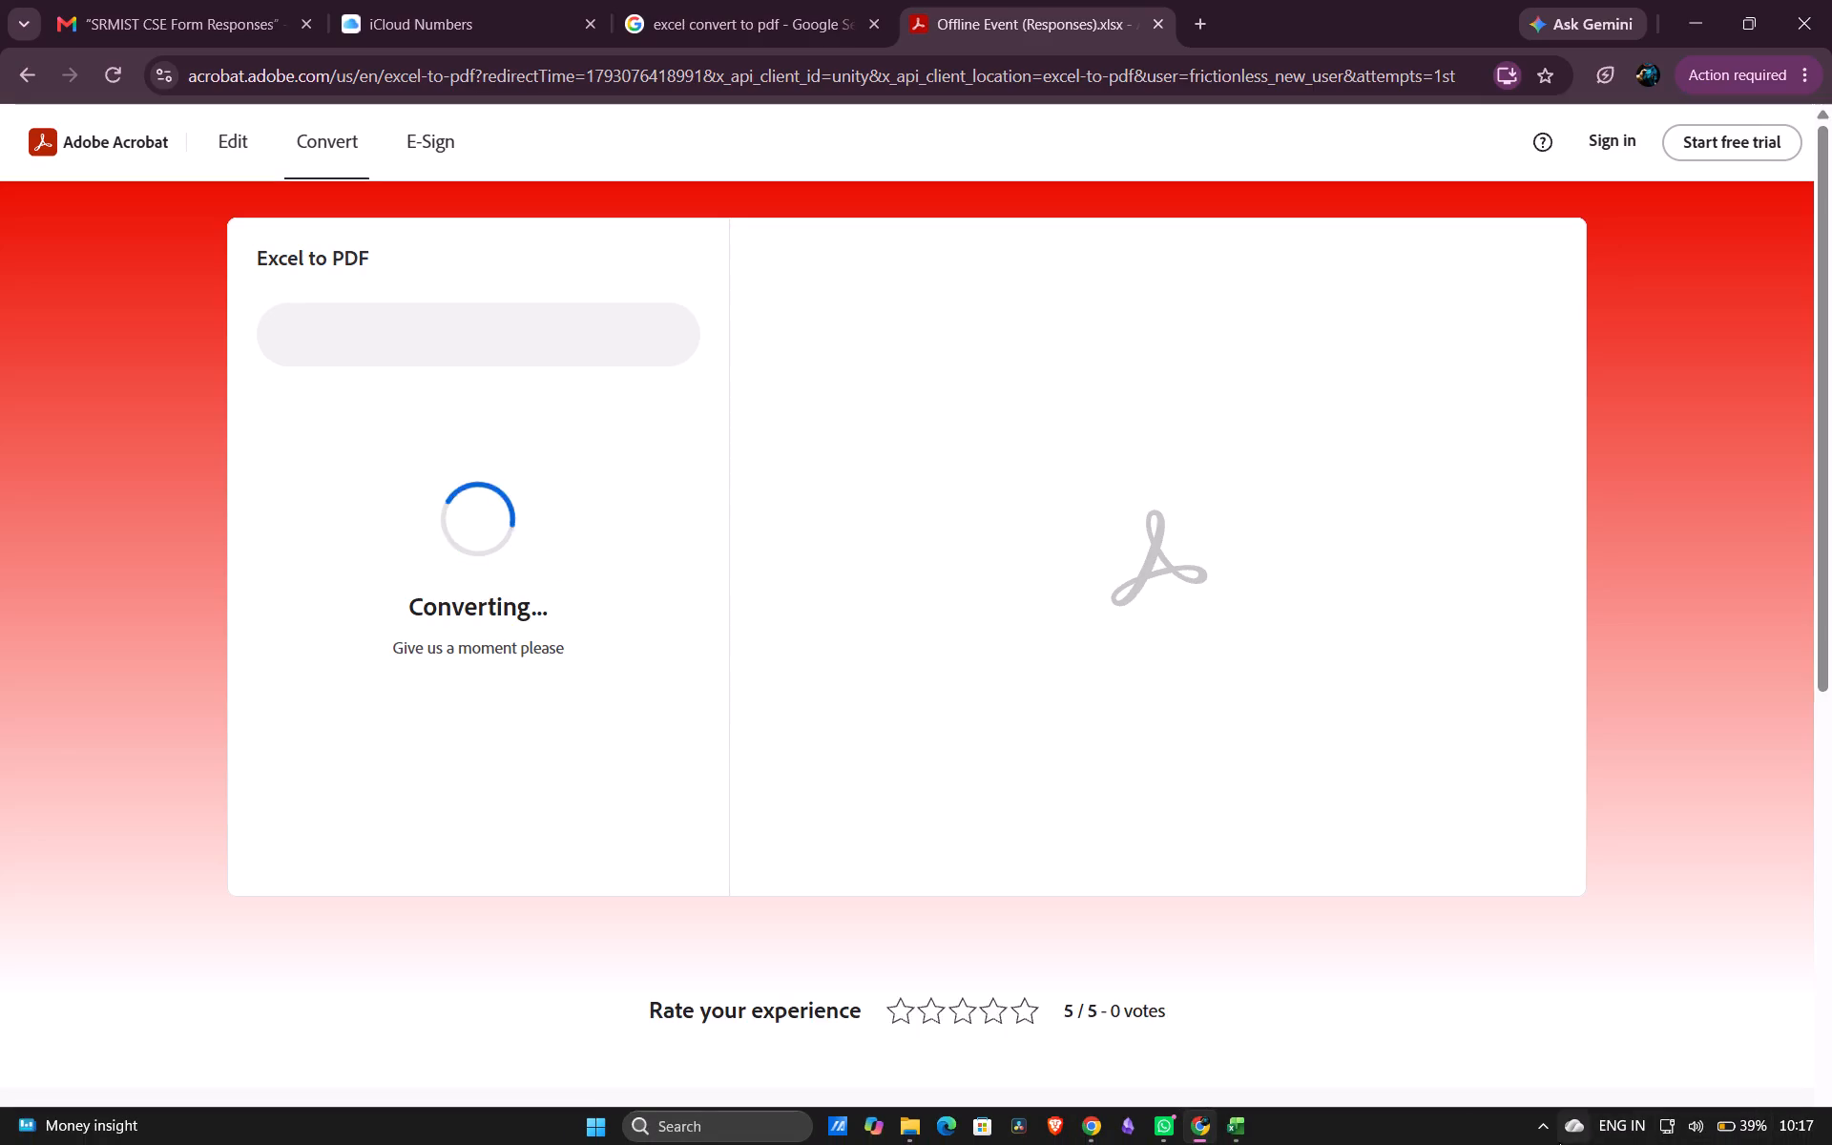
Download the converted Offline Event (Responses).pdf and locate it in the Downloads folder, keeping the browser visible behind the folder window.
{"action": "left_click", "coordinate": [522, 320]}
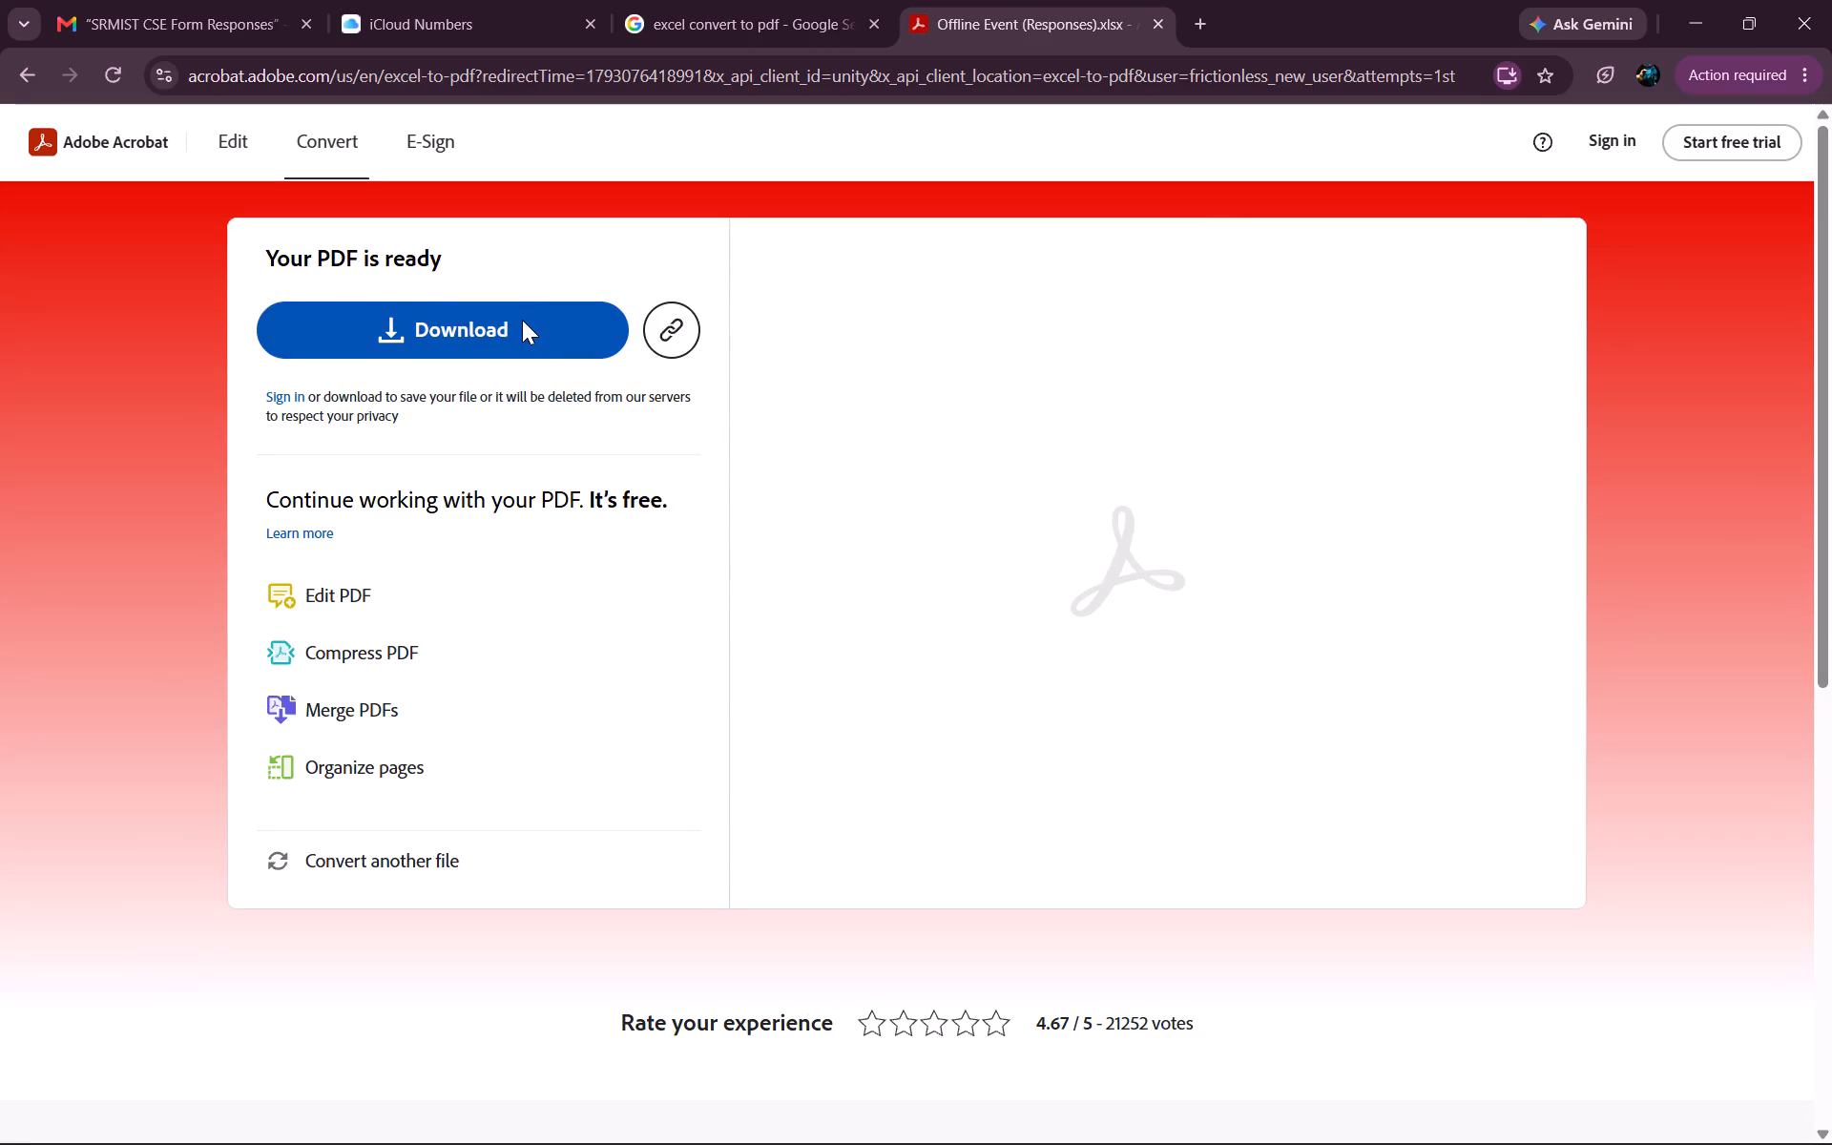
{"action": "left_click", "coordinate": [494, 329]}
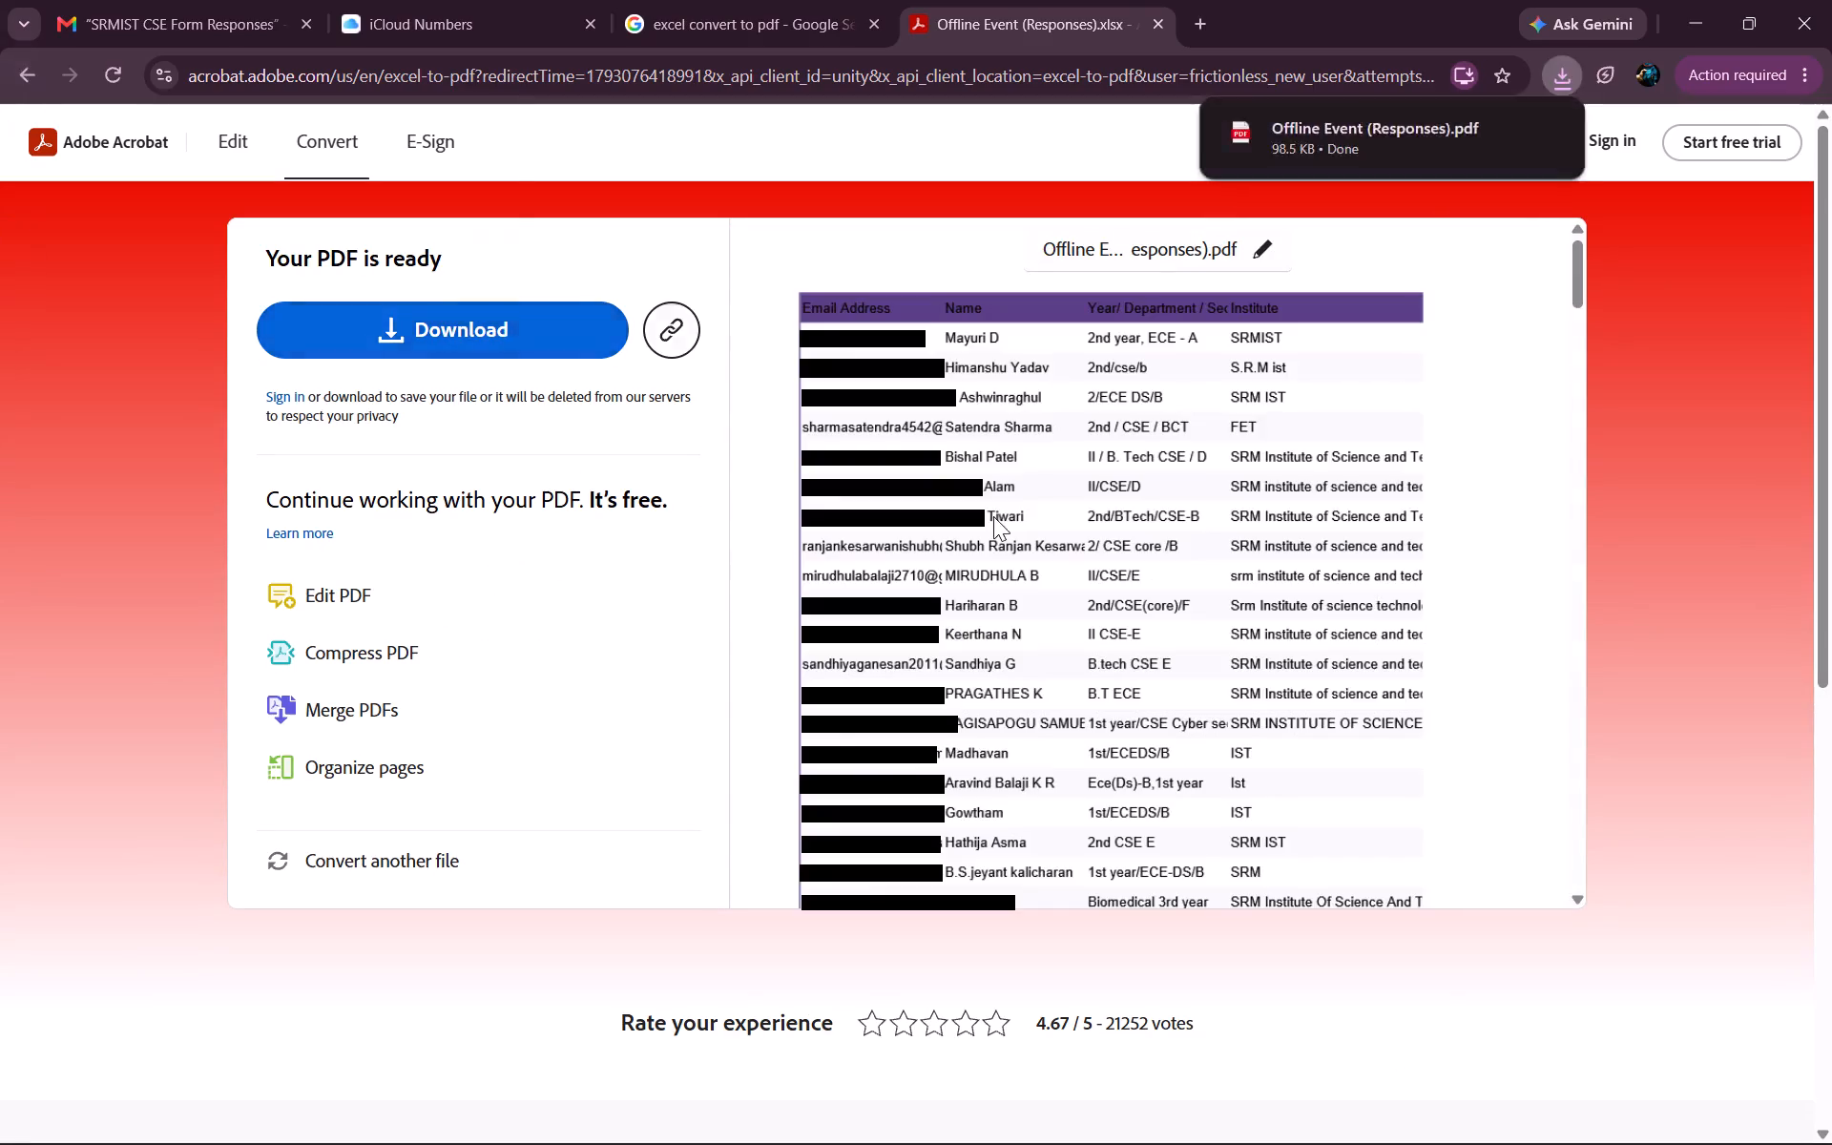
{"action": "left_click", "coordinate": [1500, 133]}
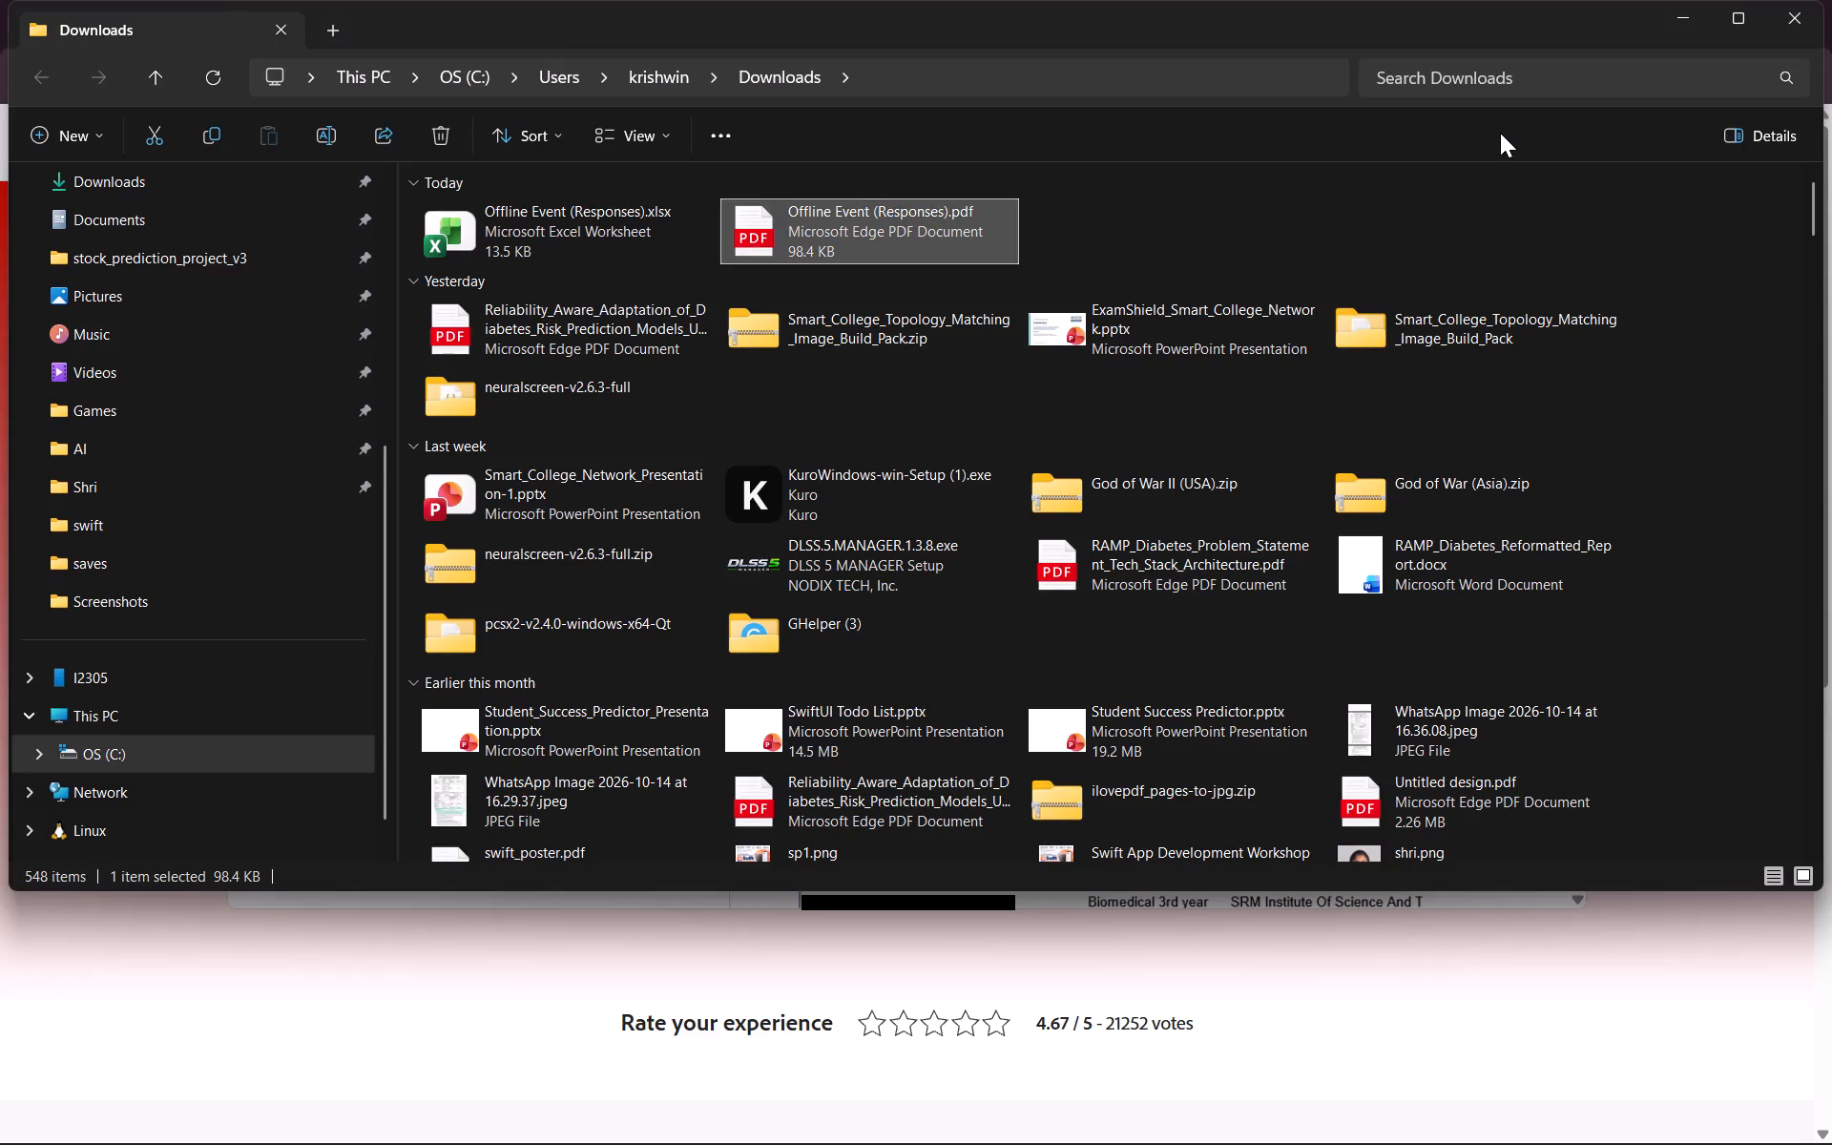
{"action": "left_click_drag", "start_coordinate": [1463, 13], "coordinate": [1161, 541]}
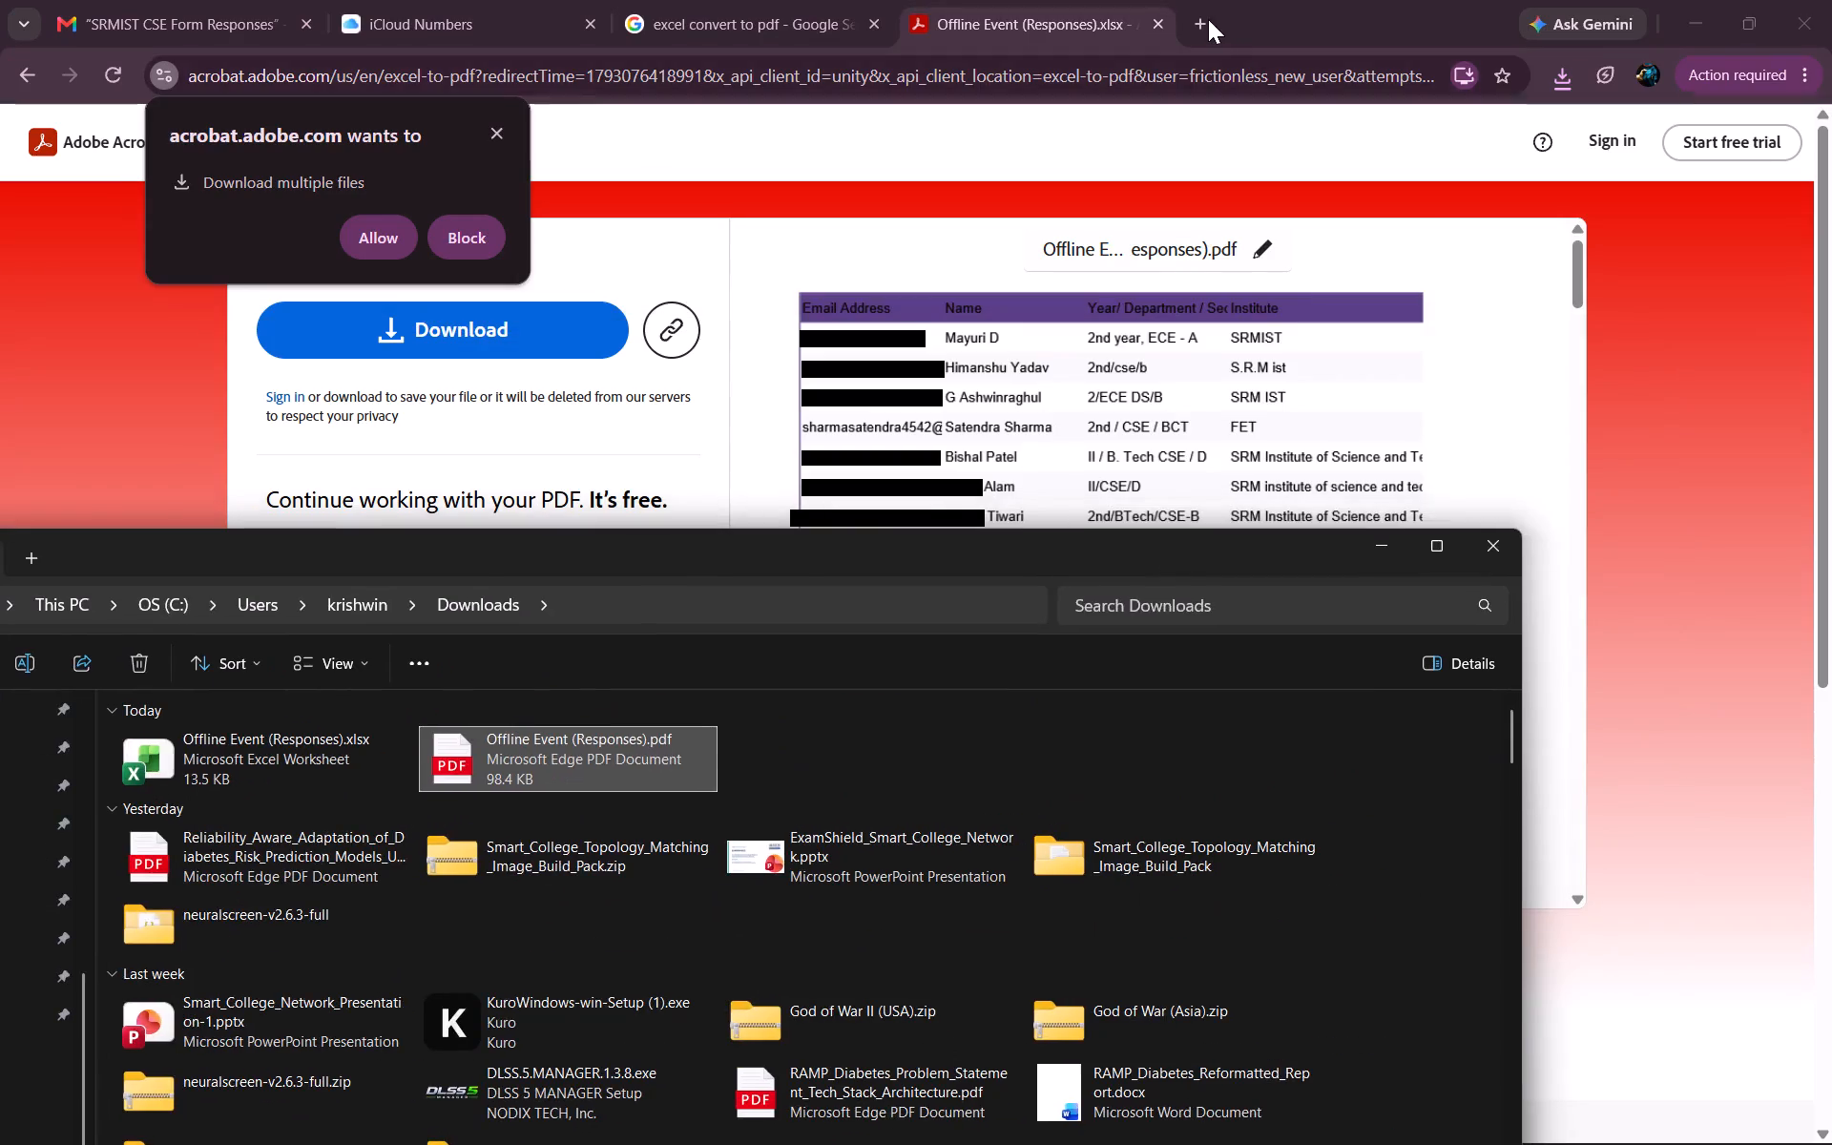
Search Google for "pdf" in a new browser tab and open the iLovePDF website.
{"action": "left_click", "coordinate": [1201, 19]}
{"action": "left_click", "coordinate": [1126, 70]}
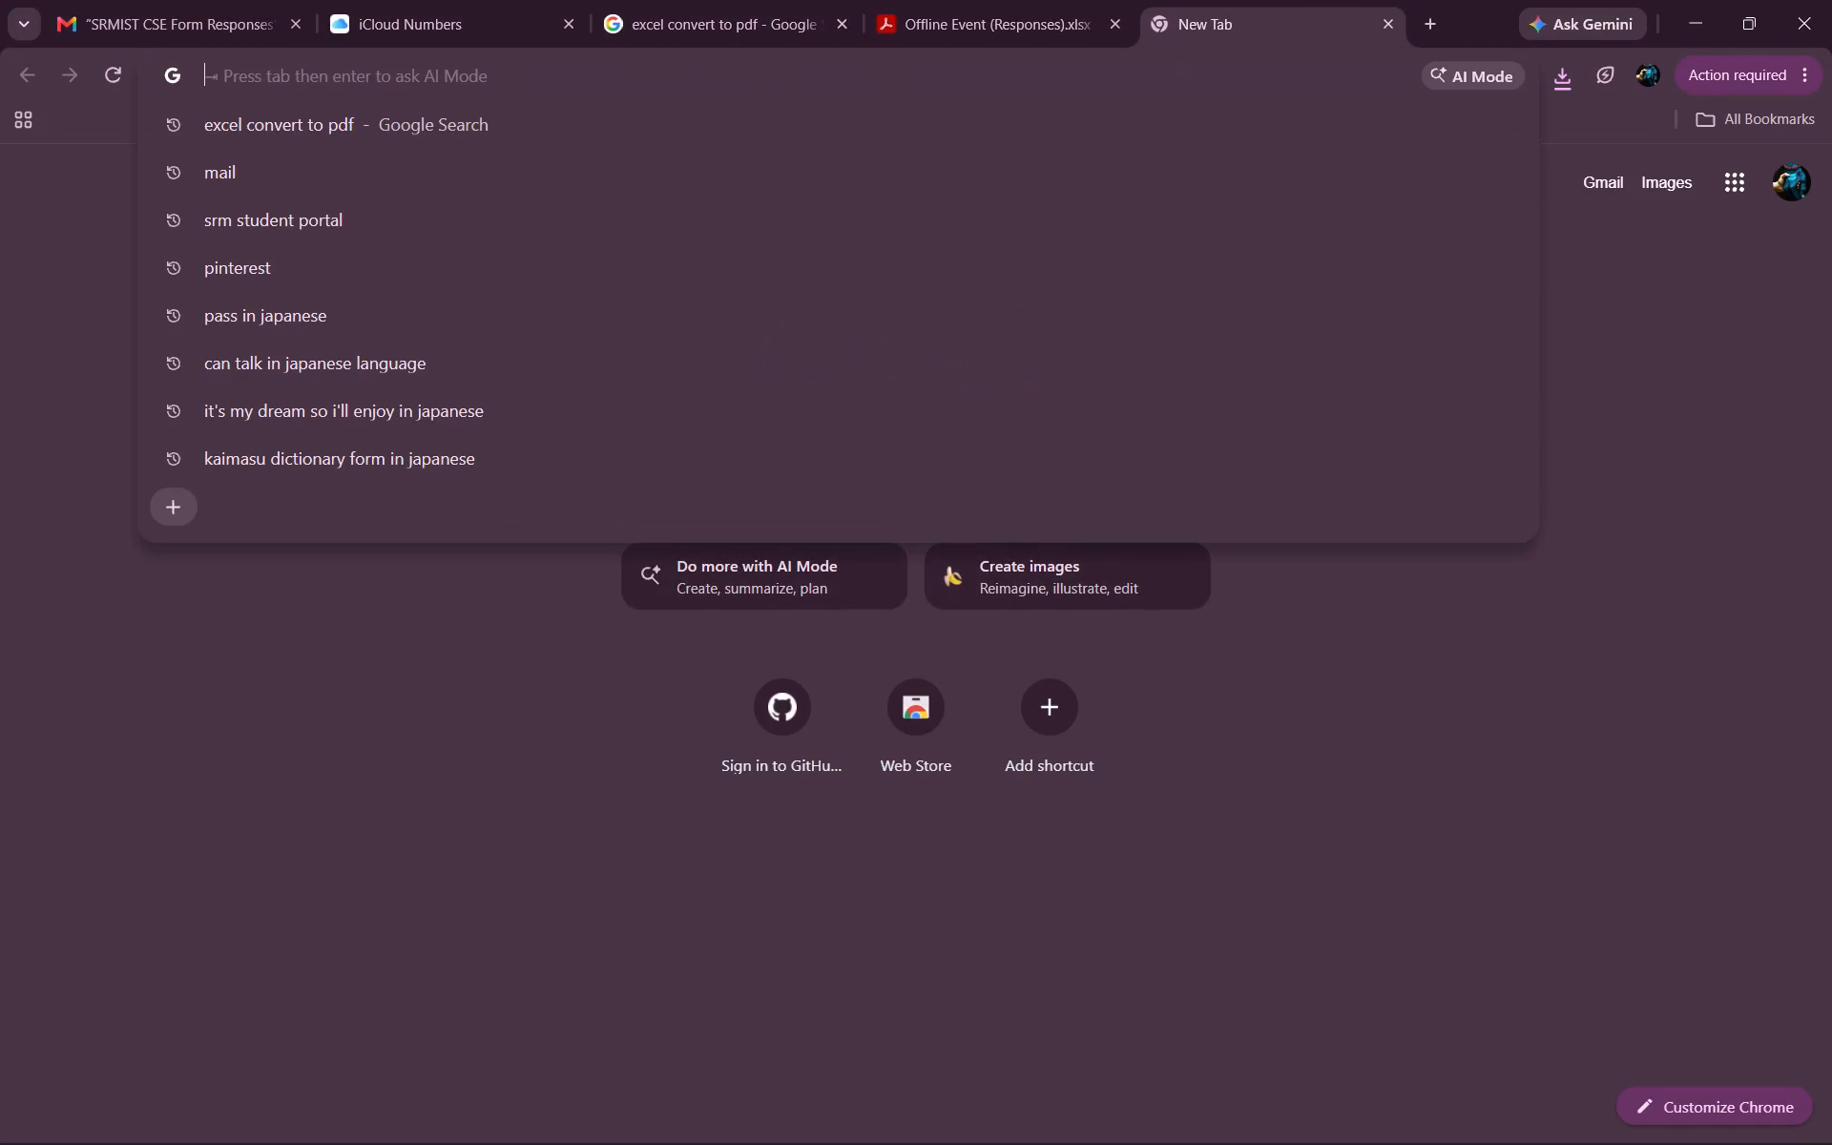
{"action": "key", "text": "o"}
{"action": "key", "text": "BackSpace"}
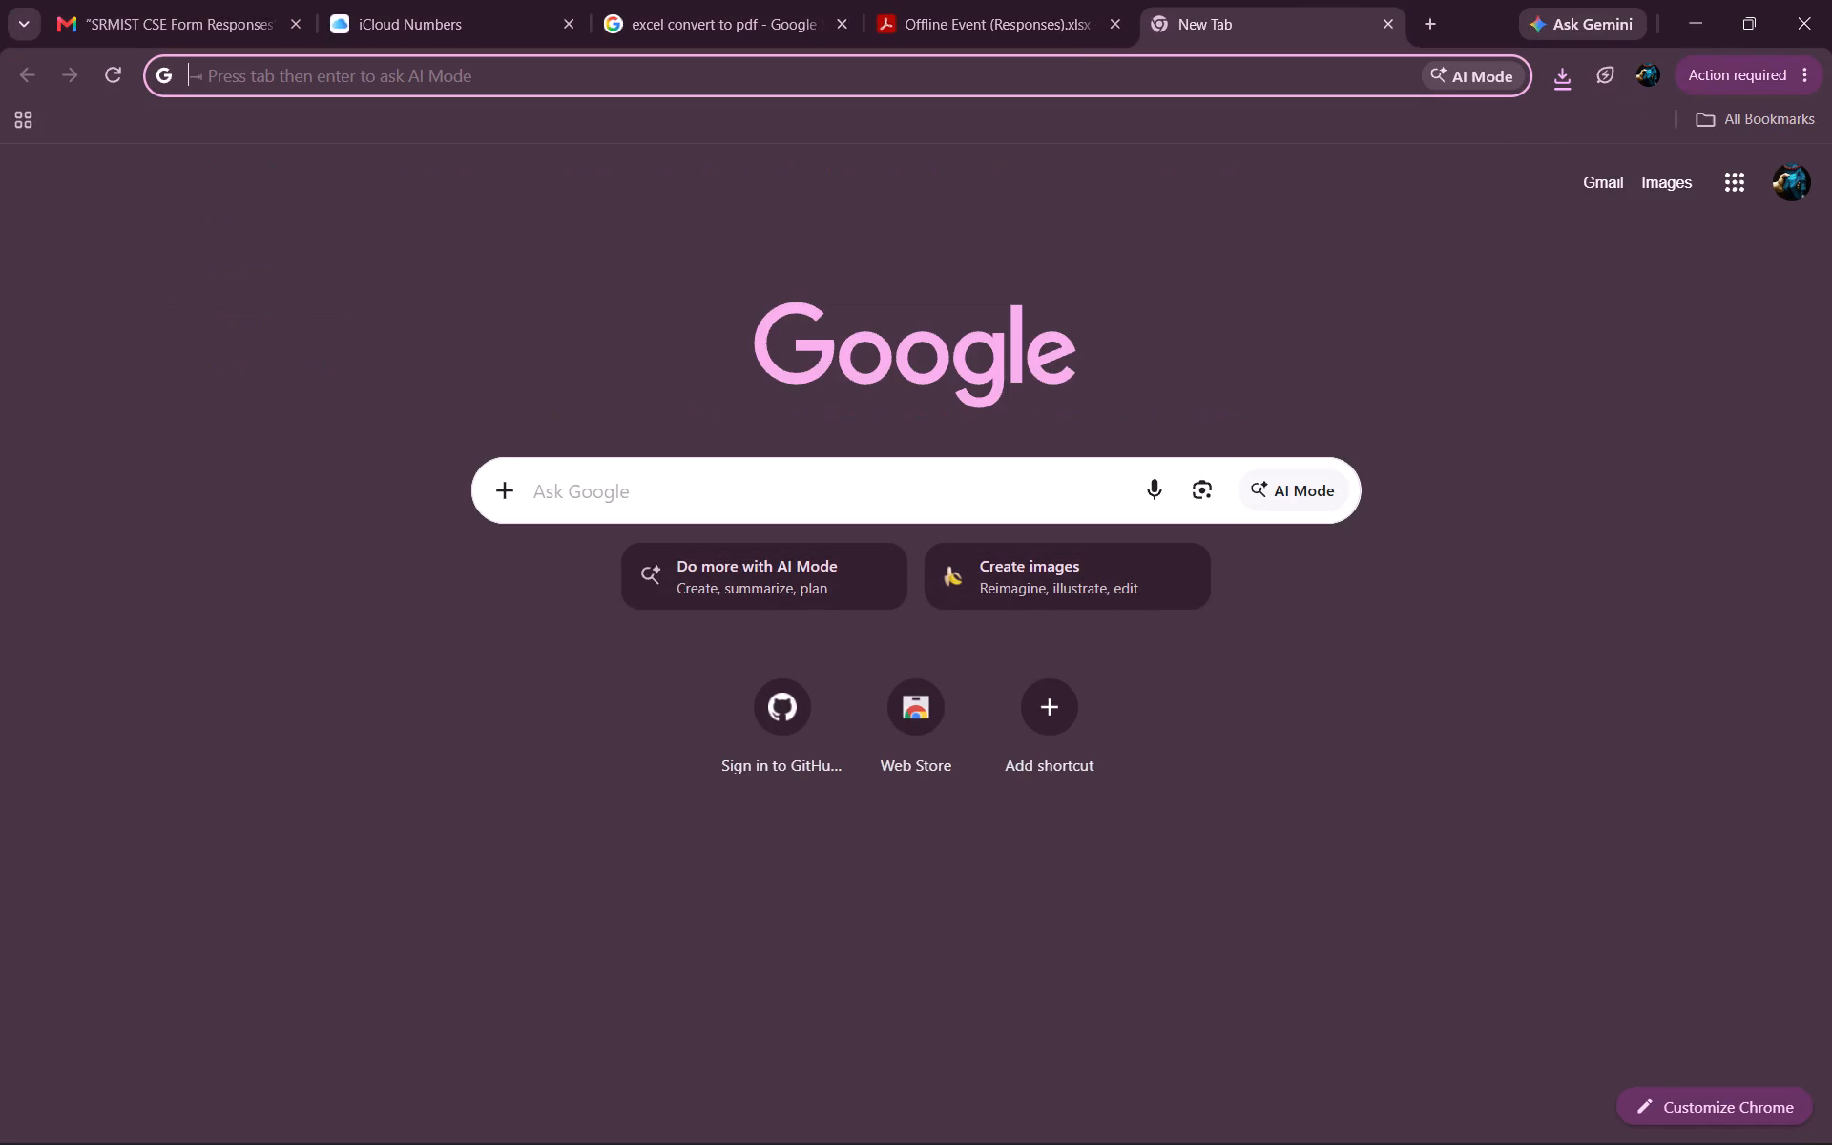
{"action": "type", "text": "pdf"}
{"action": "key", "text": "space"}
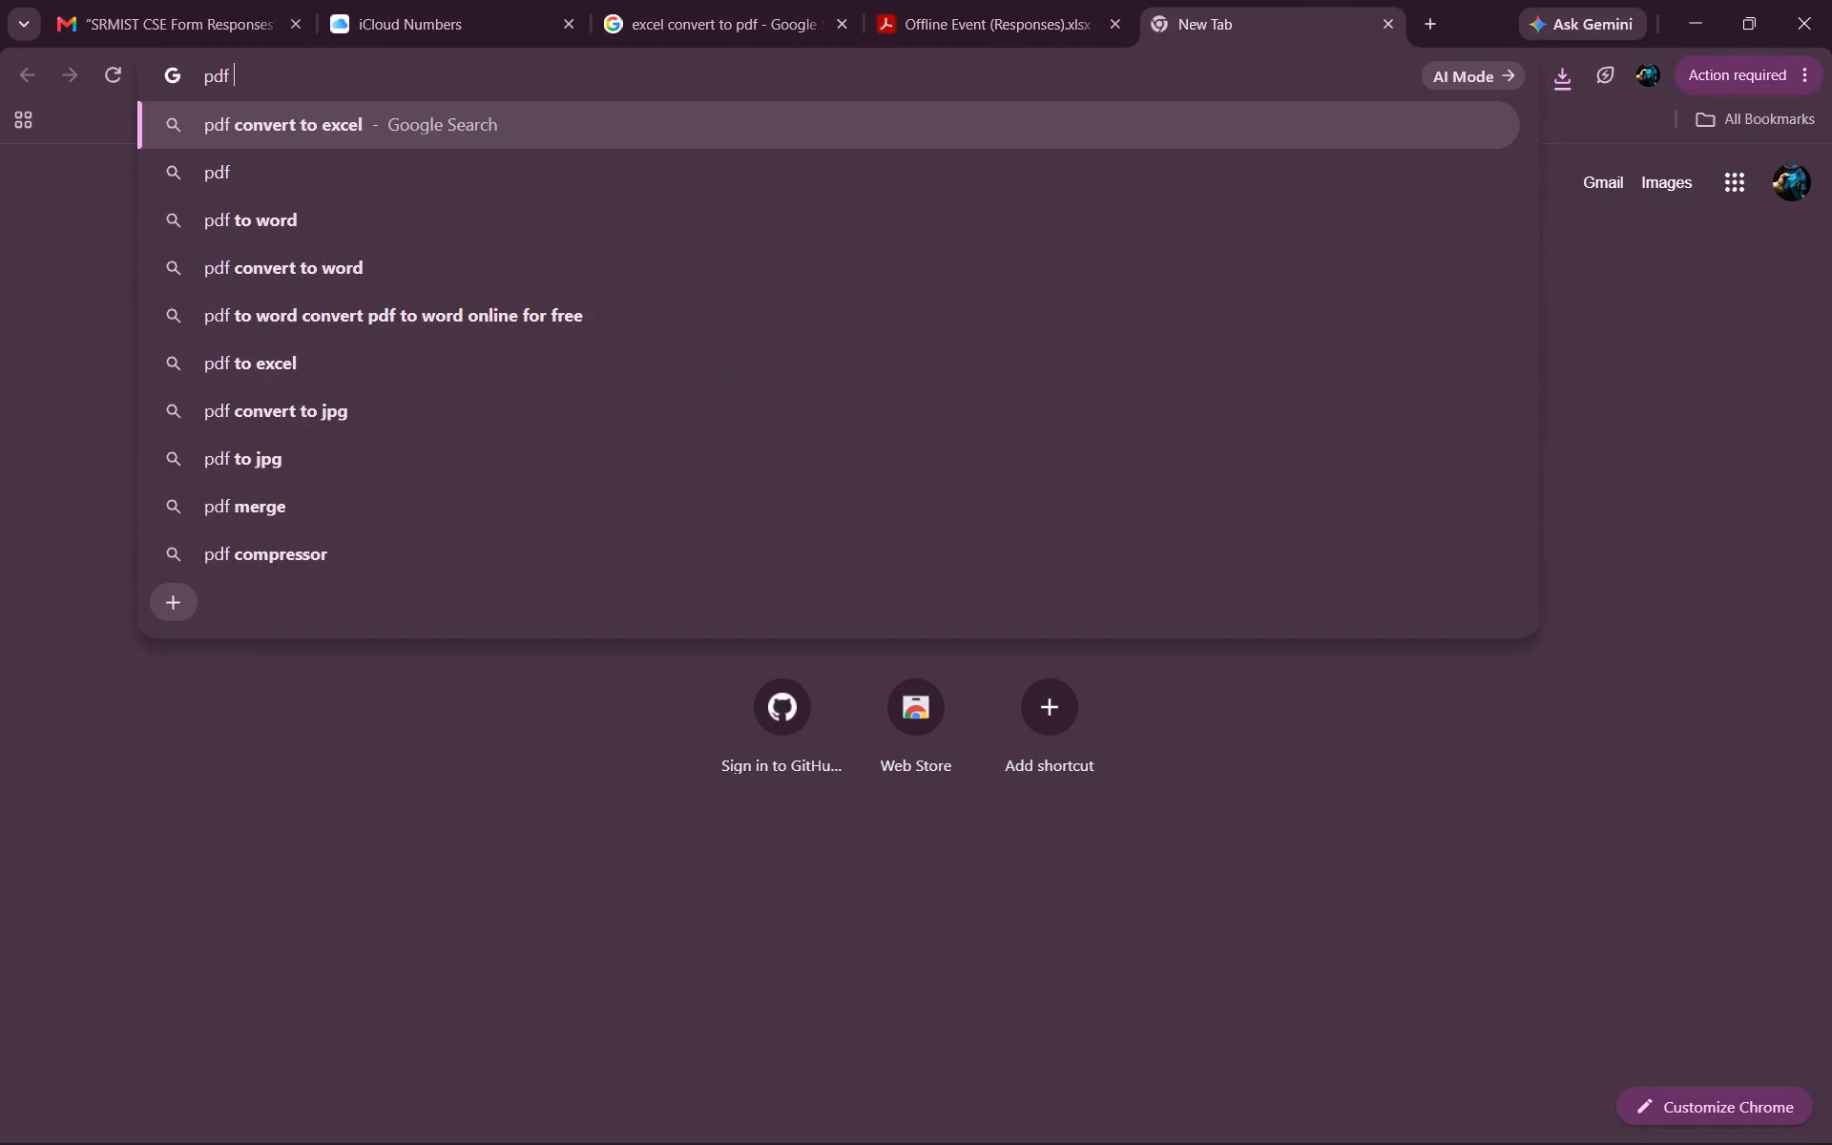
{"action": "key", "text": "Return"}
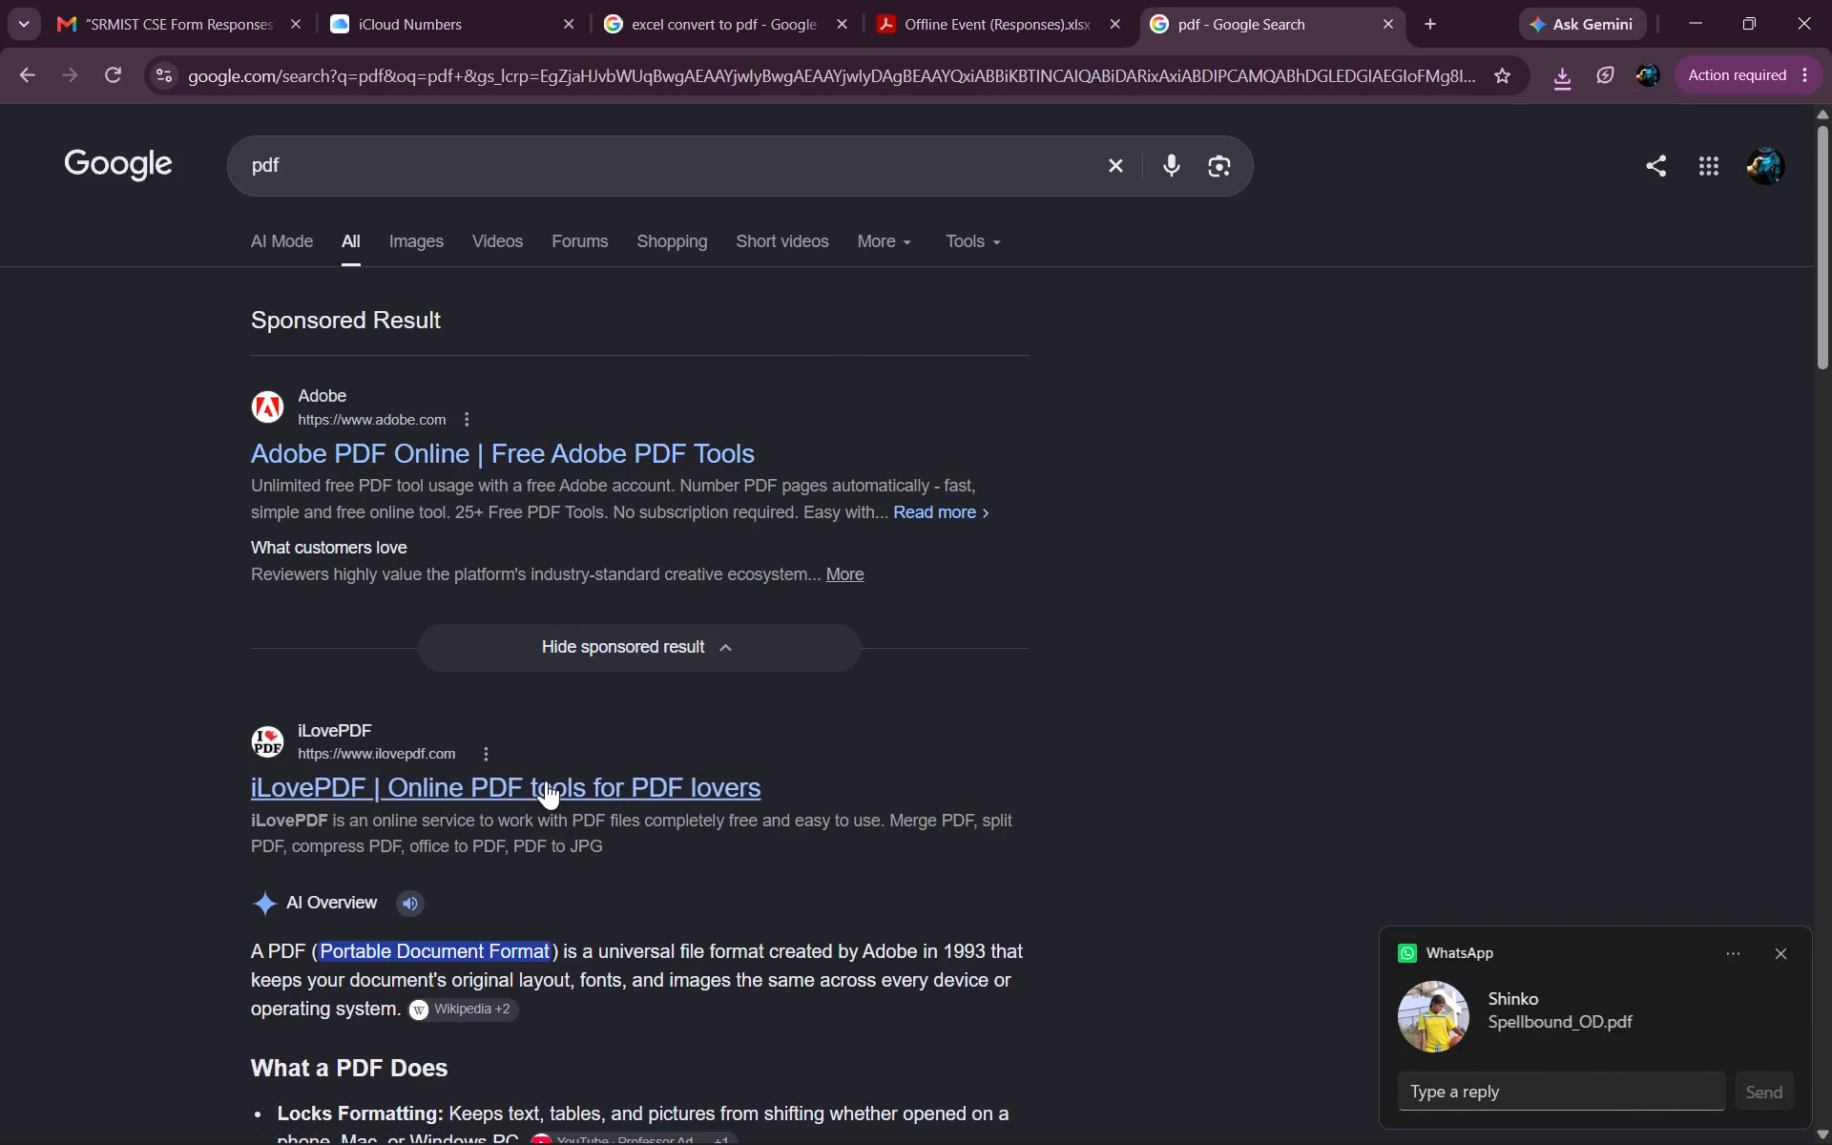
{"action": "left_click", "coordinate": [547, 779]}
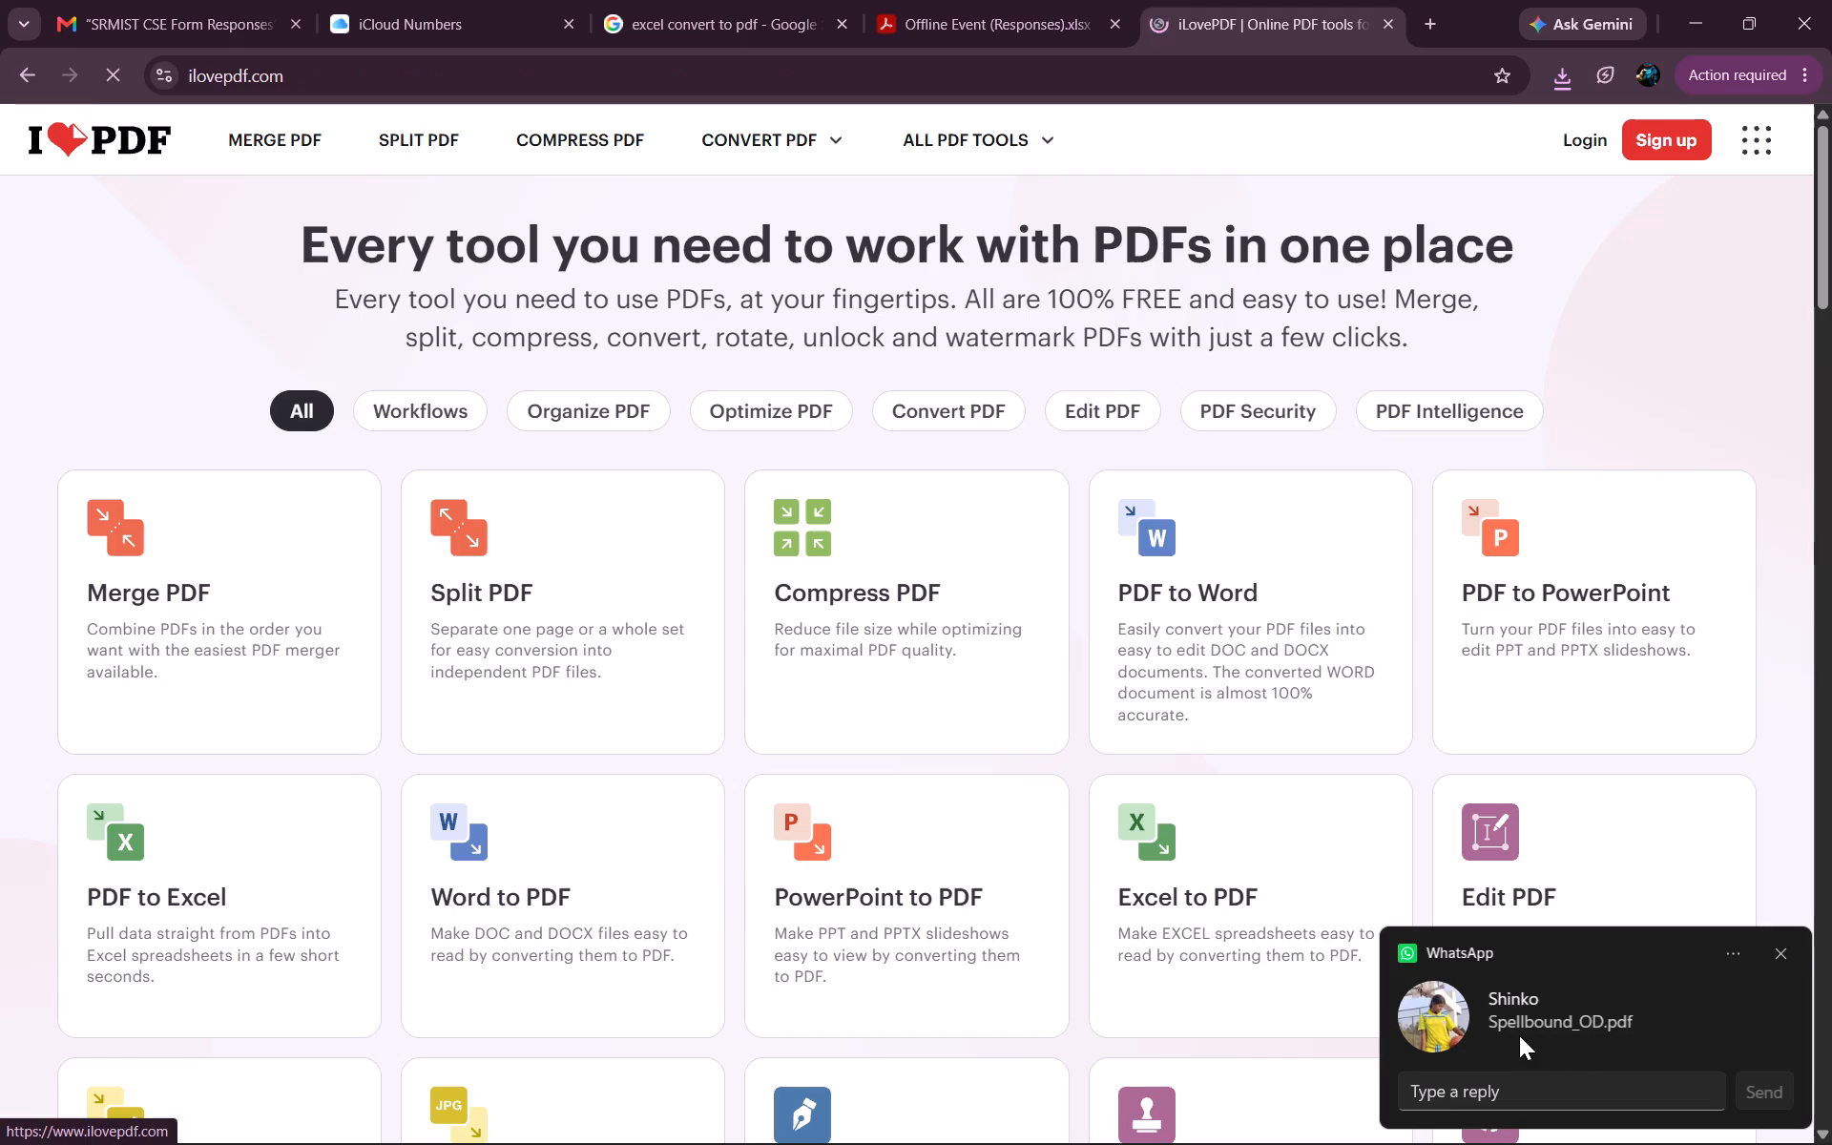
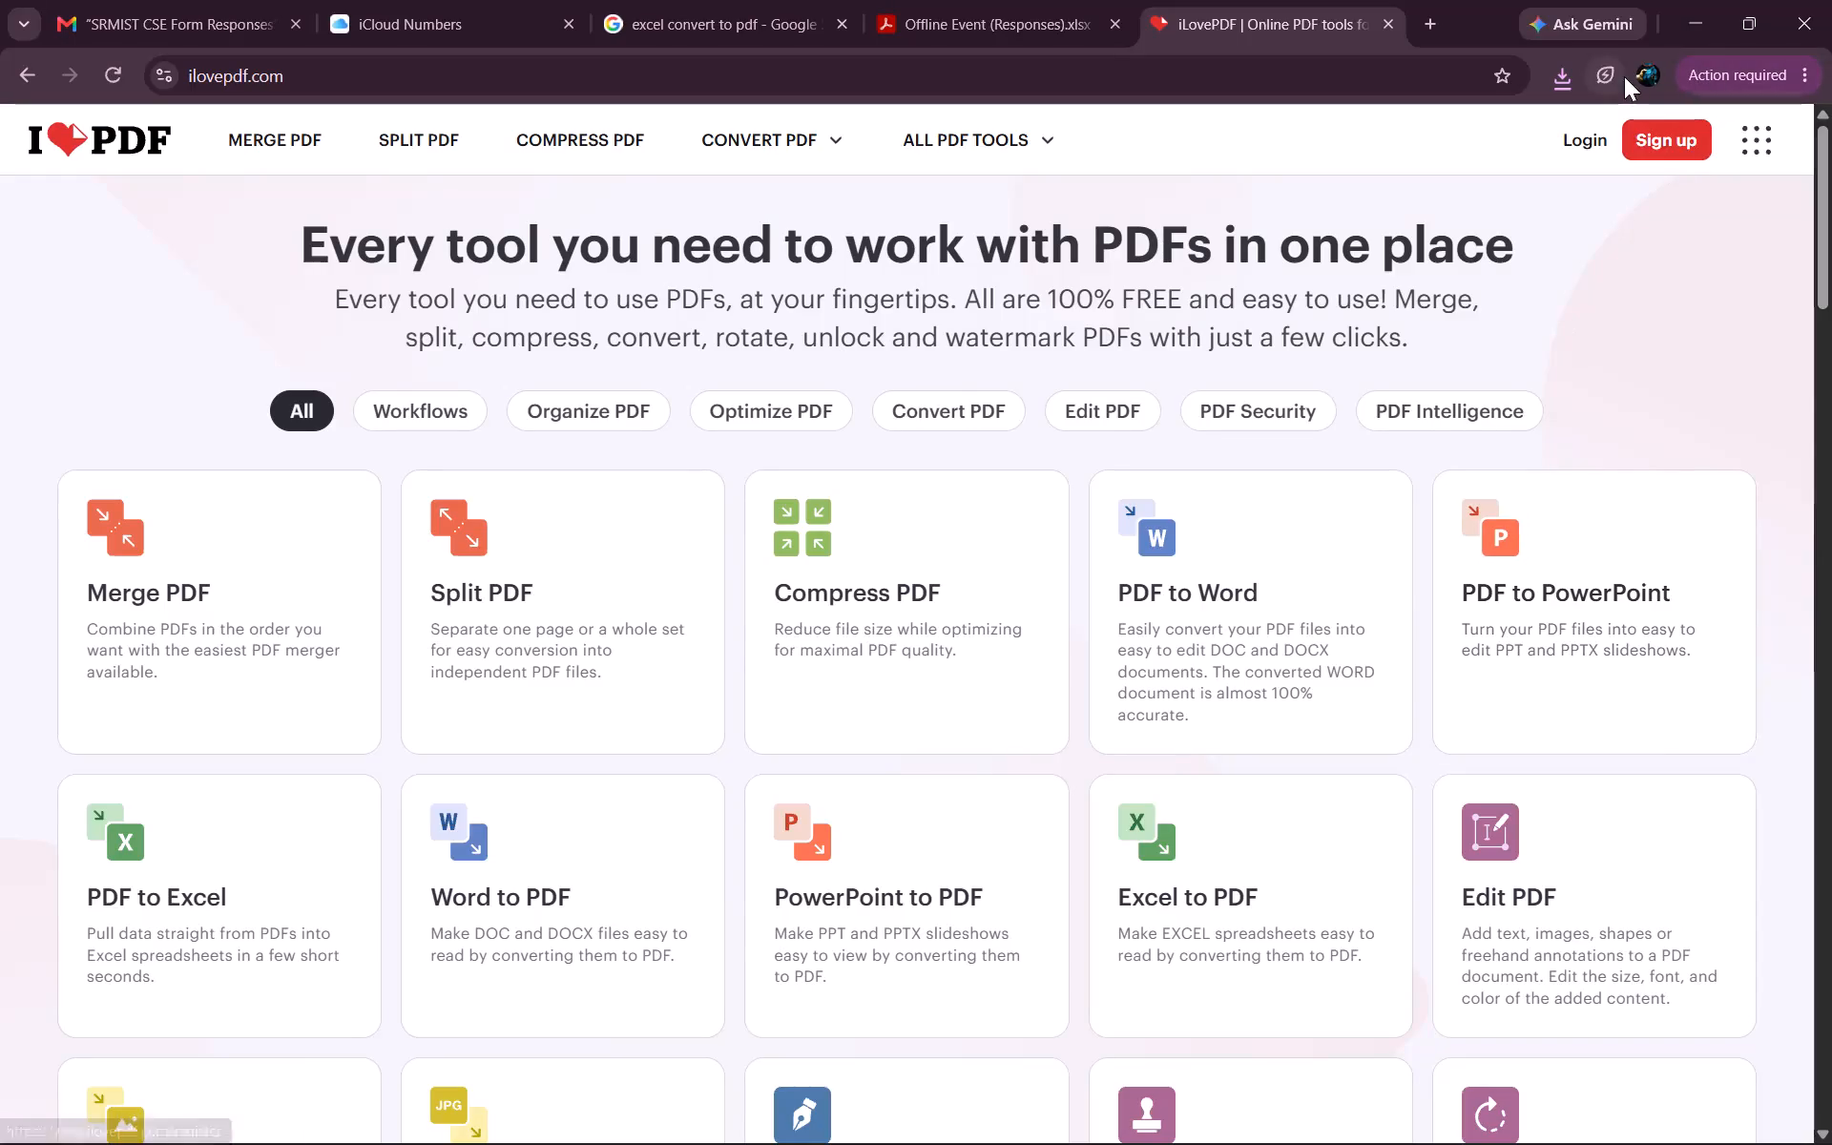
Open the Merge PDF tool on the iLovePDF website.
{"action": "left_click", "coordinate": [1644, 74]}
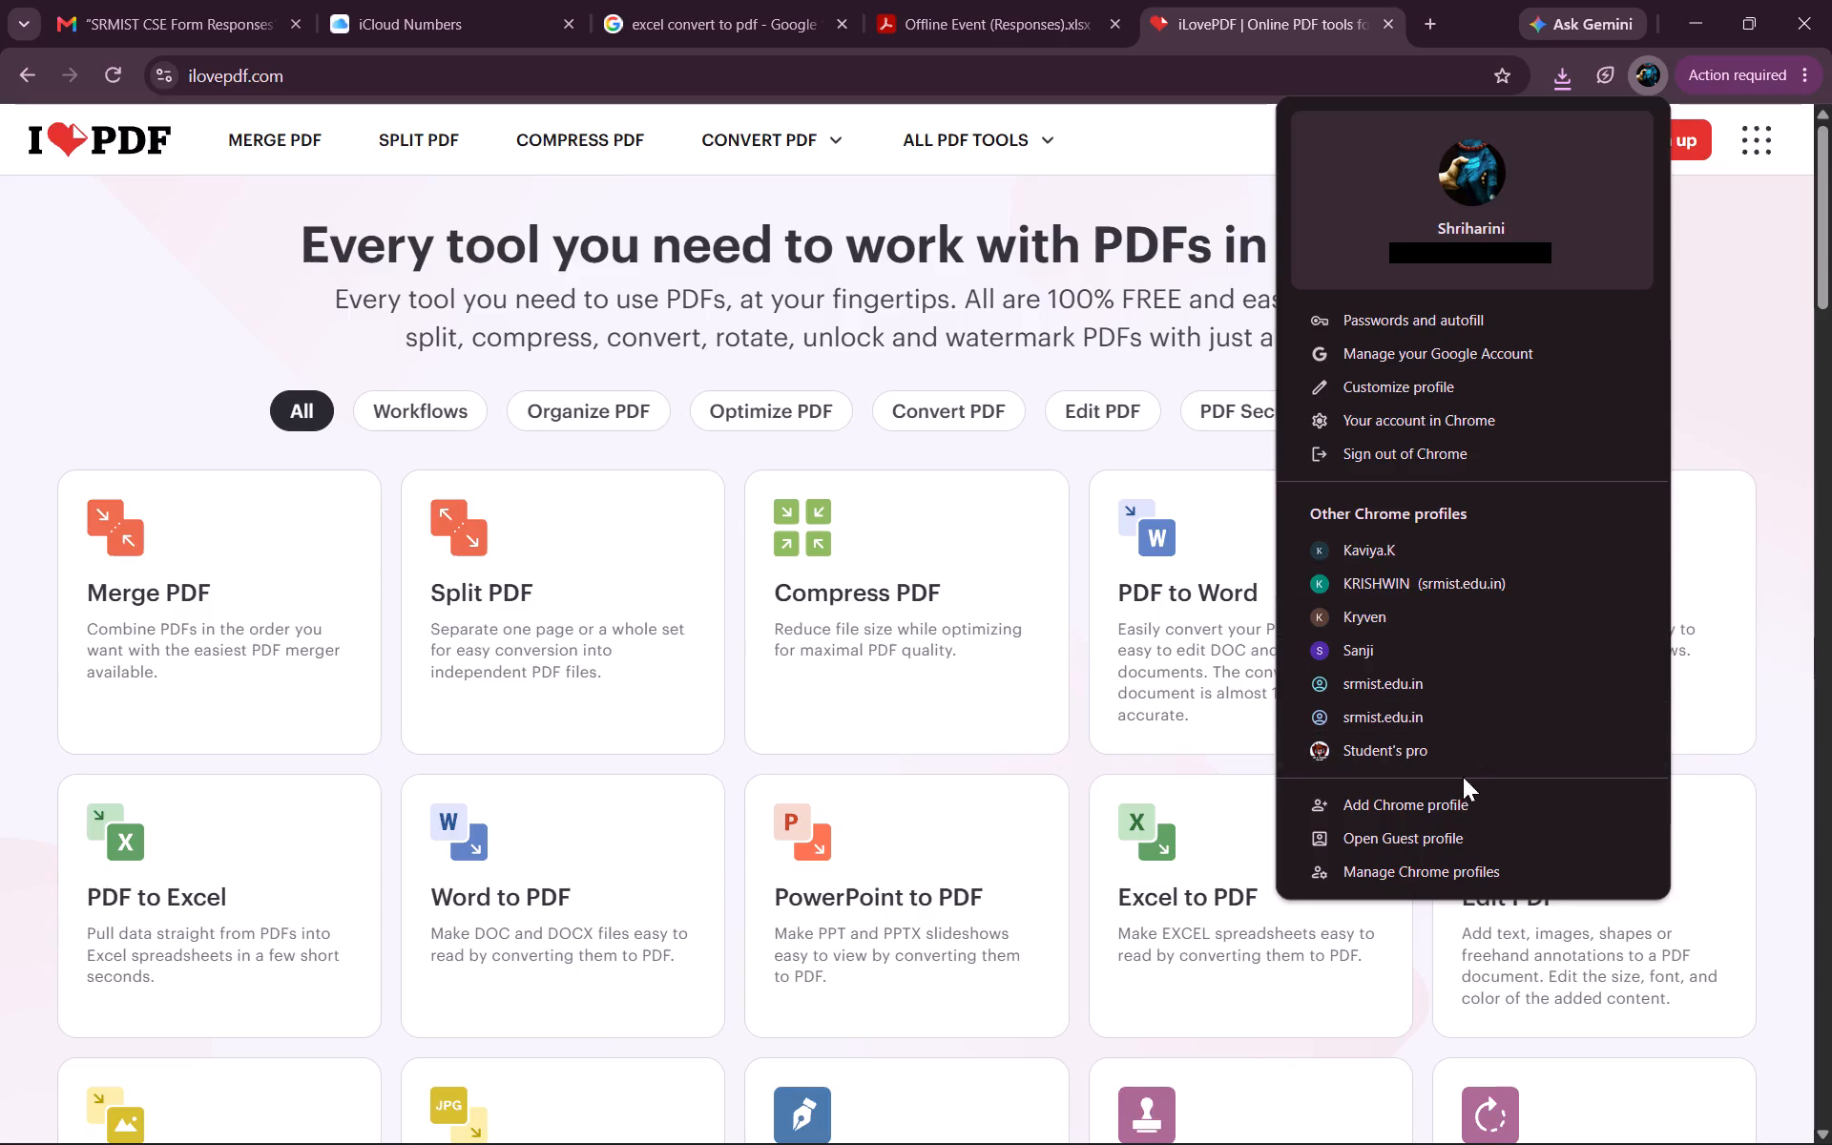
{"action": "left_click", "coordinate": [277, 566]}
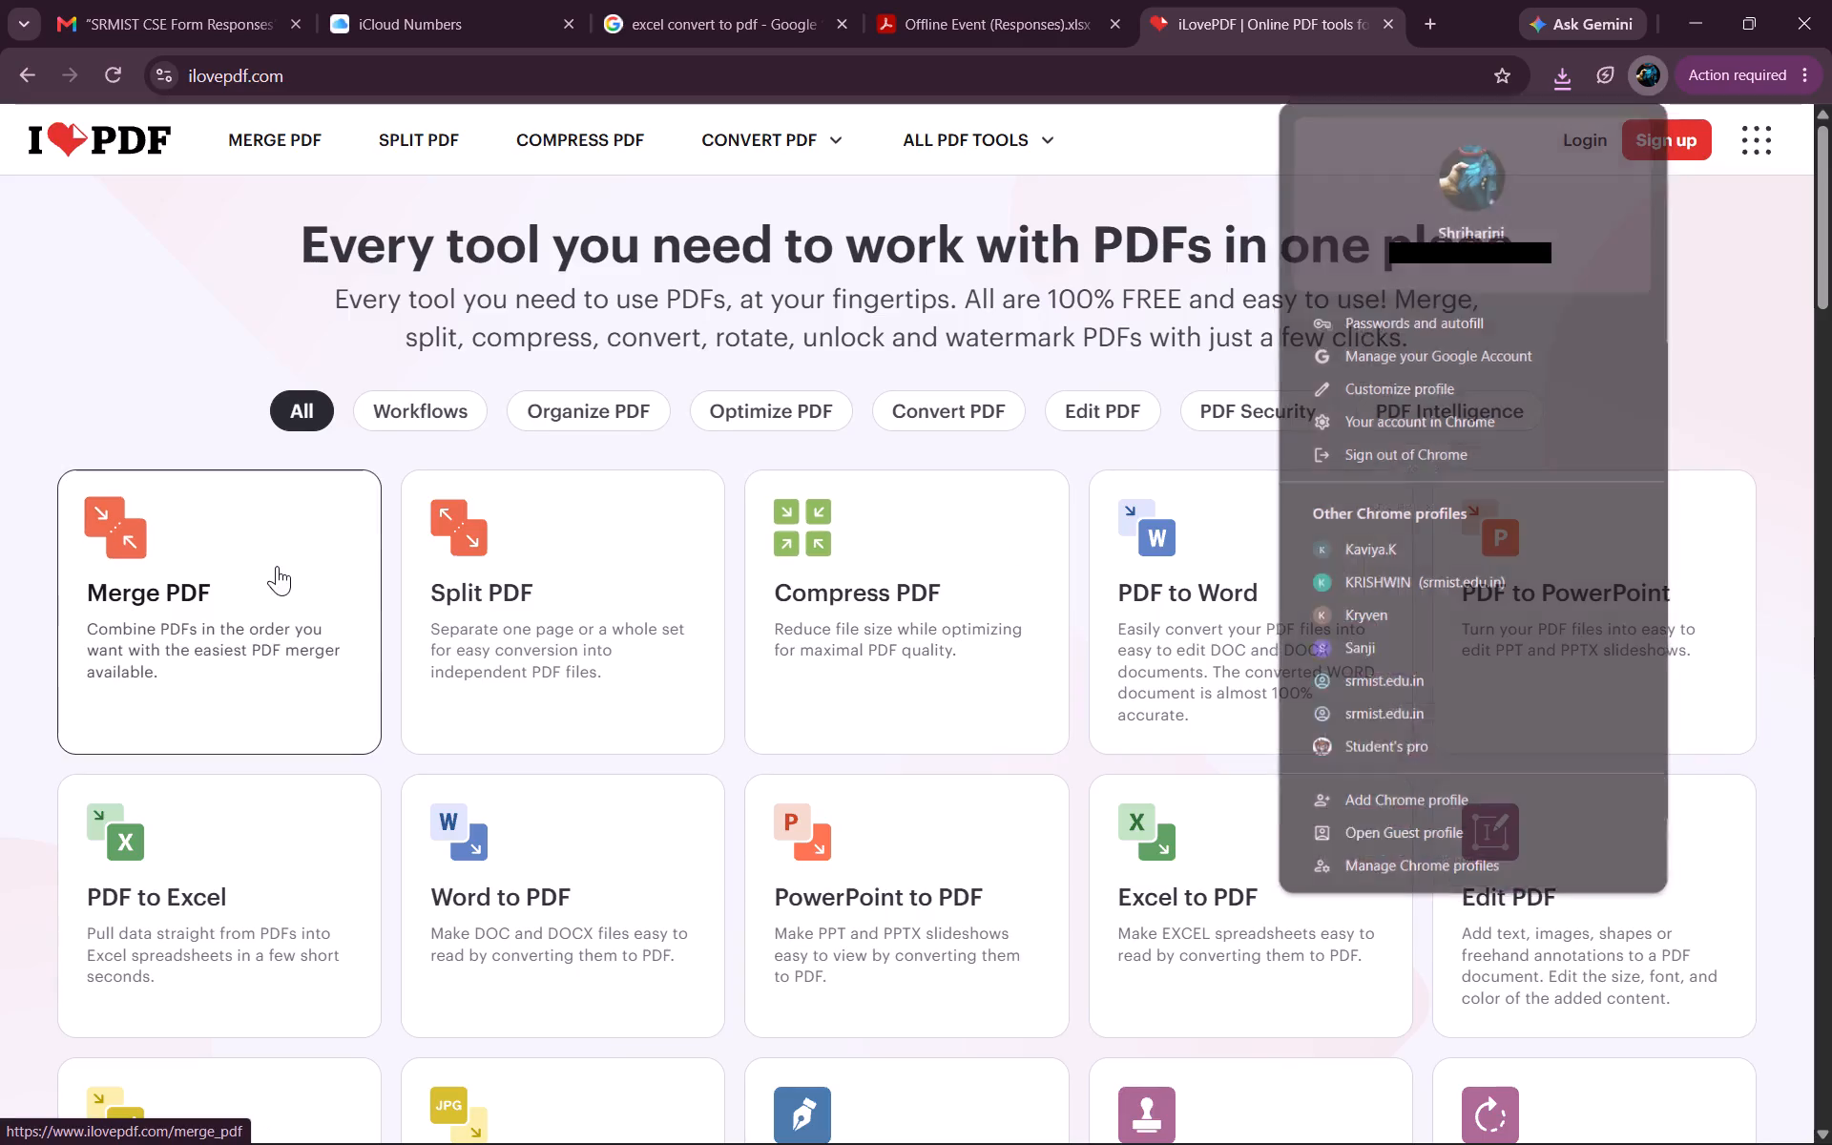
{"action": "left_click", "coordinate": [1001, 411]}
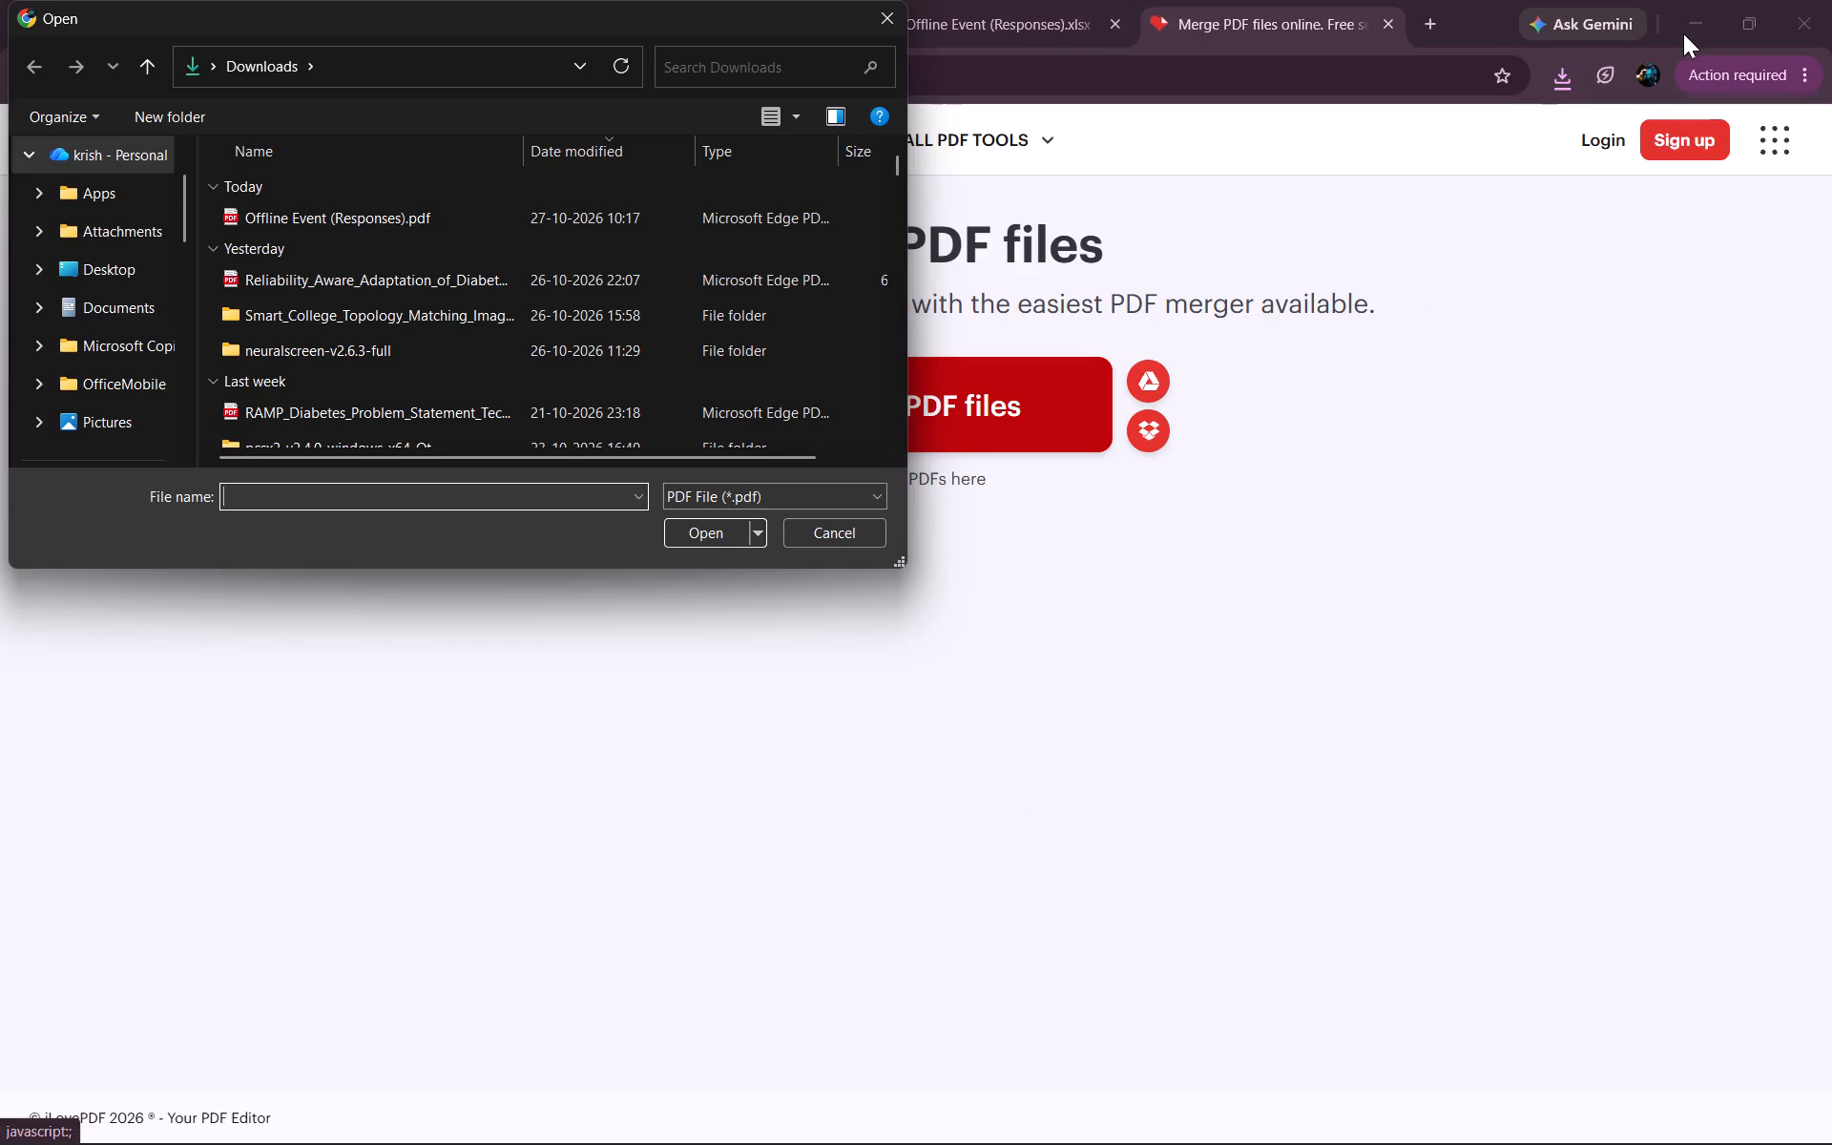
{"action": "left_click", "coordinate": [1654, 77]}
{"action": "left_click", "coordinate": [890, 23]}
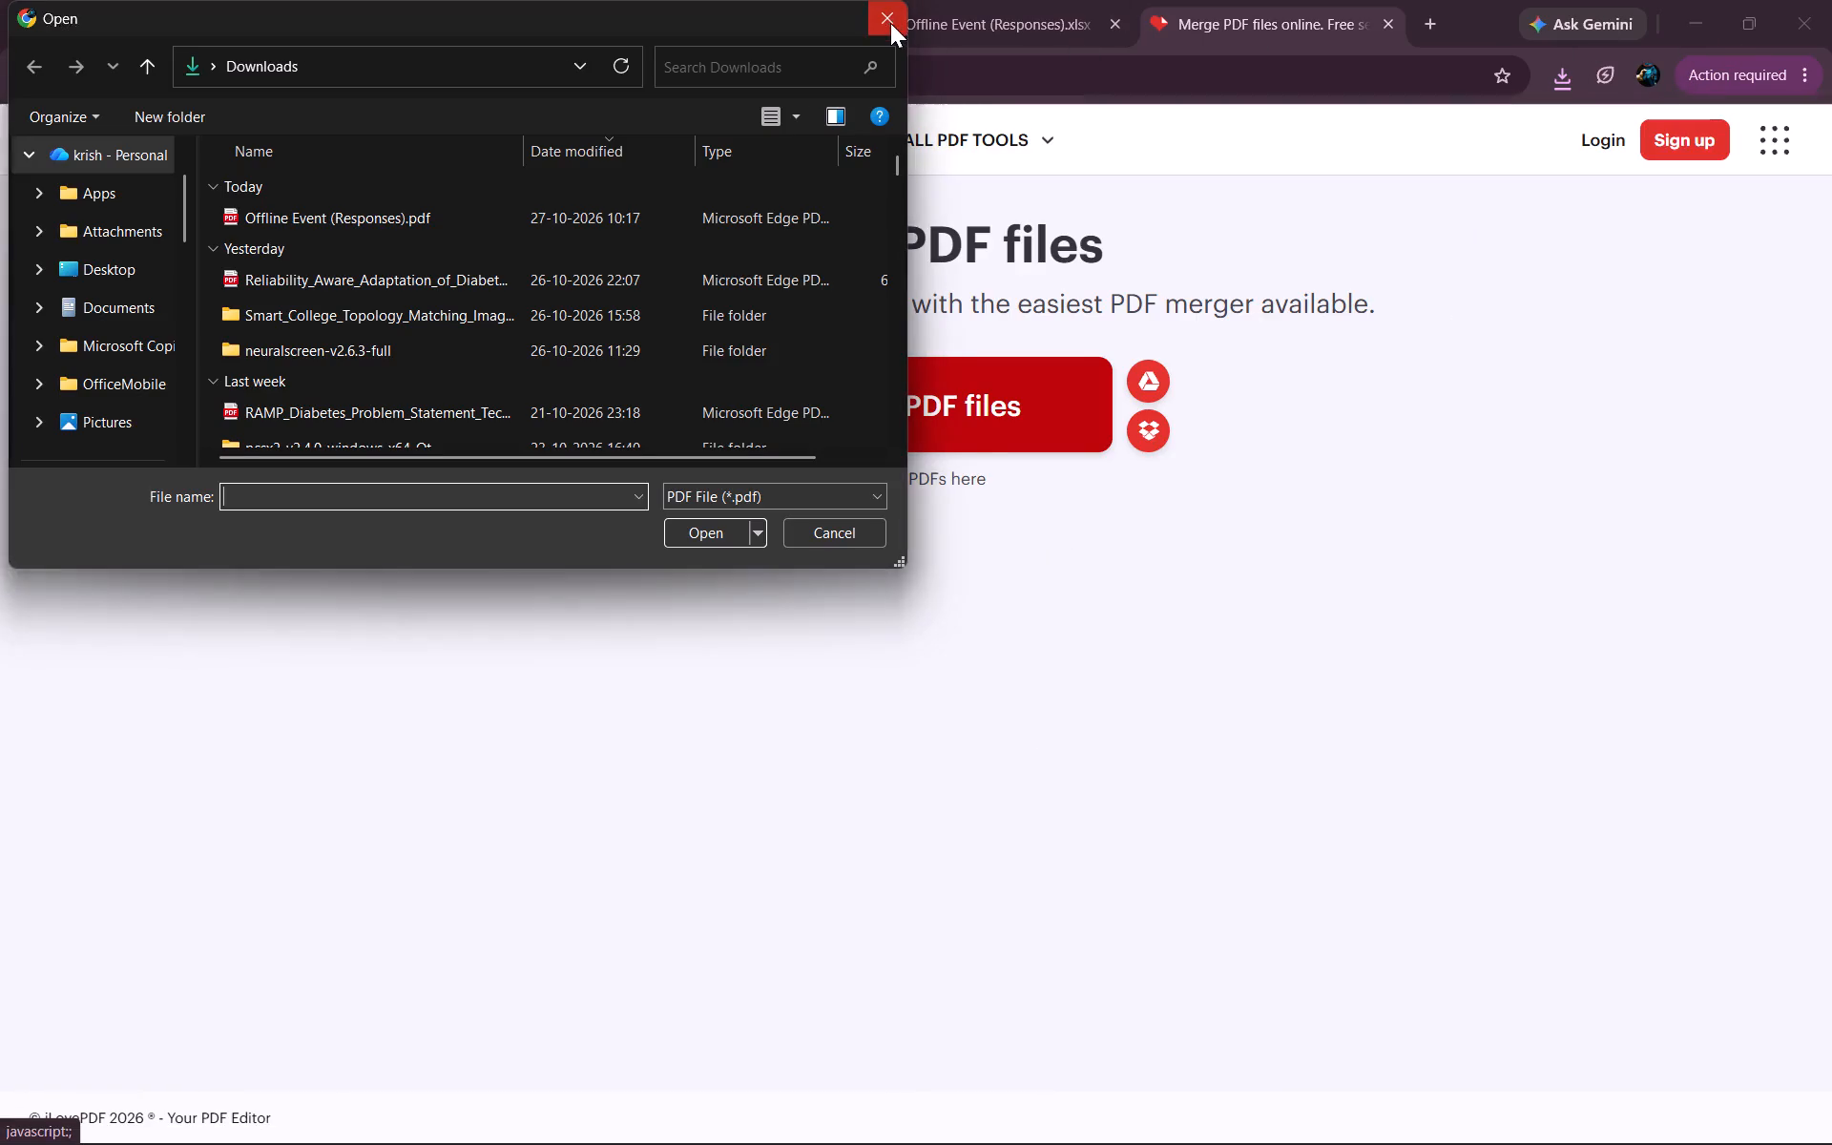
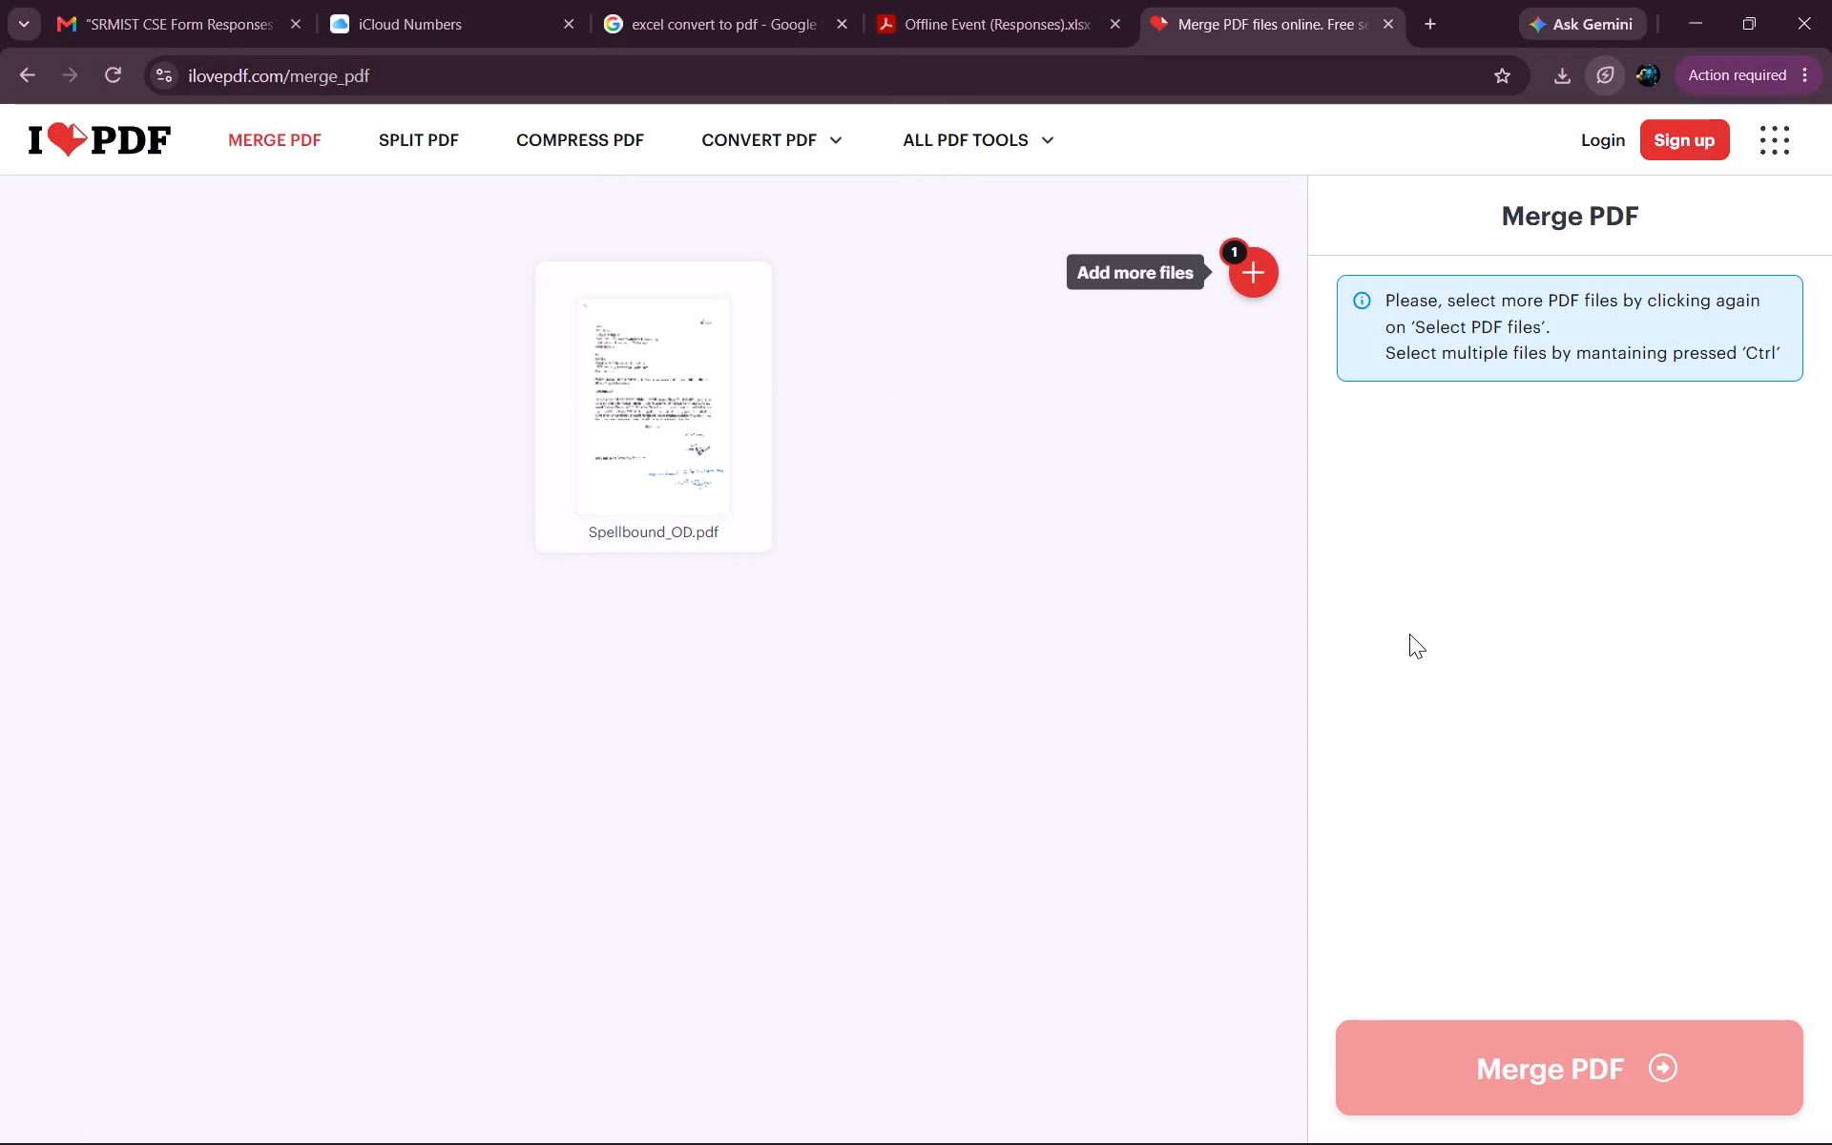
Add Offline Event (Responses).pdf from the Downloads folder after Spellbound_OD.pdf and merge both files into one PDF.
{"action": "left_click", "coordinate": [1271, 273]}
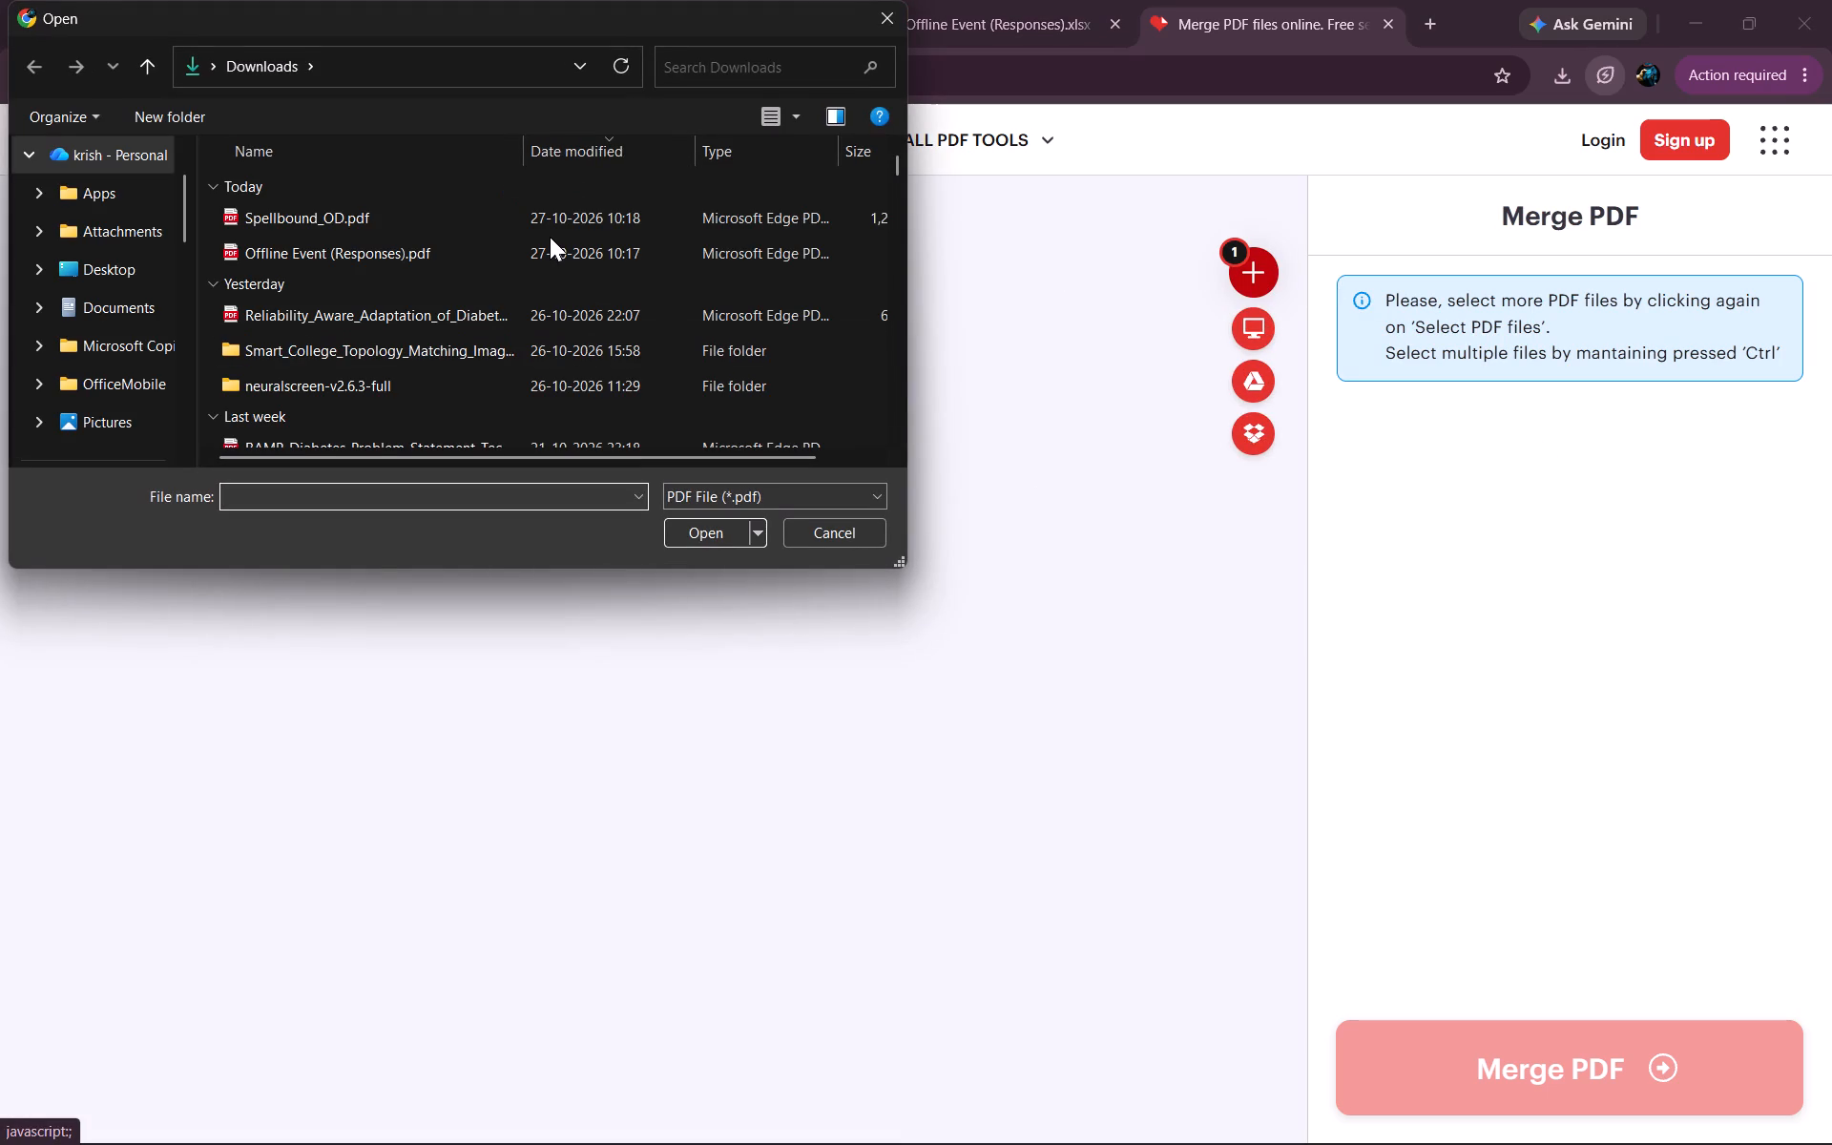
{"action": "left_click", "coordinate": [555, 222]}
{"action": "left_click", "coordinate": [538, 251]}
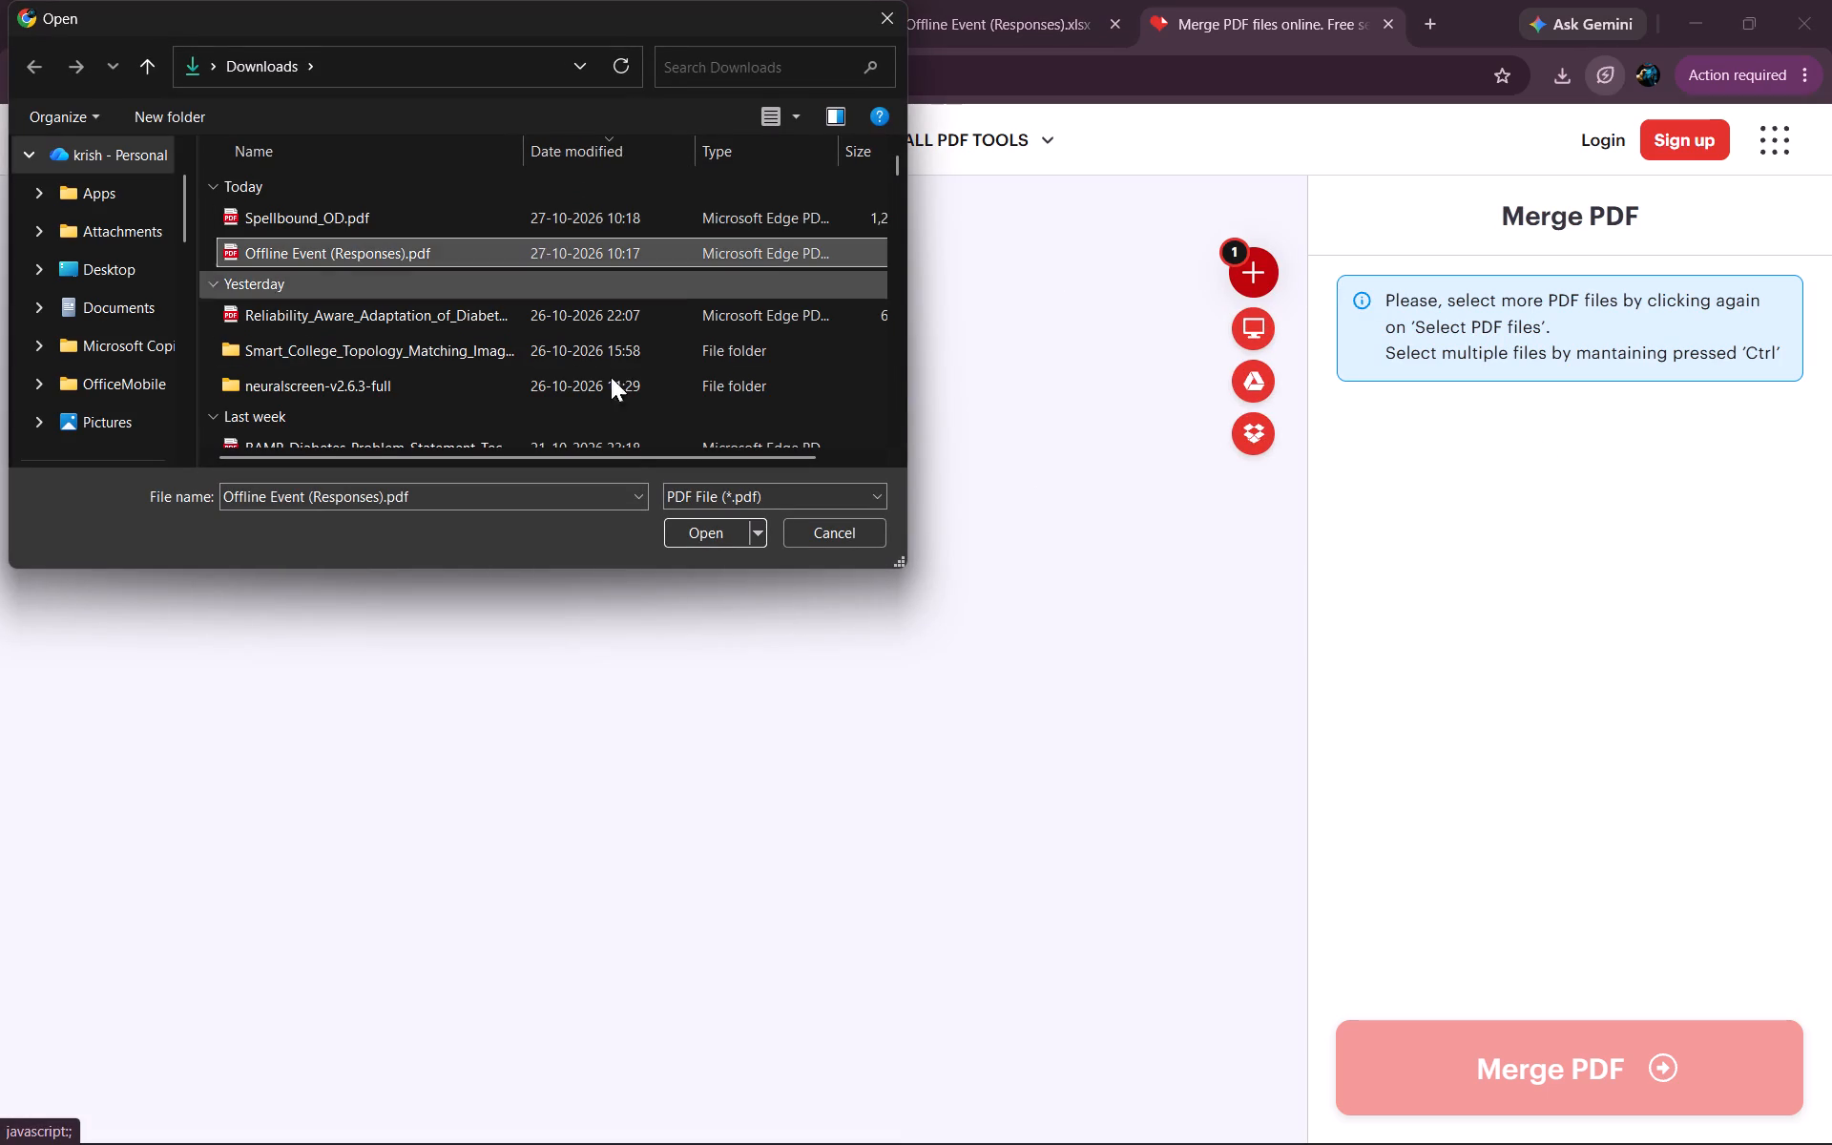
{"action": "left_click", "coordinate": [691, 533]}
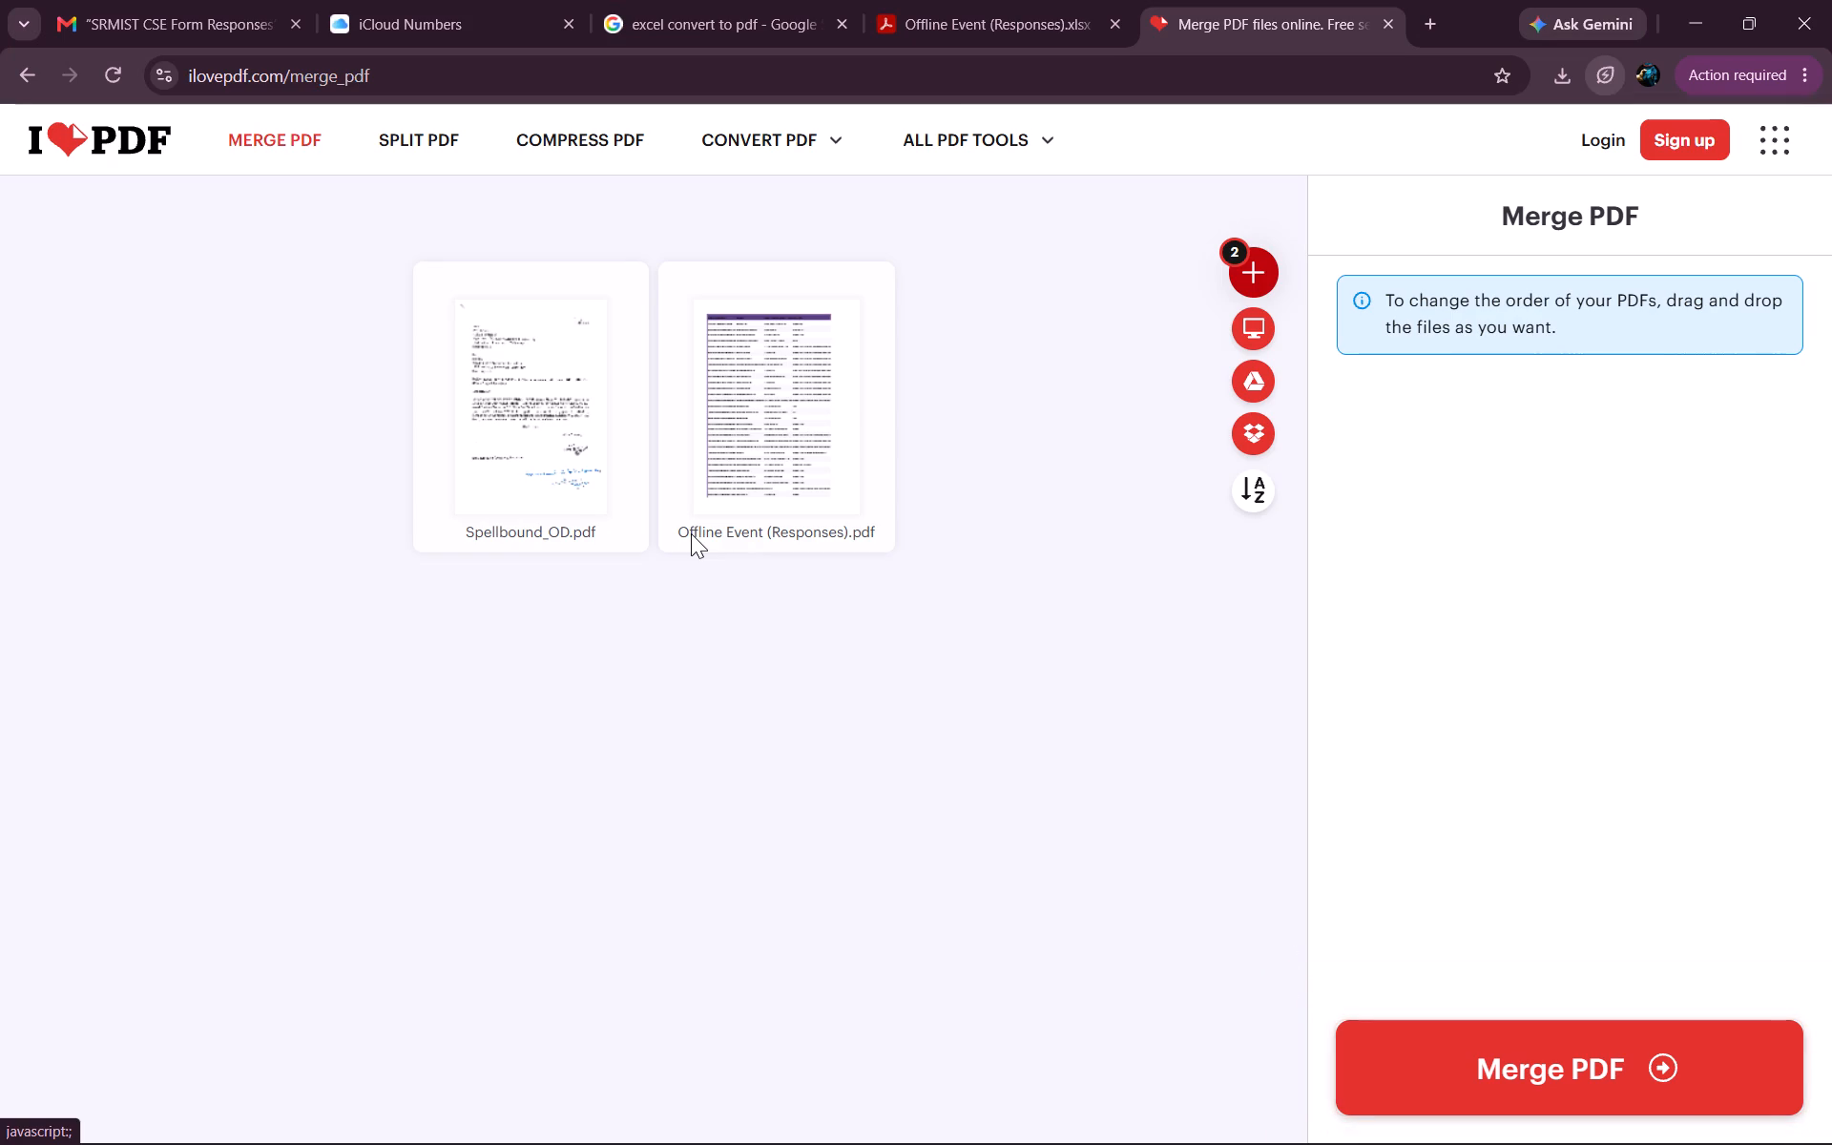
{"action": "left_click", "coordinate": [1554, 1085]}
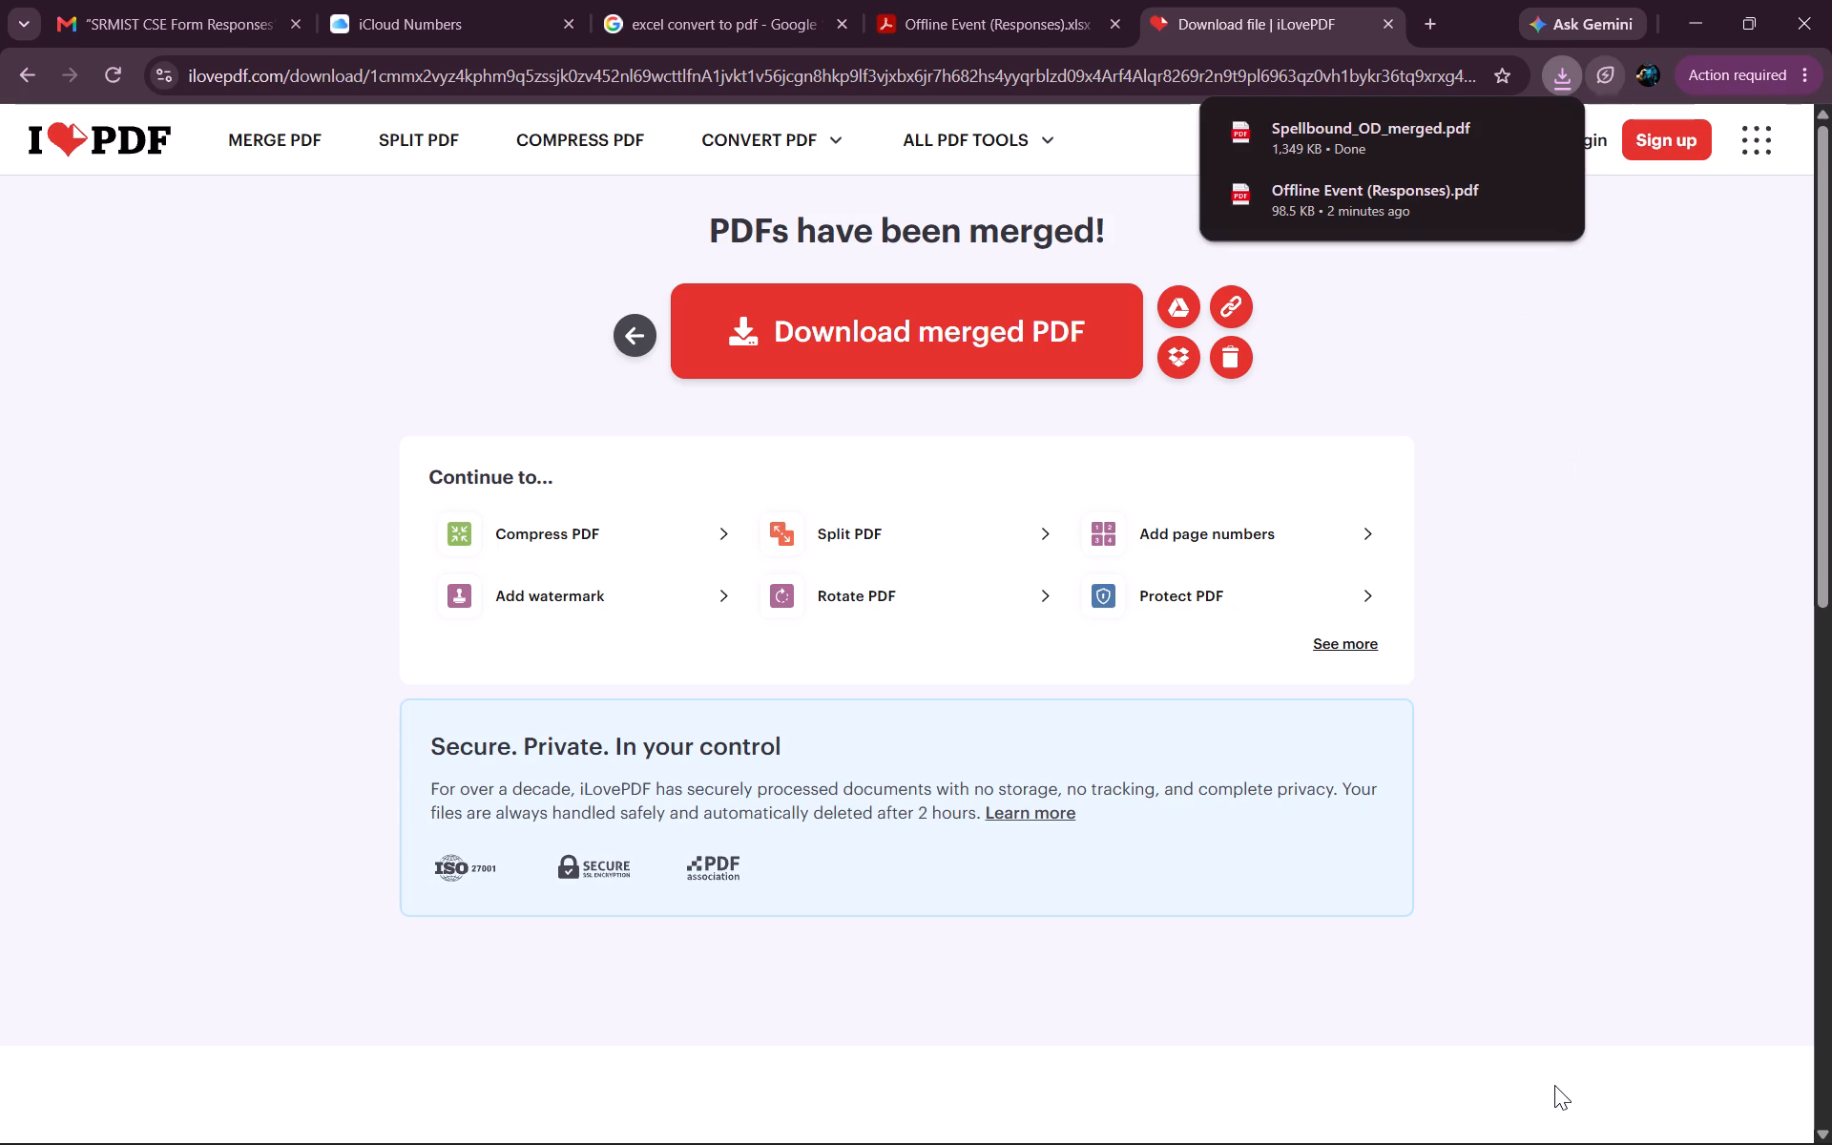
Open the downloaded Spellbound_OD_merged.pdf from the Downloads folder and look through its merged pages.
{"action": "left_click", "coordinate": [1500, 119]}
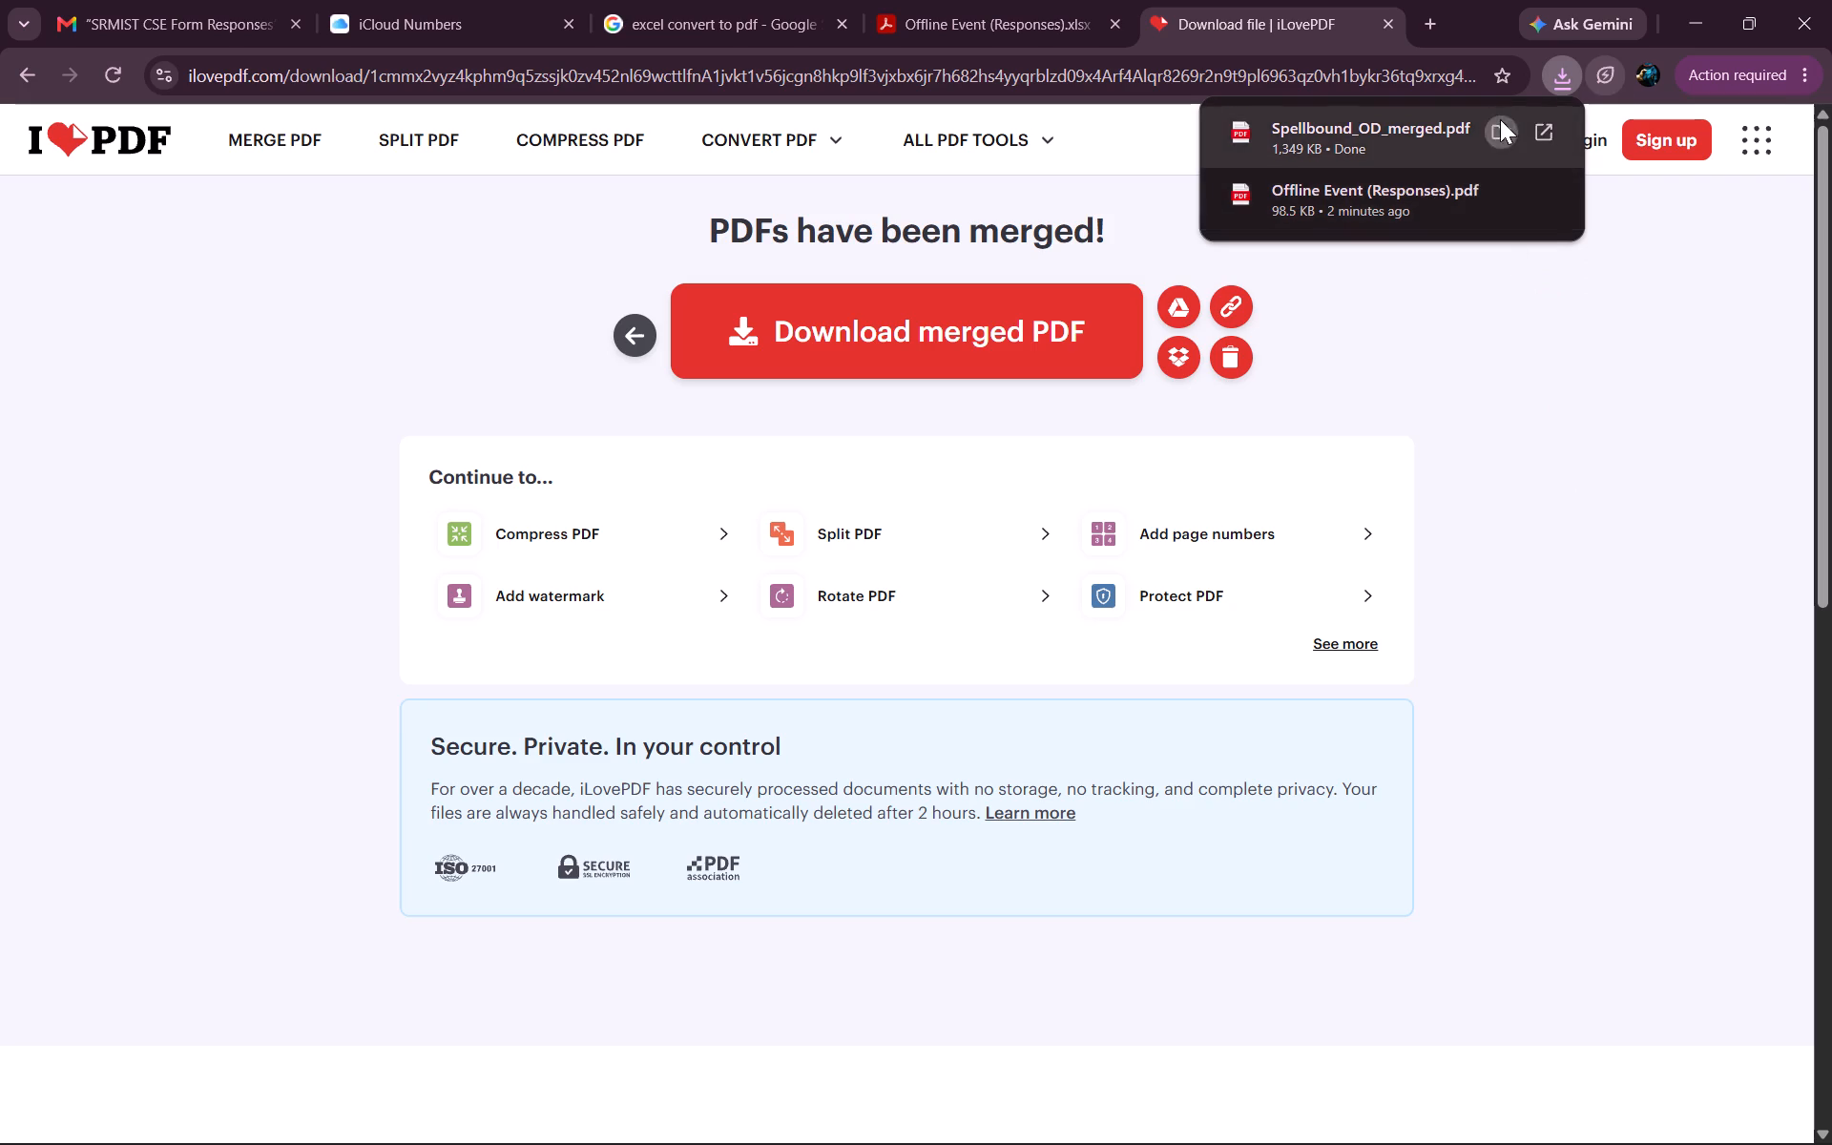
{"action": "double_click", "coordinate": [1105, 756]}
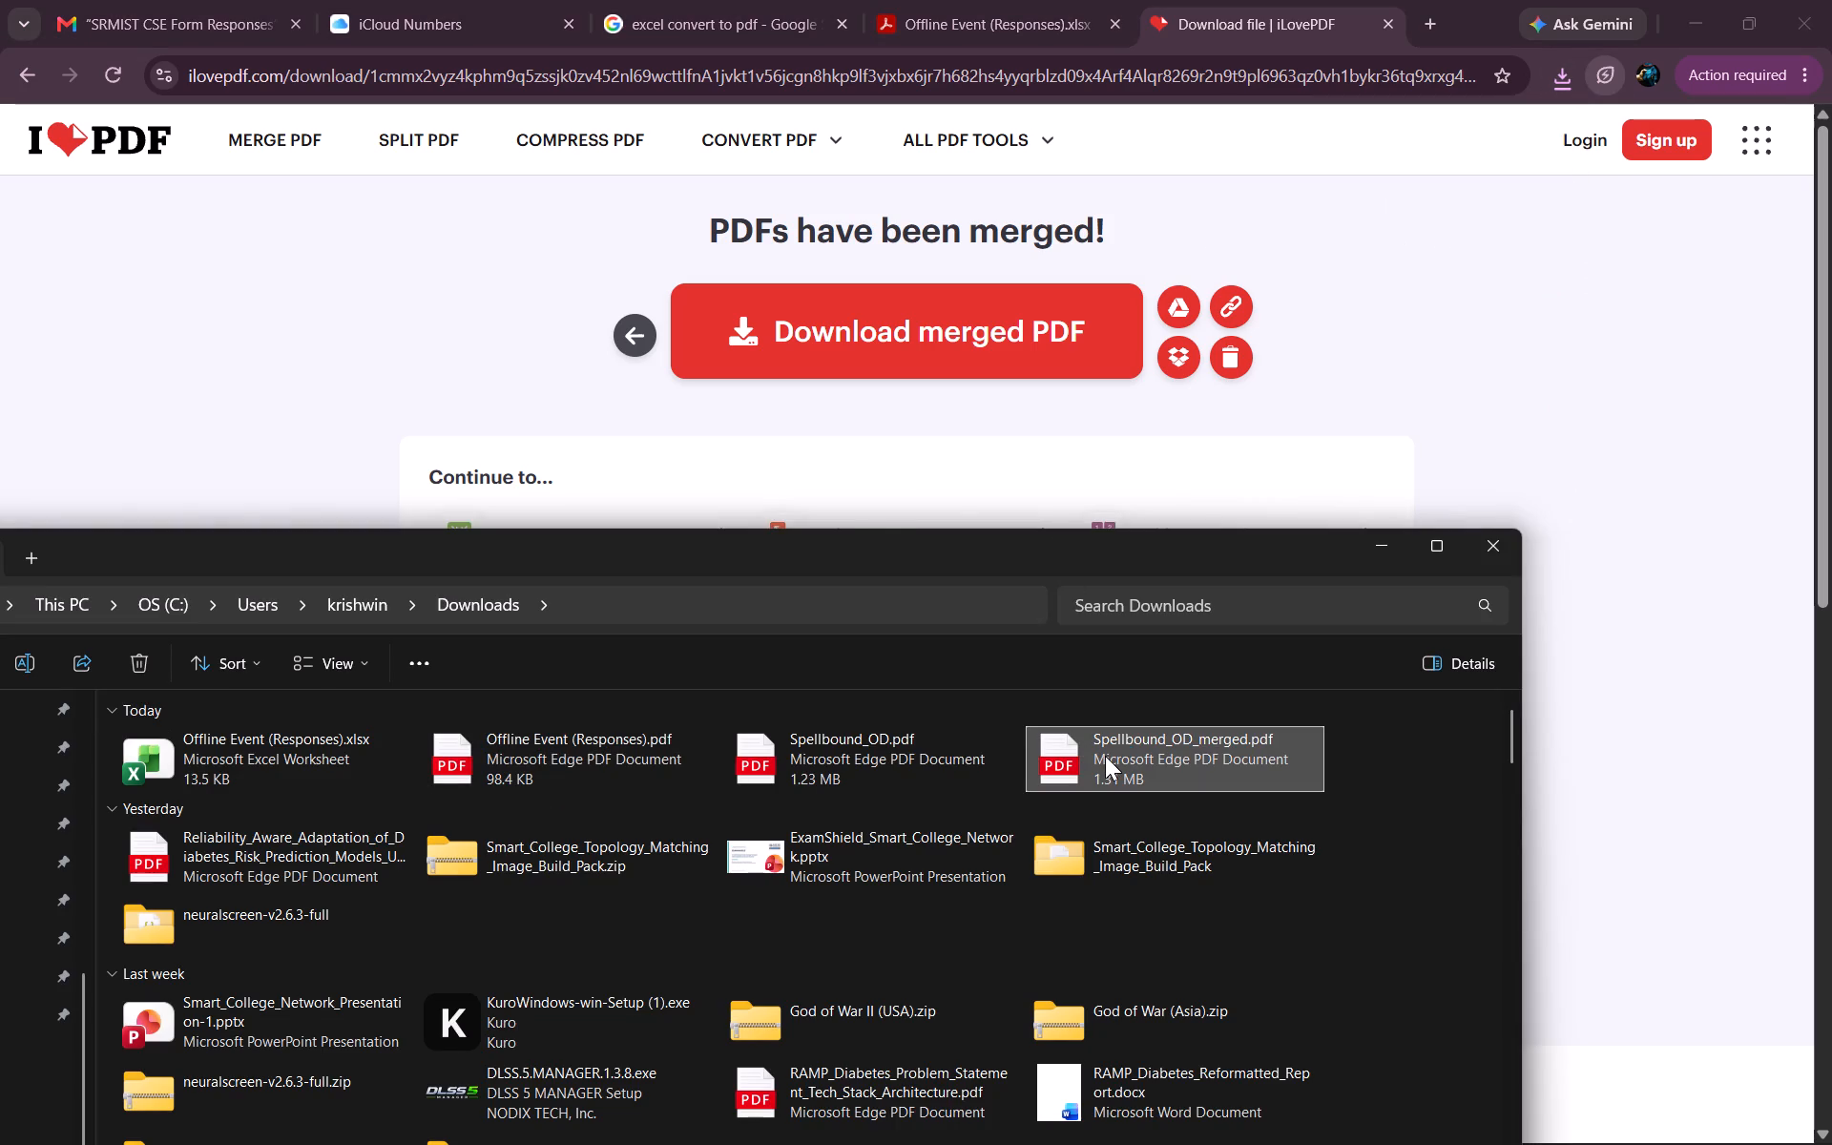
{"action": "scroll", "coordinate": [1105, 756], "scroll_direction": "down", "scroll_amount": 4}
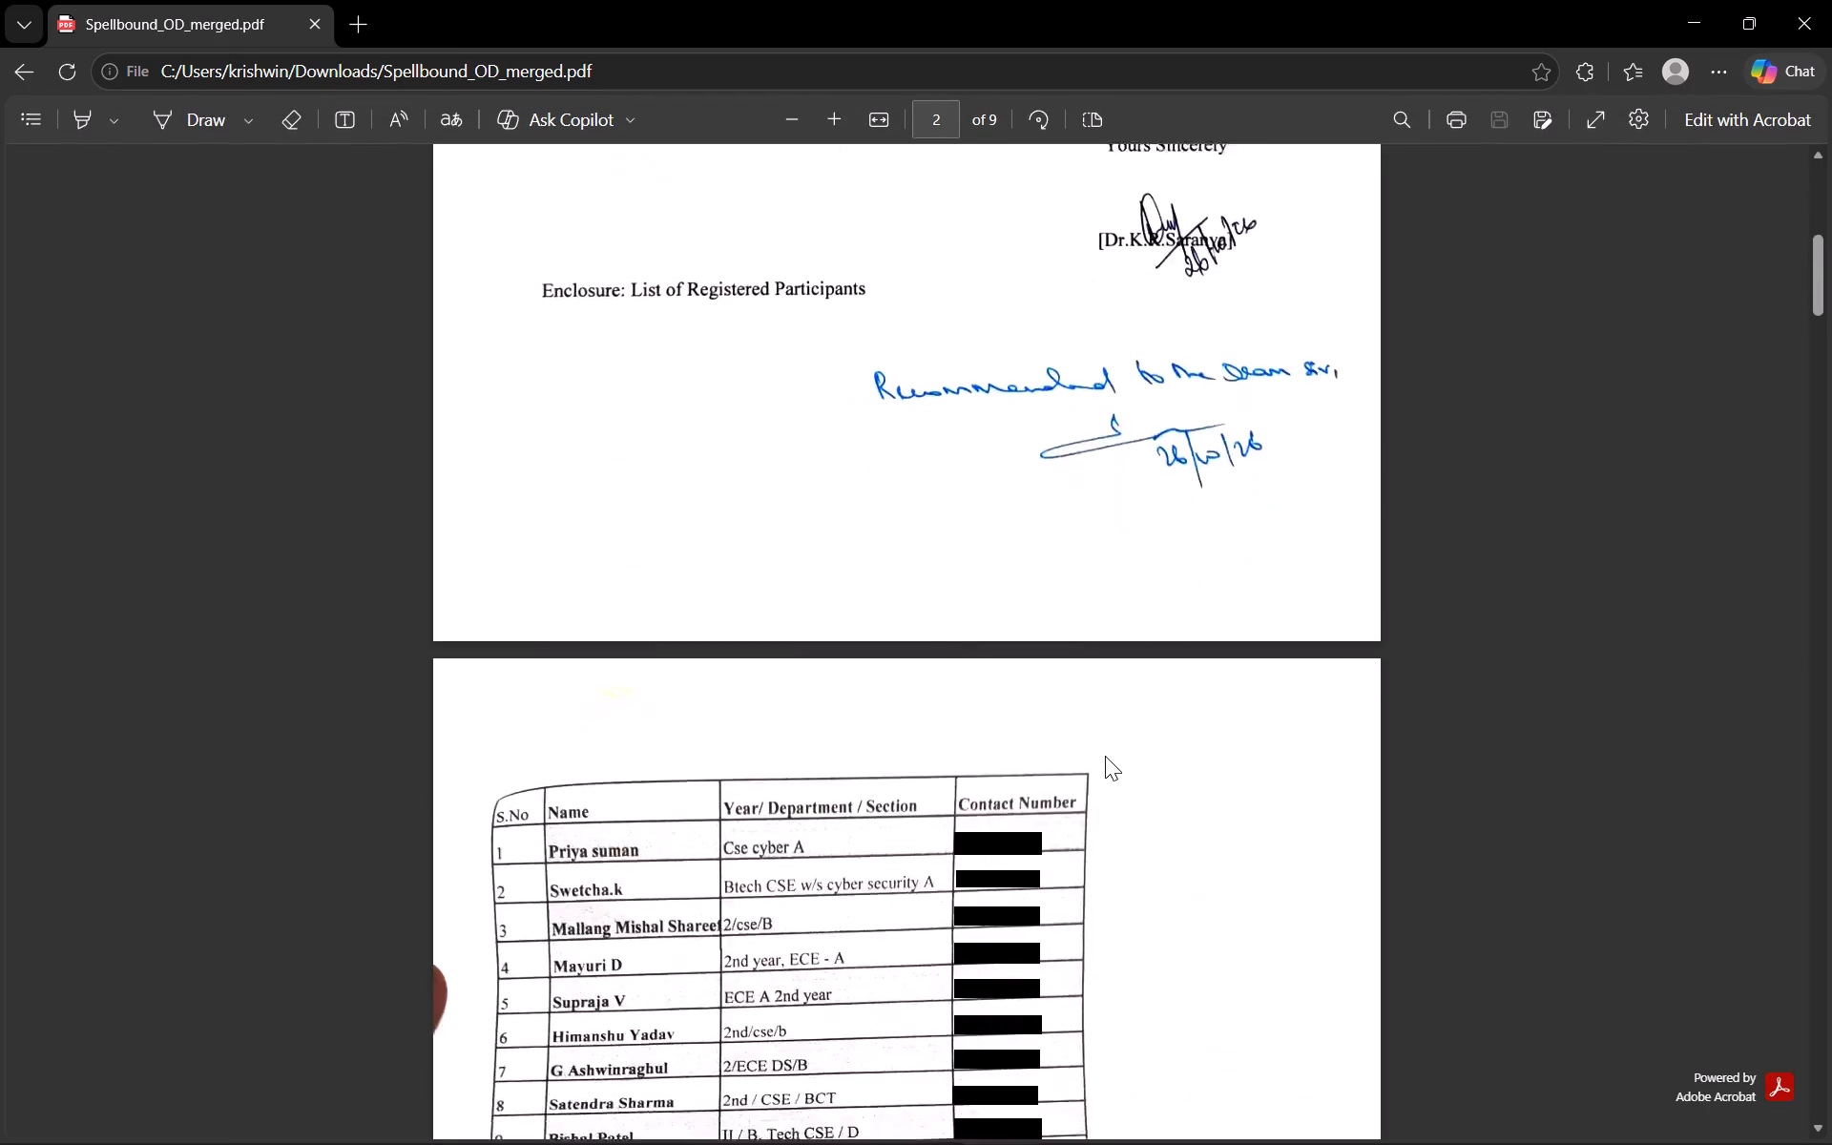
{"action": "scroll", "coordinate": [1105, 756], "scroll_direction": "down", "scroll_amount": 15}
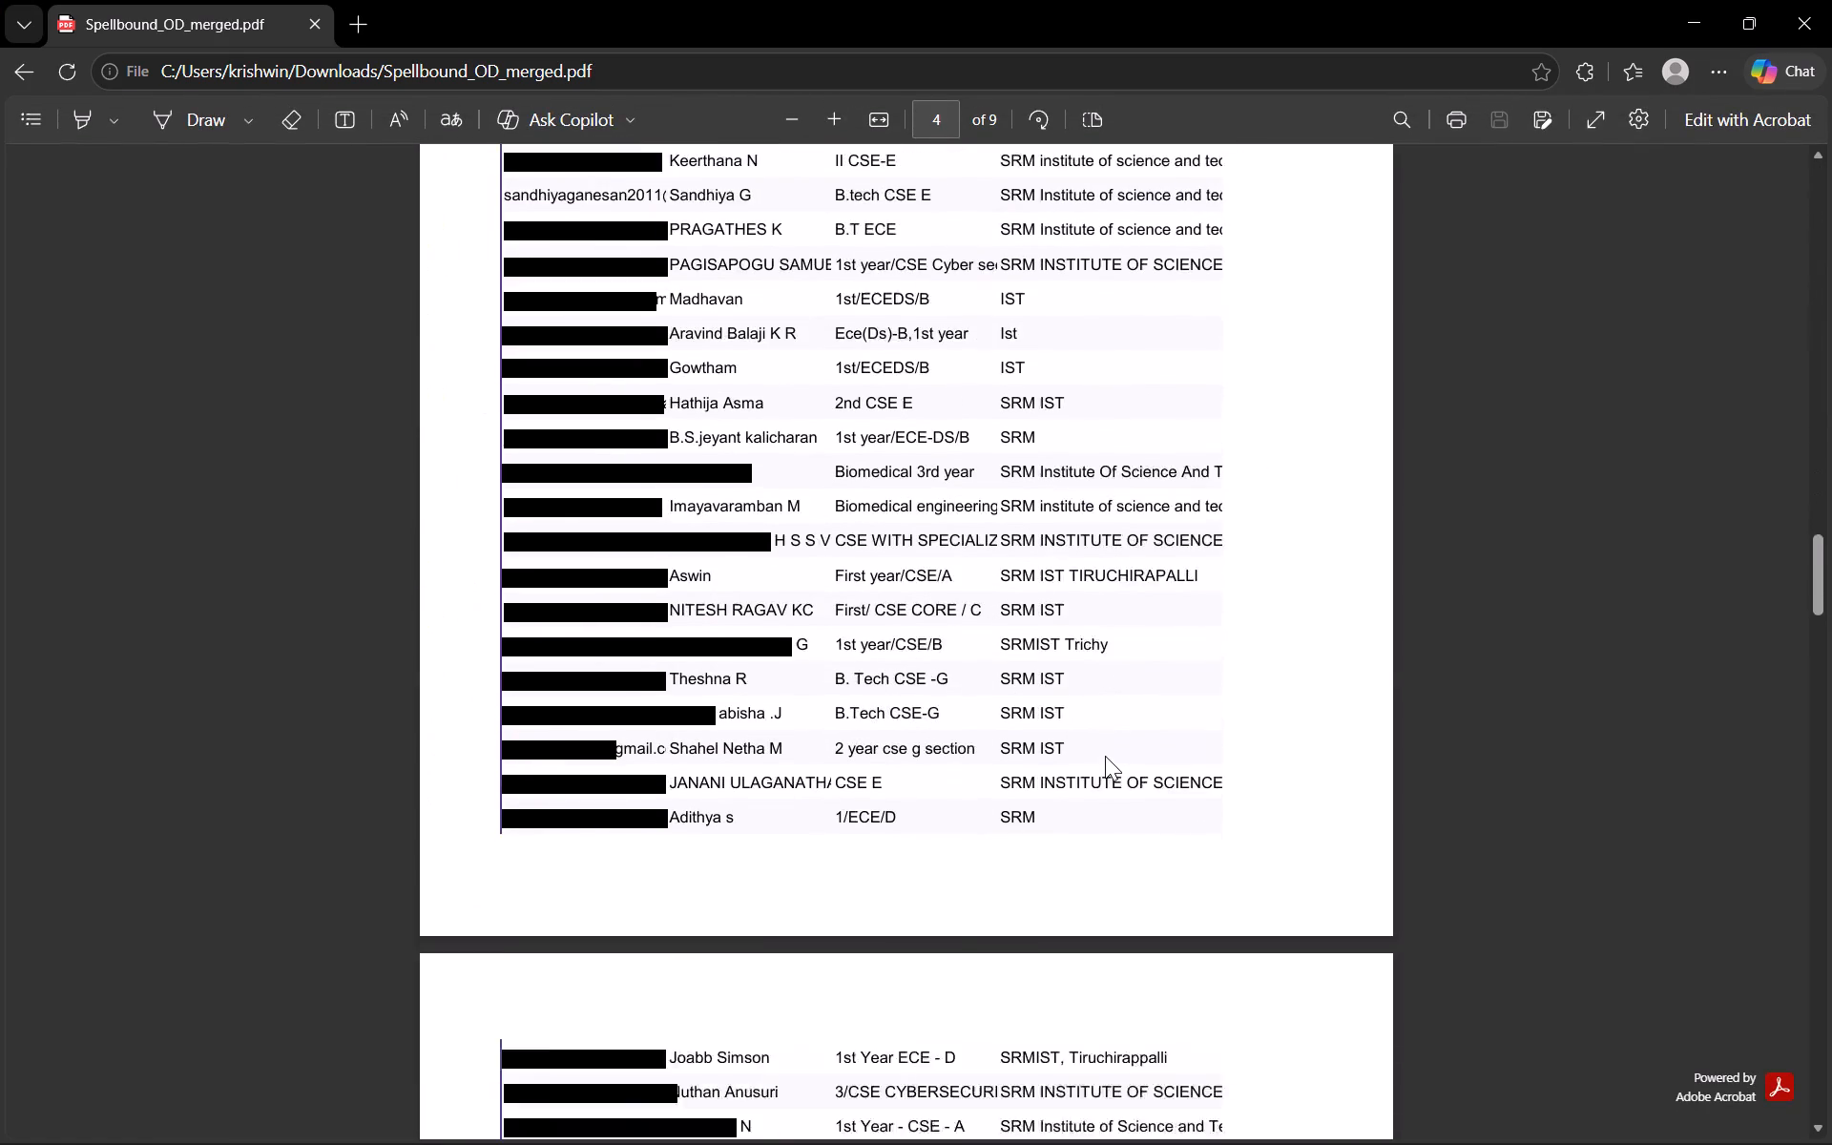
{"action": "scroll", "coordinate": [1105, 756], "scroll_direction": "down", "scroll_amount": 10}
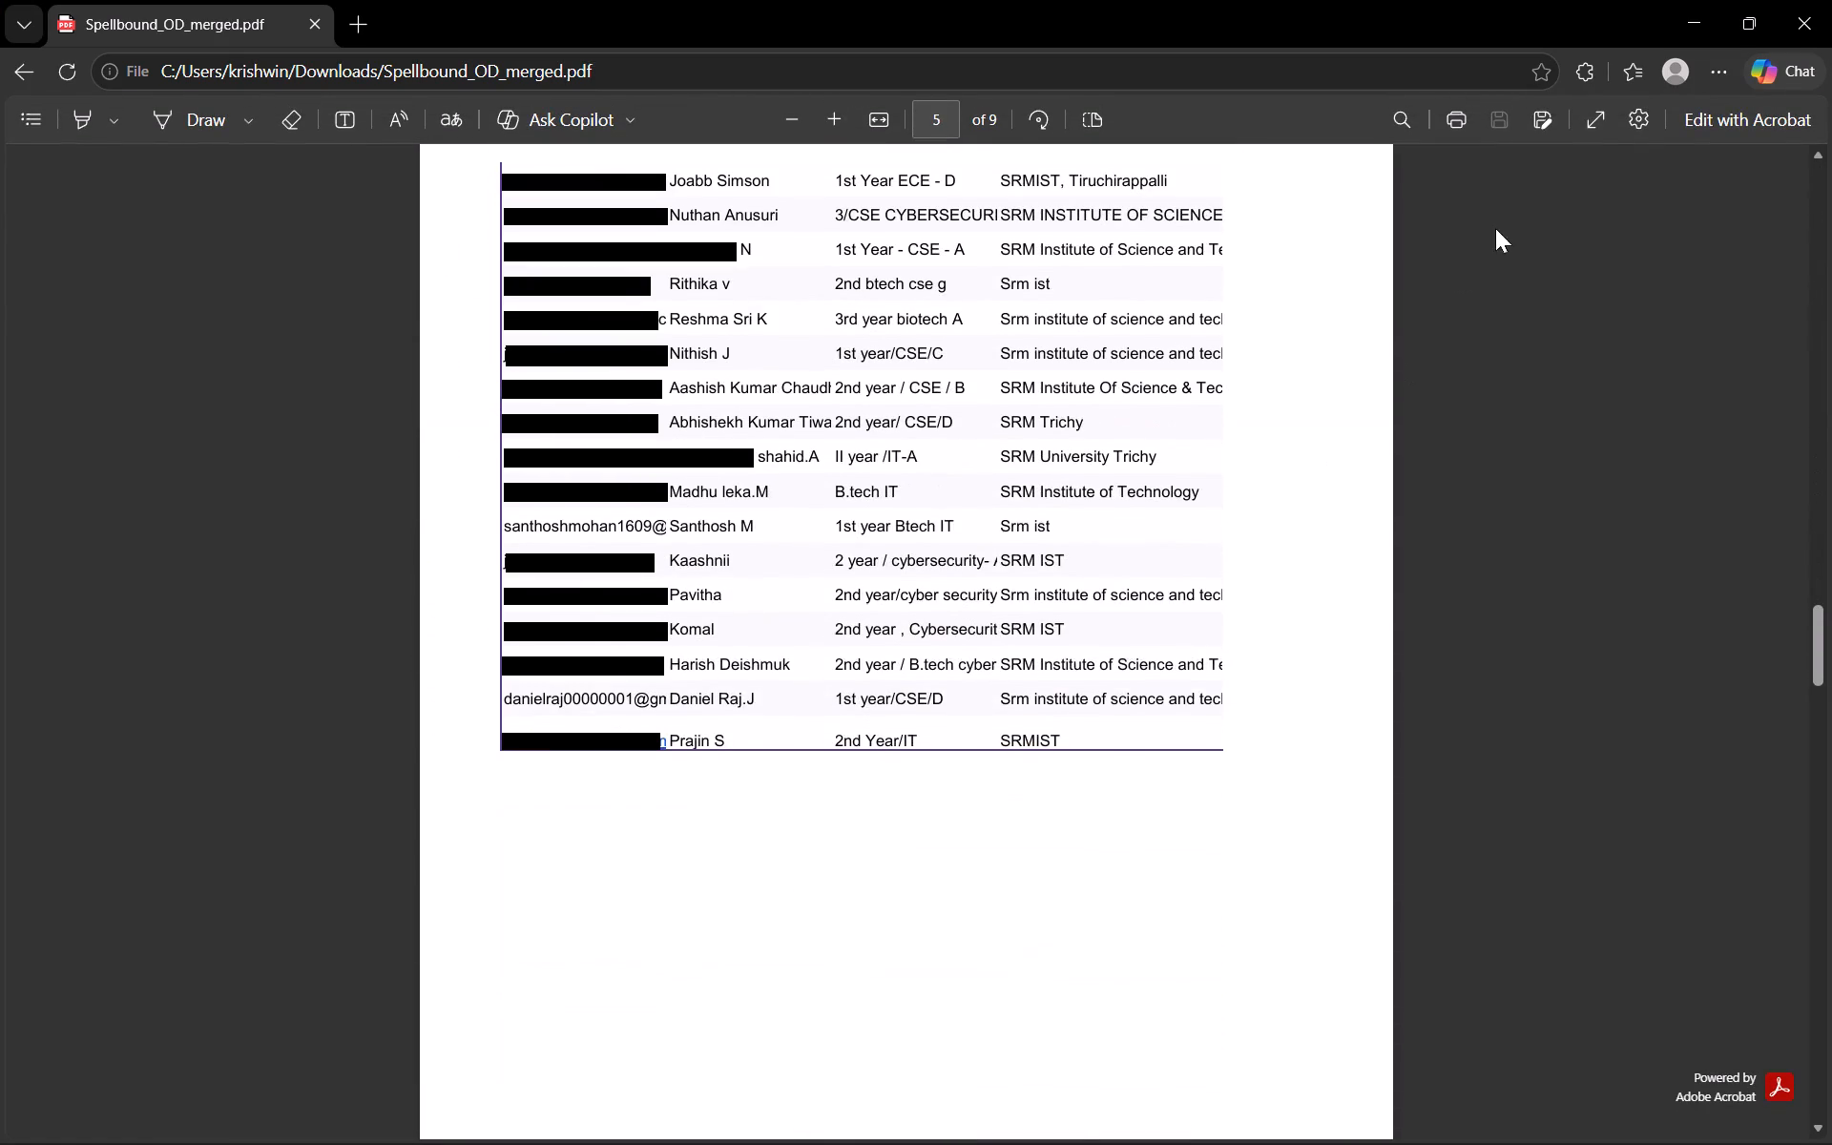
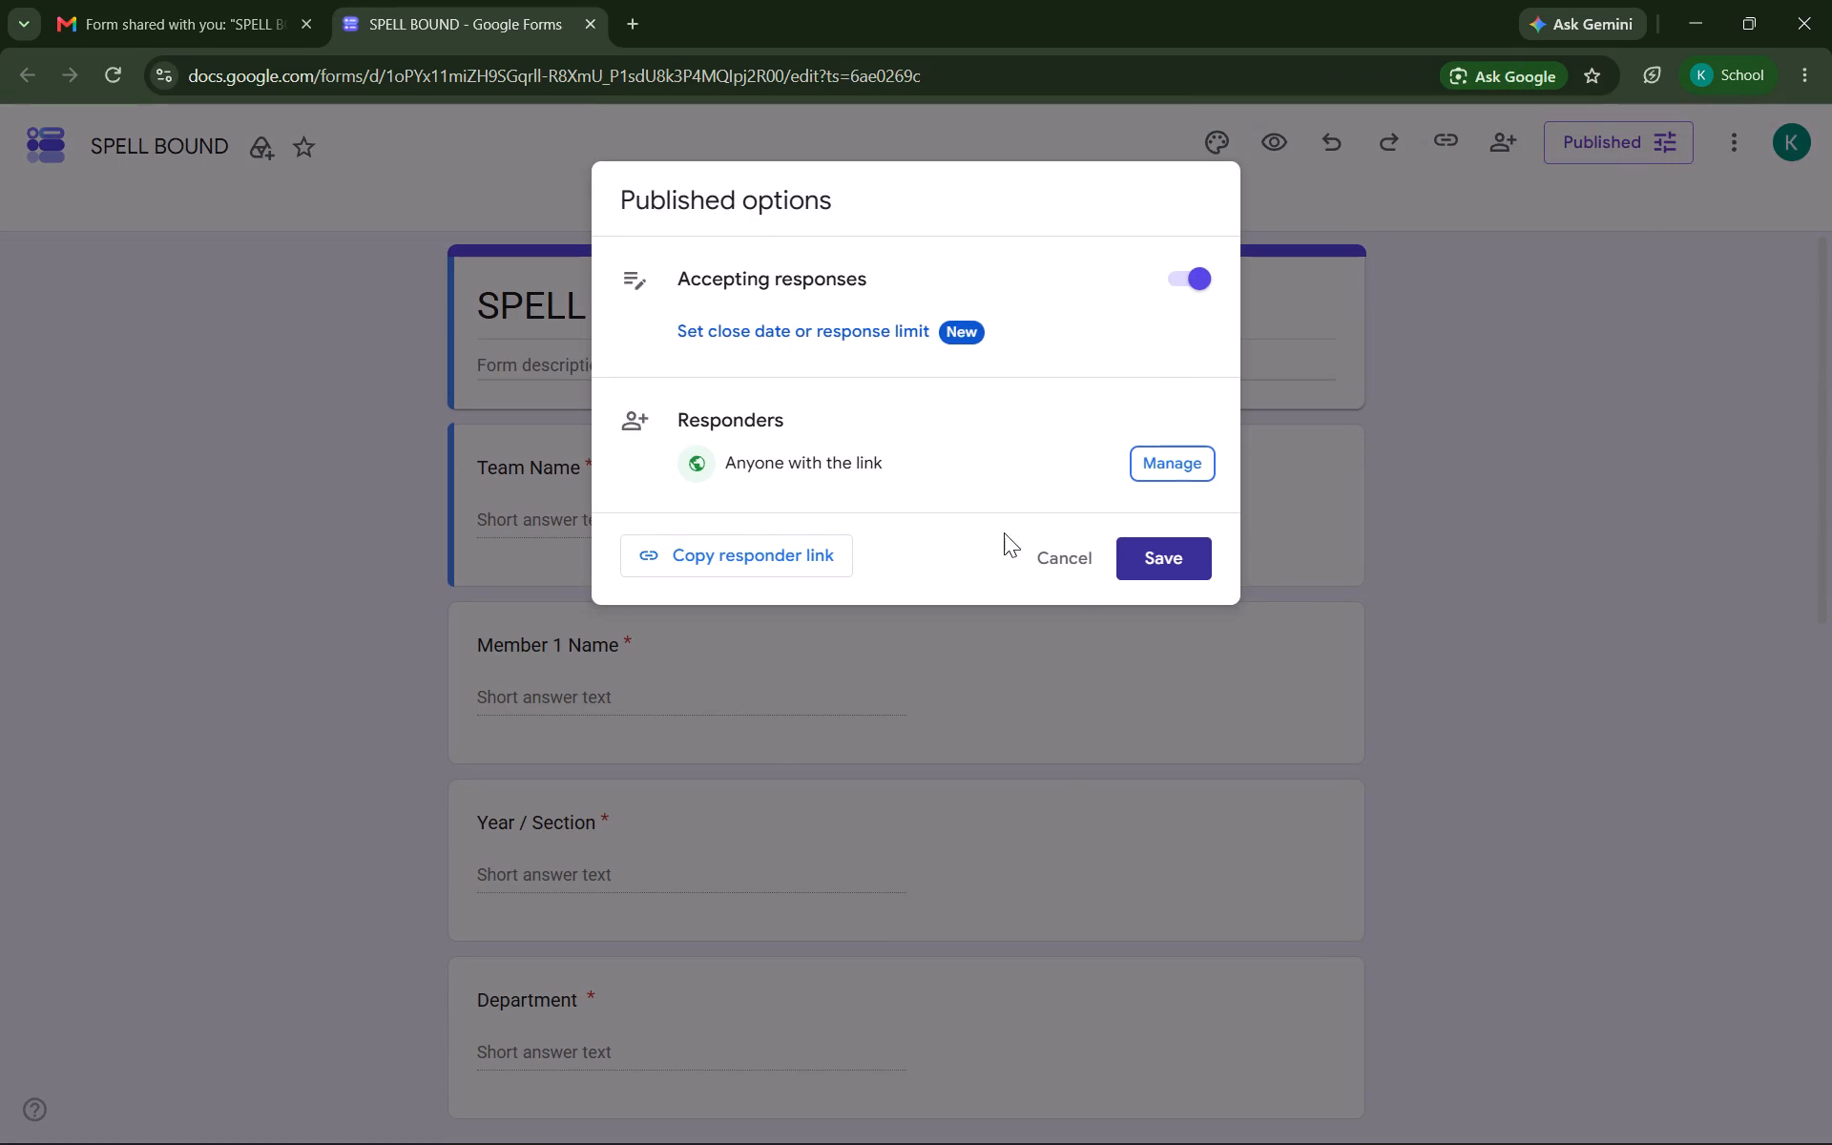
Dismiss the published options without saving, and review the SPELL BOUND form's questions and the Gmail message that shared the form.
{"action": "left_click", "coordinate": [1069, 561]}
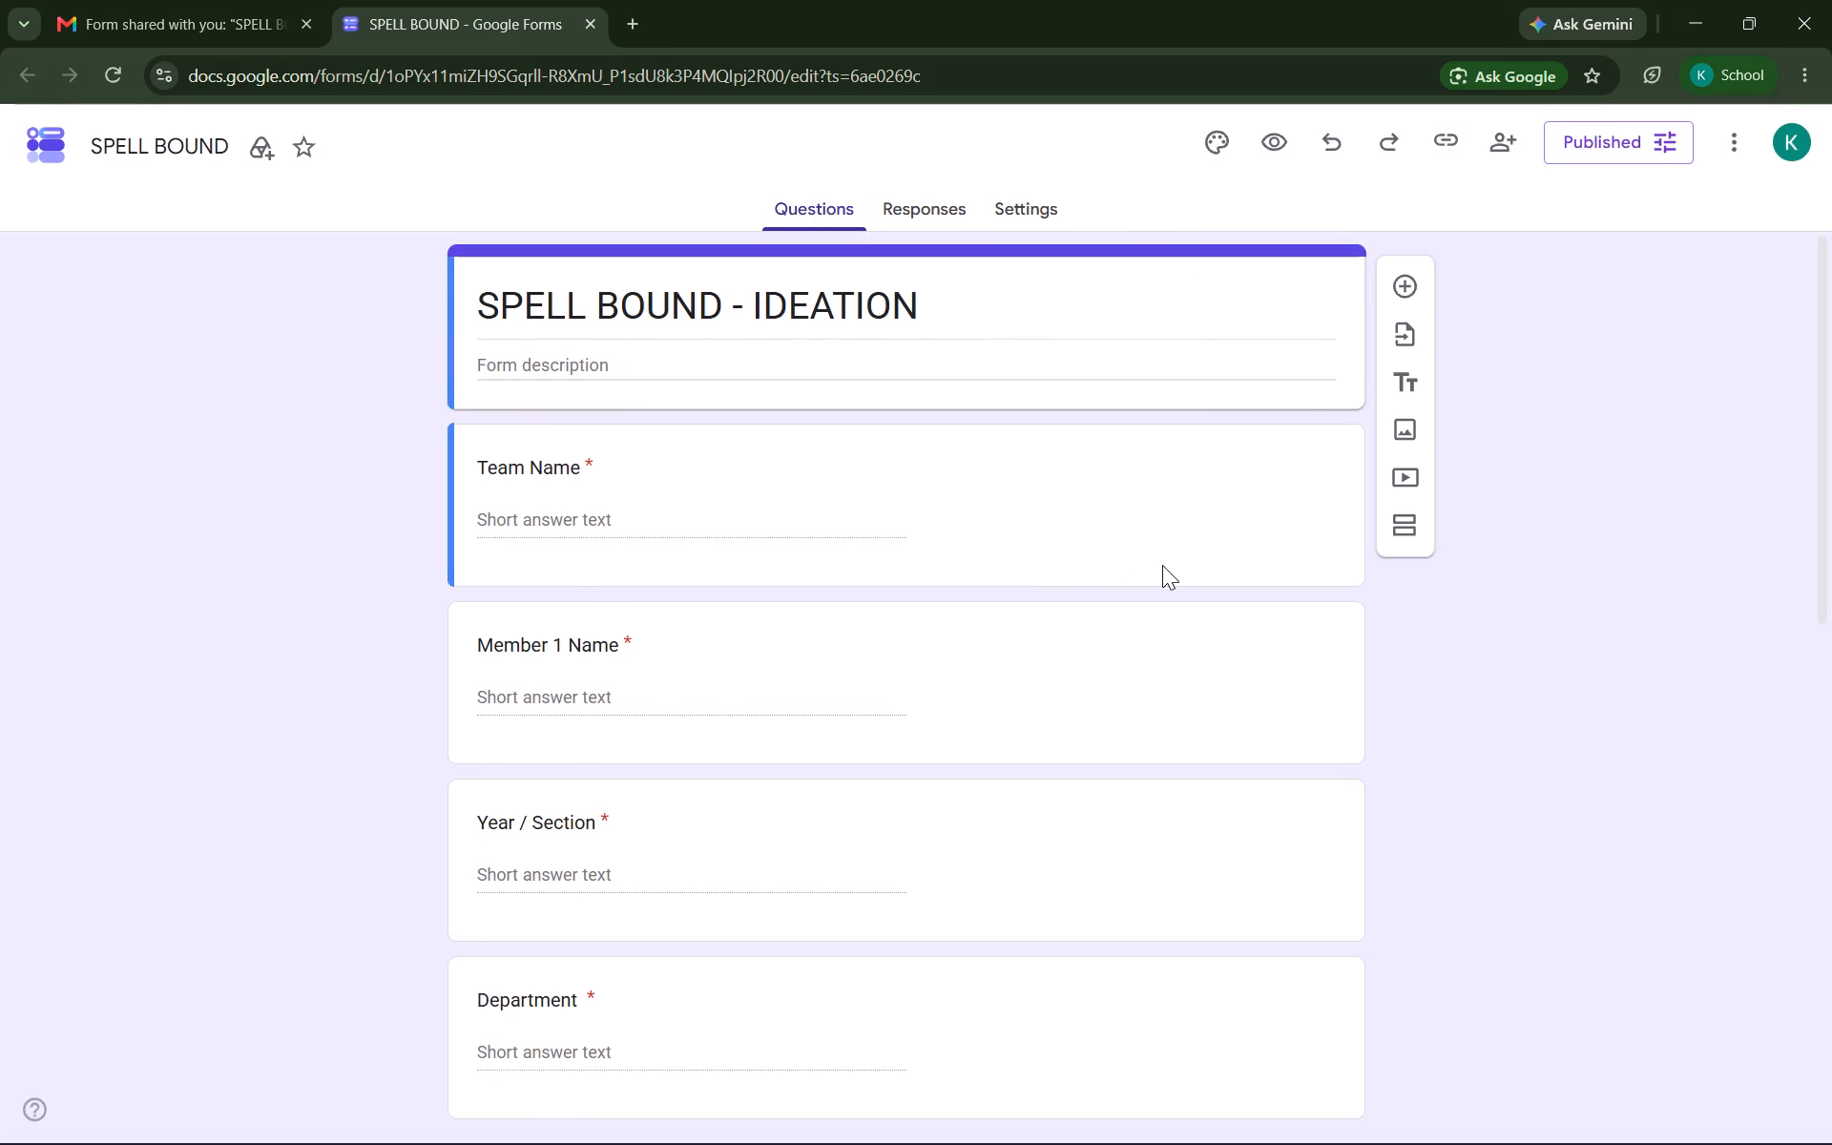
{"action": "scroll", "coordinate": [1162, 565], "scroll_direction": "up", "scroll_amount": 1}
{"action": "scroll", "coordinate": [1162, 565], "scroll_direction": "down", "scroll_amount": 12}
{"action": "scroll", "coordinate": [1162, 565], "scroll_direction": "up", "scroll_amount": 3}
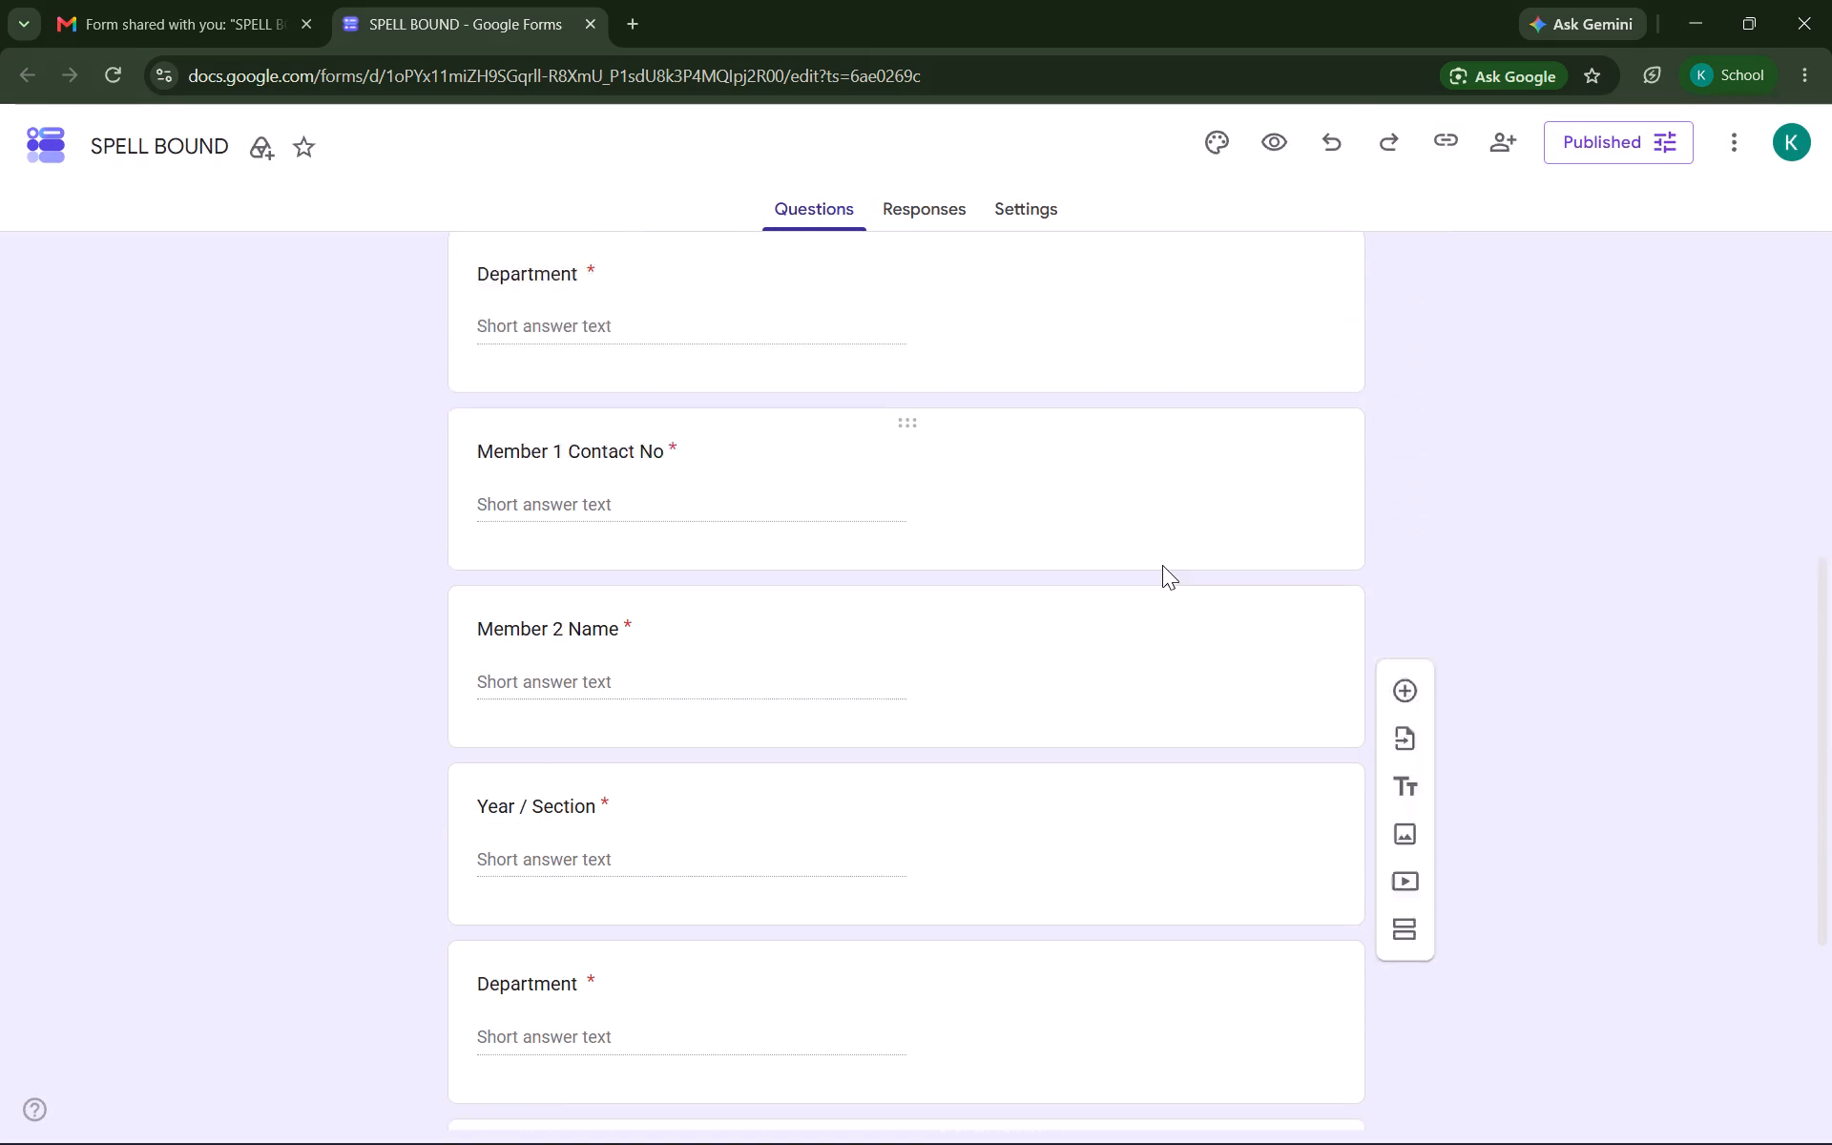
{"action": "scroll", "coordinate": [1162, 565], "scroll_direction": "up", "scroll_amount": 3}
{"action": "left_click", "coordinate": [182, 0]}
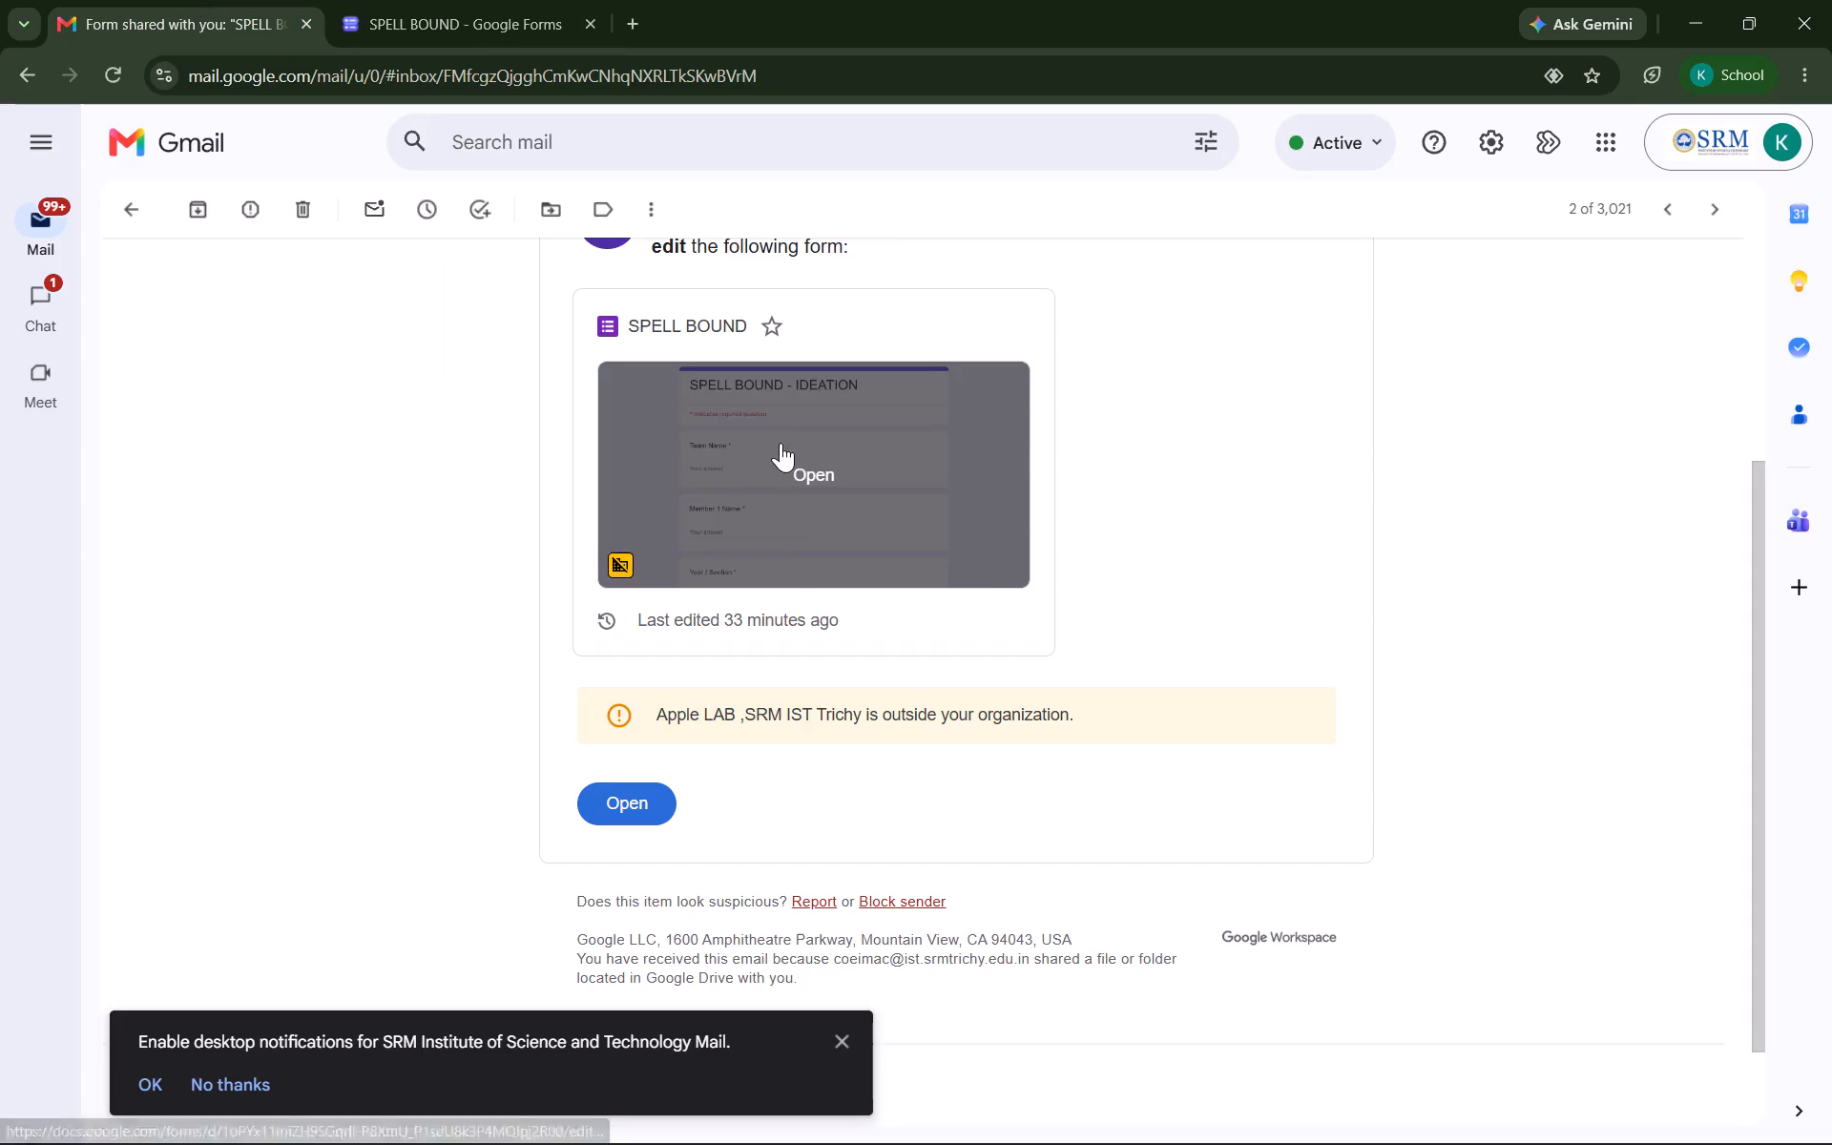
{"action": "scroll", "coordinate": [775, 606], "scroll_direction": "up", "scroll_amount": 1}
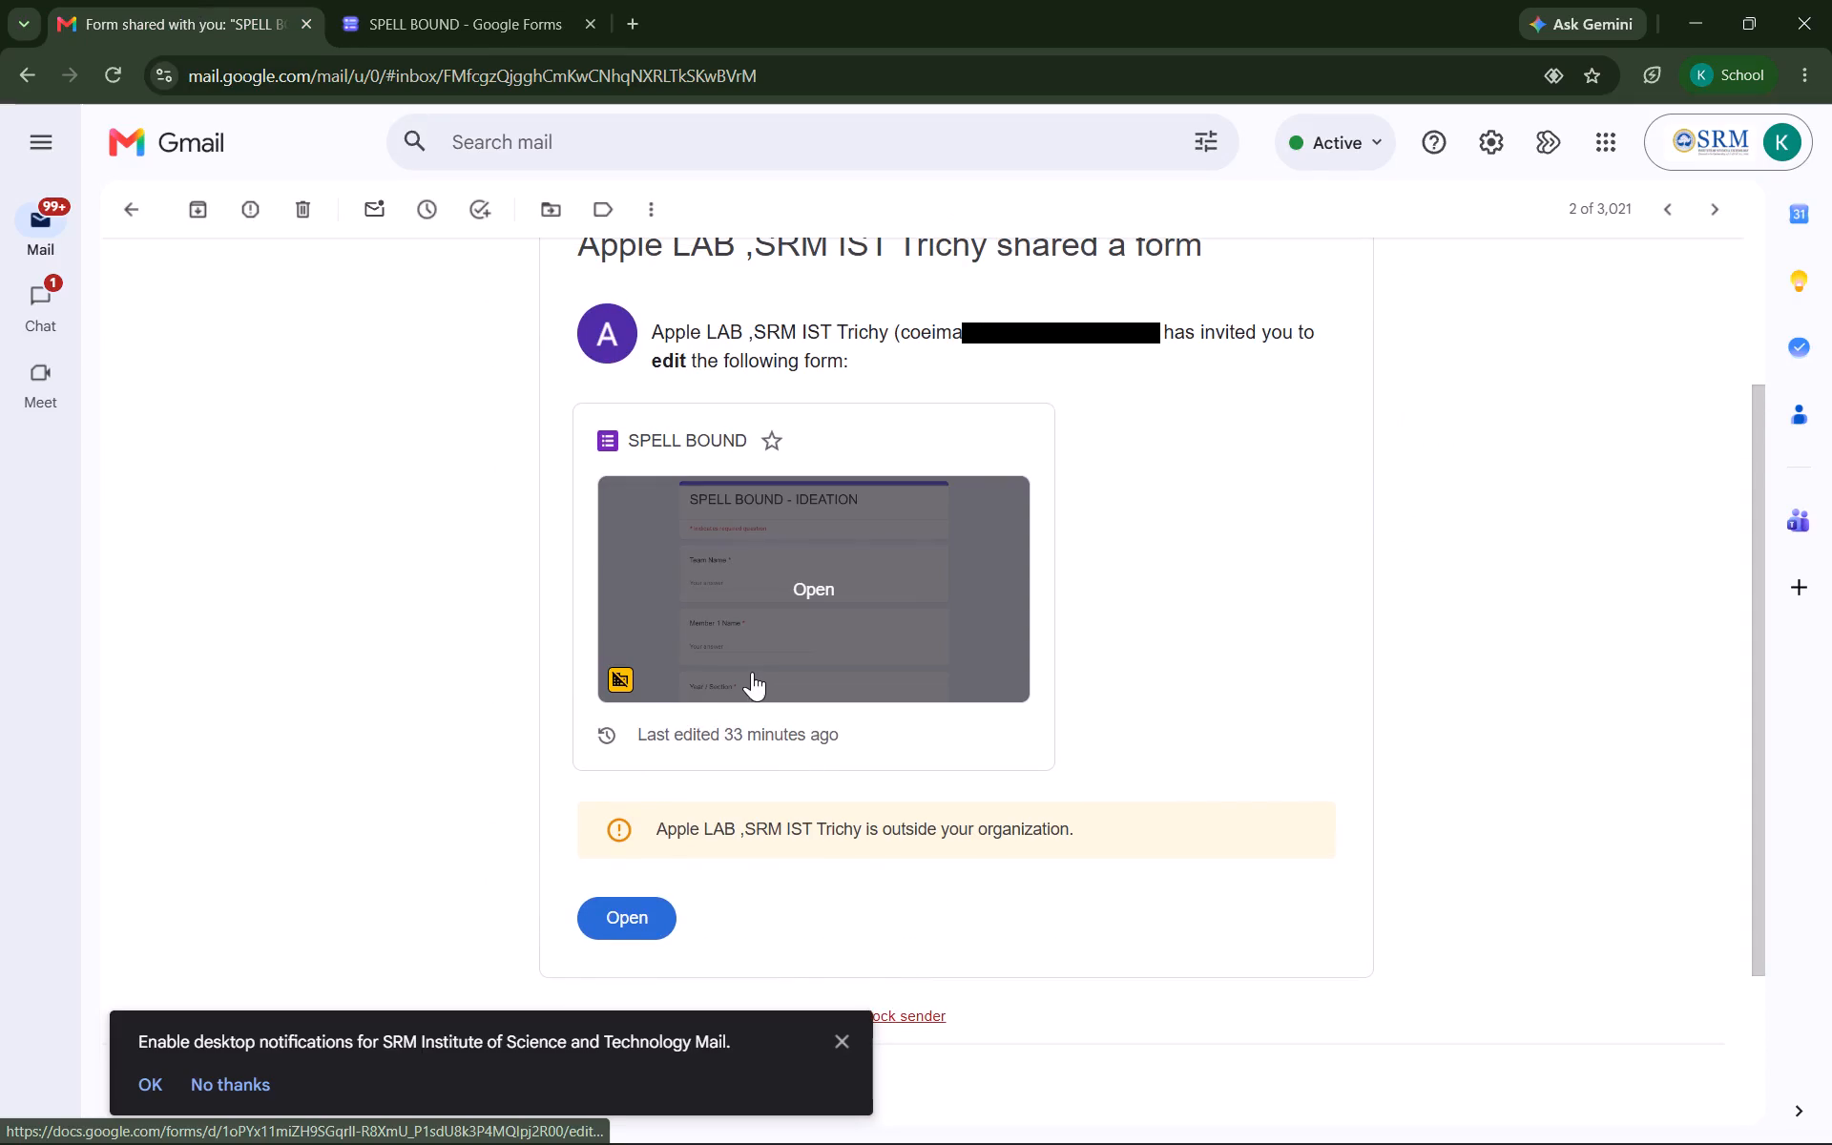
{"action": "scroll", "coordinate": [789, 606], "scroll_direction": "up", "scroll_amount": 3}
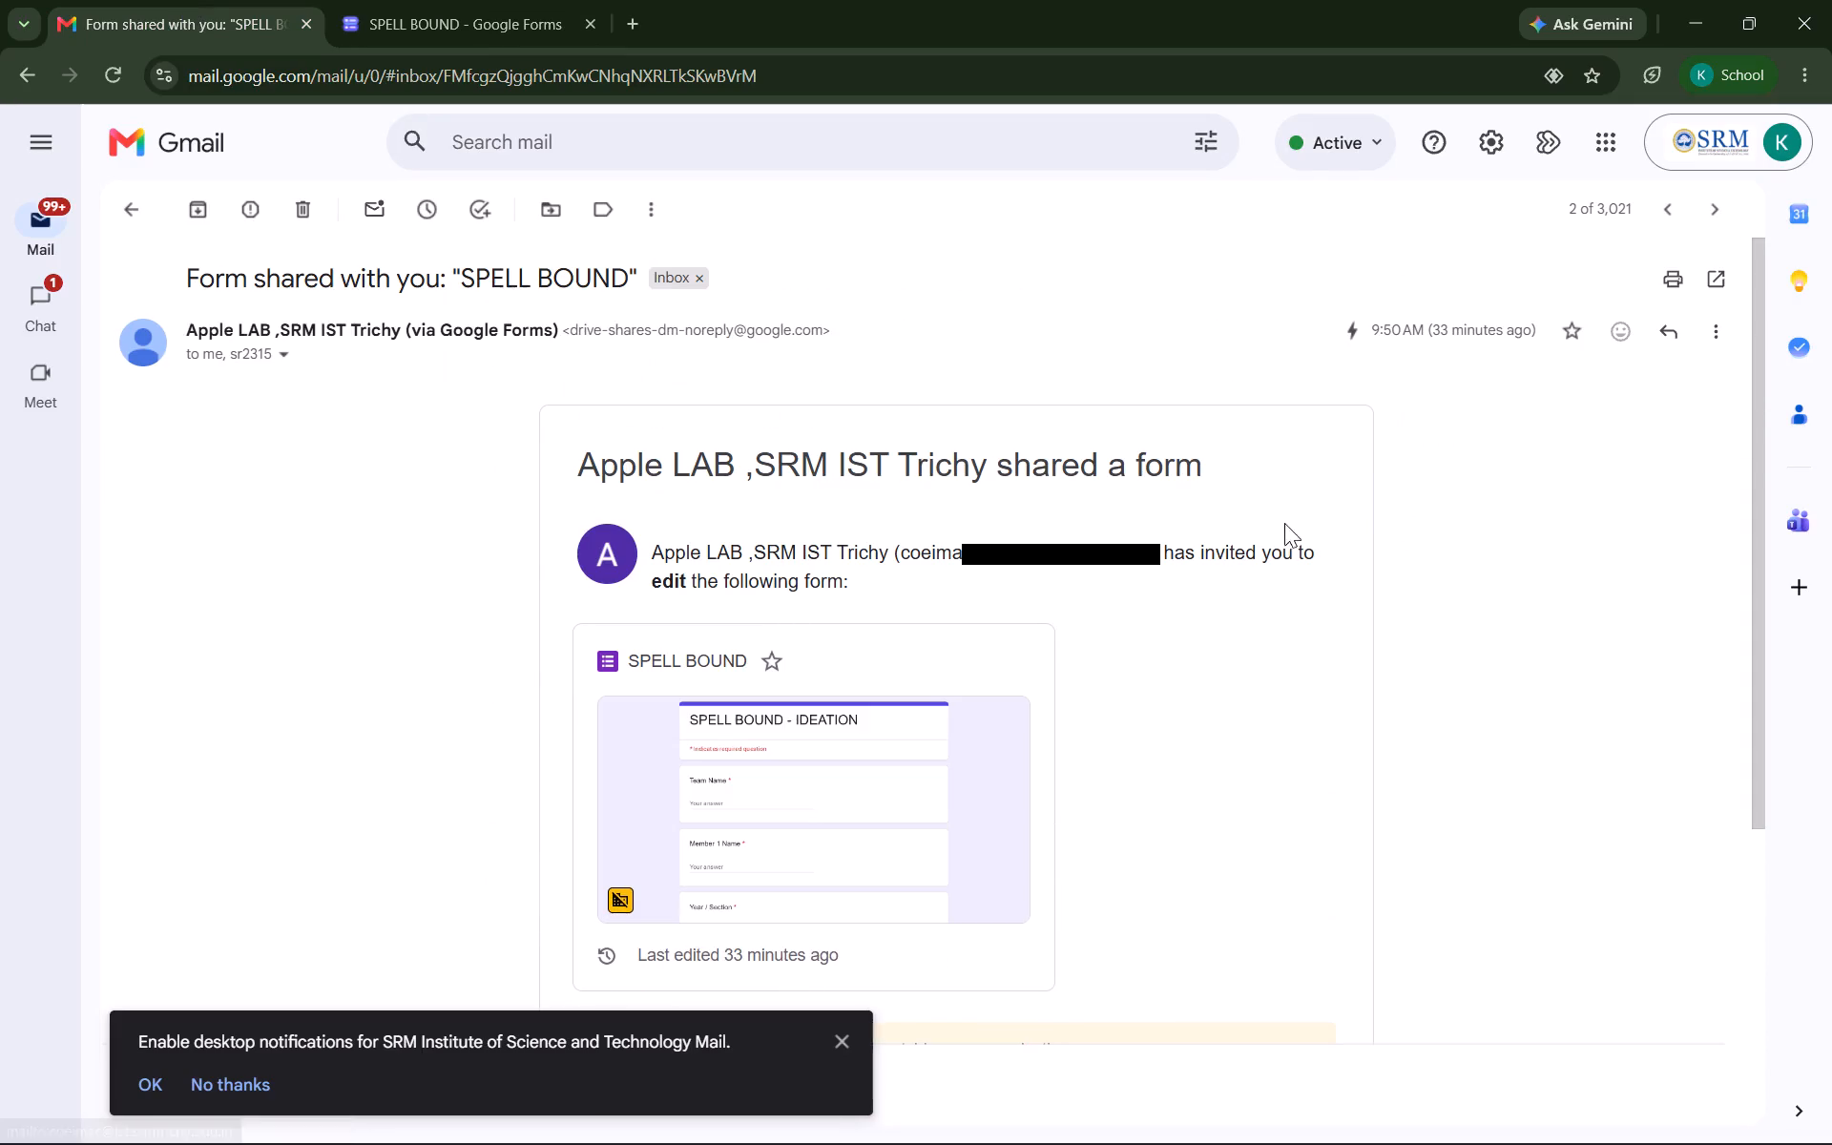
{"action": "left_click", "coordinate": [501, 0]}
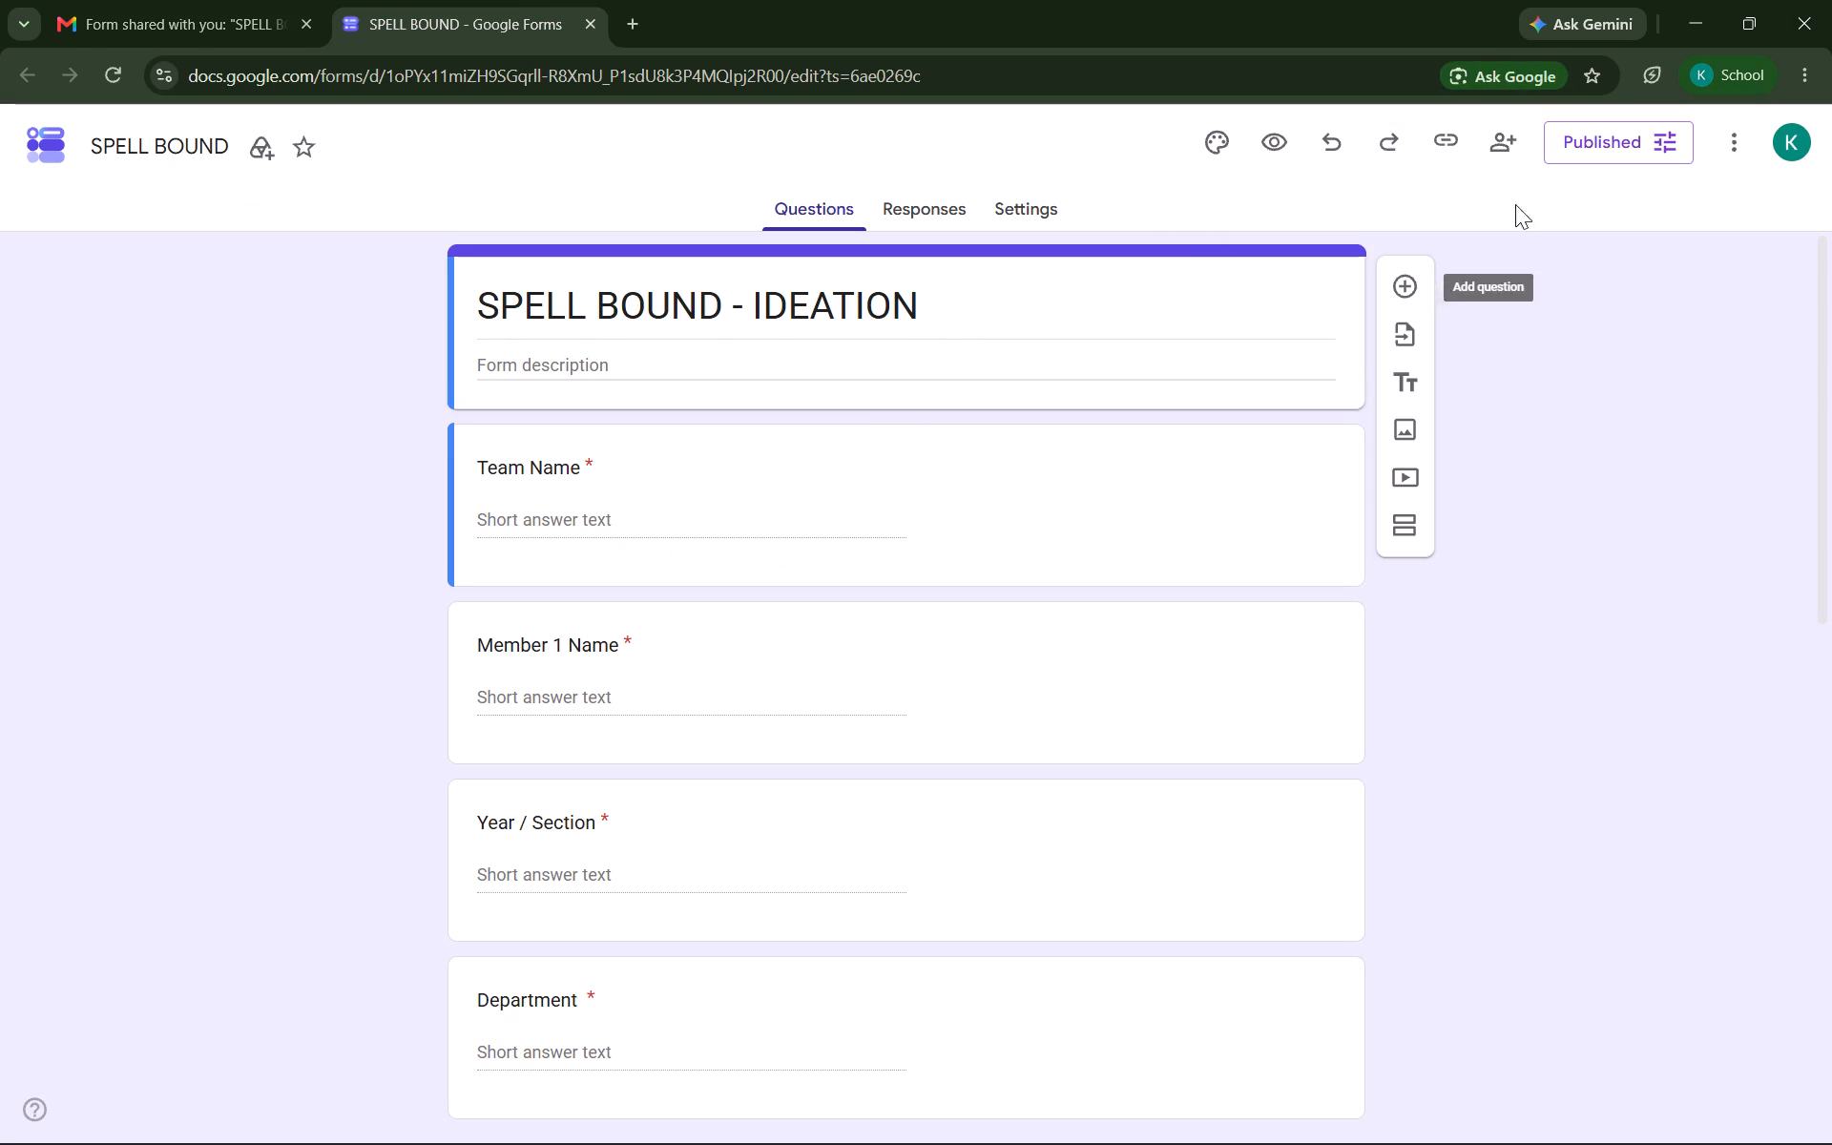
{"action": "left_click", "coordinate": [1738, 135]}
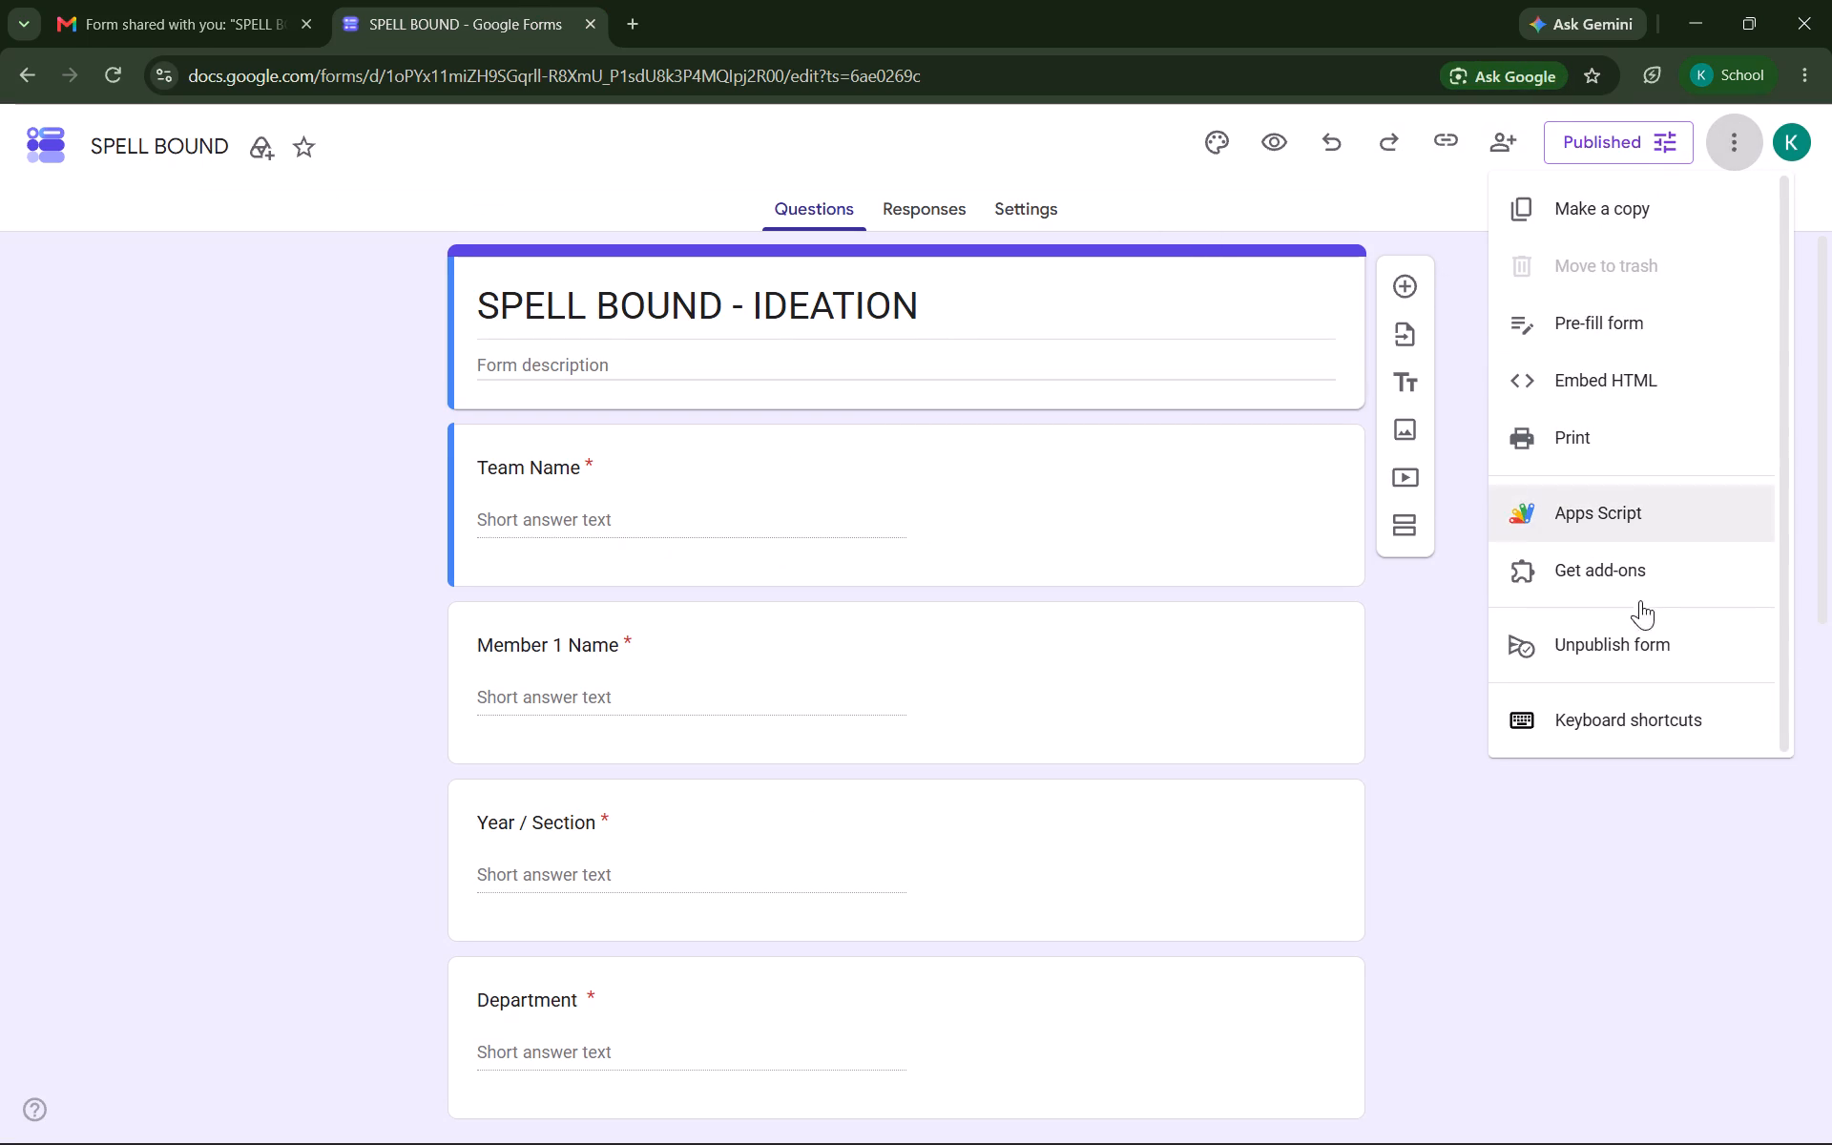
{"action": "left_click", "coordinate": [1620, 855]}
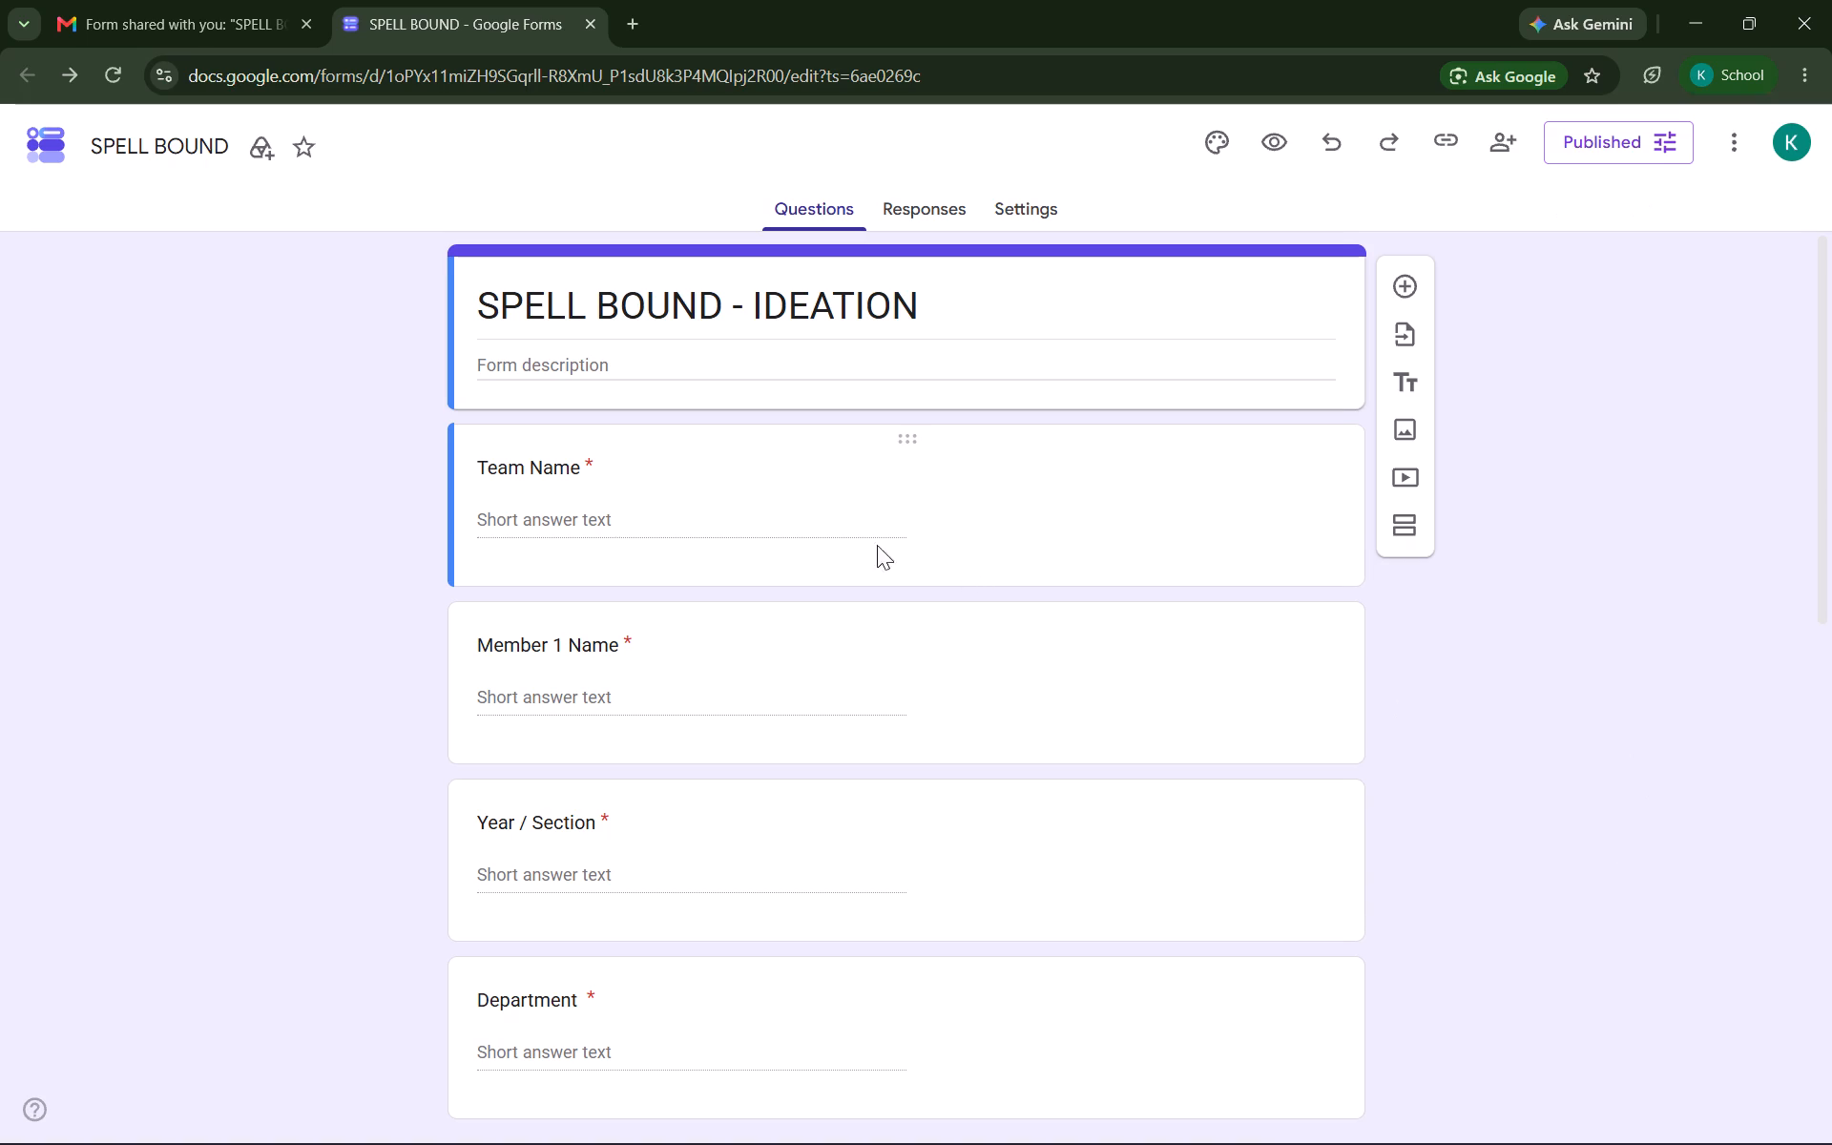
Make the Team Name question of the SPELL BOUND form optional instead of required.
{"action": "left_click", "coordinate": [689, 487]}
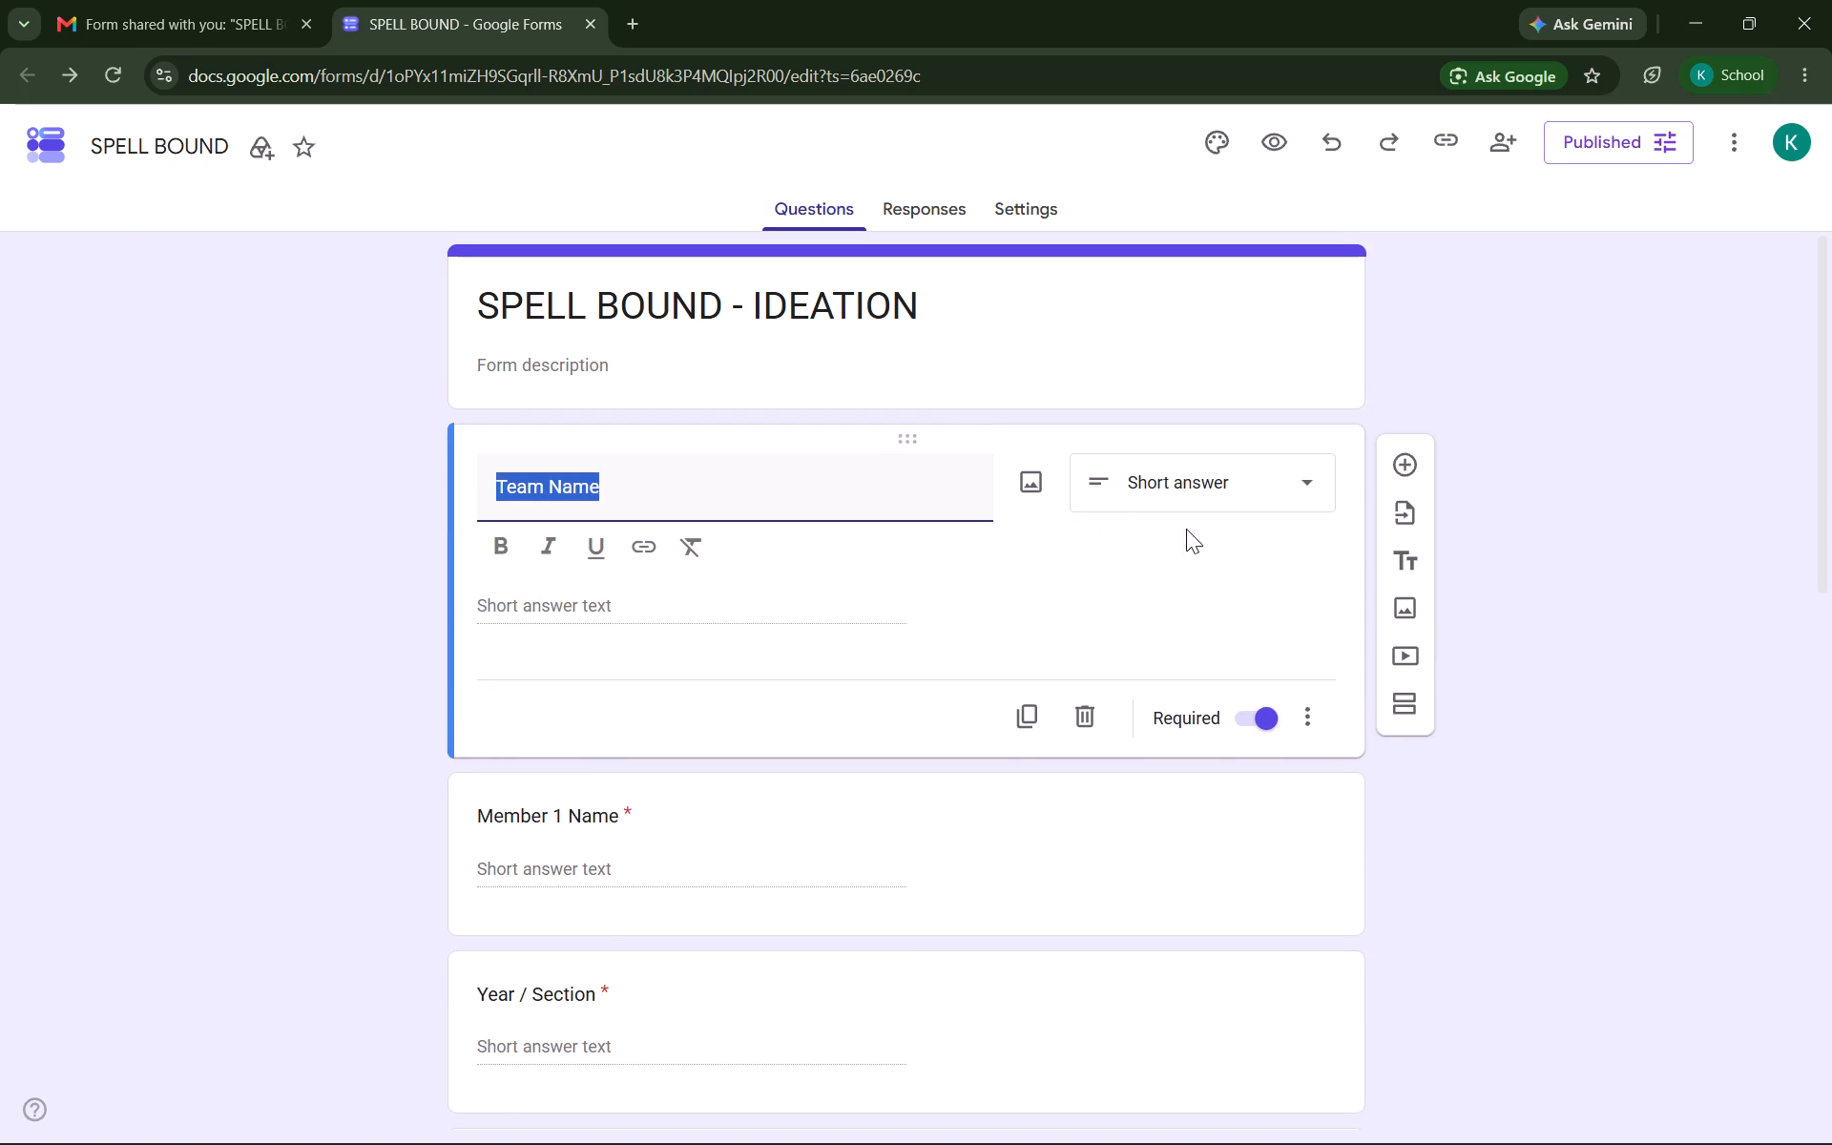
{"action": "left_click", "coordinate": [1264, 731]}
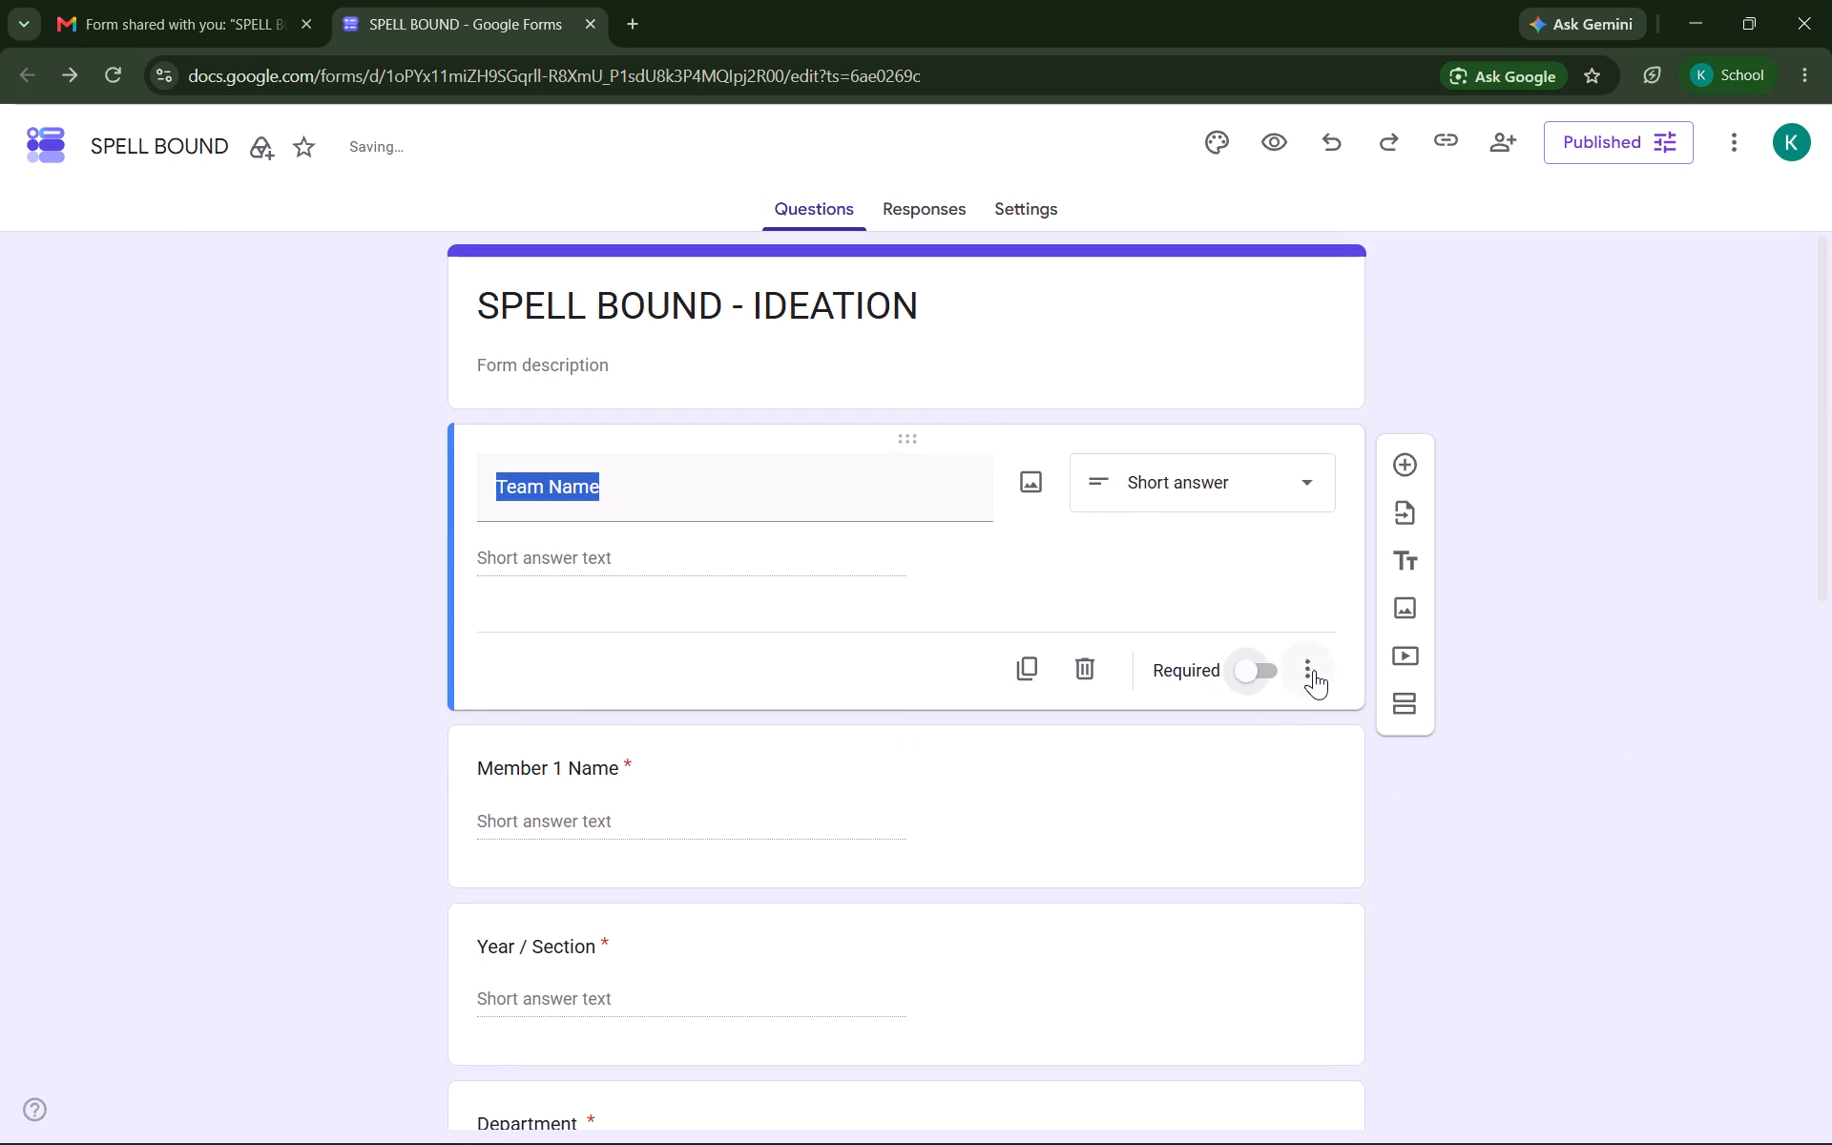
{"action": "left_click", "coordinate": [1314, 670]}
{"action": "left_click", "coordinate": [1549, 889]}
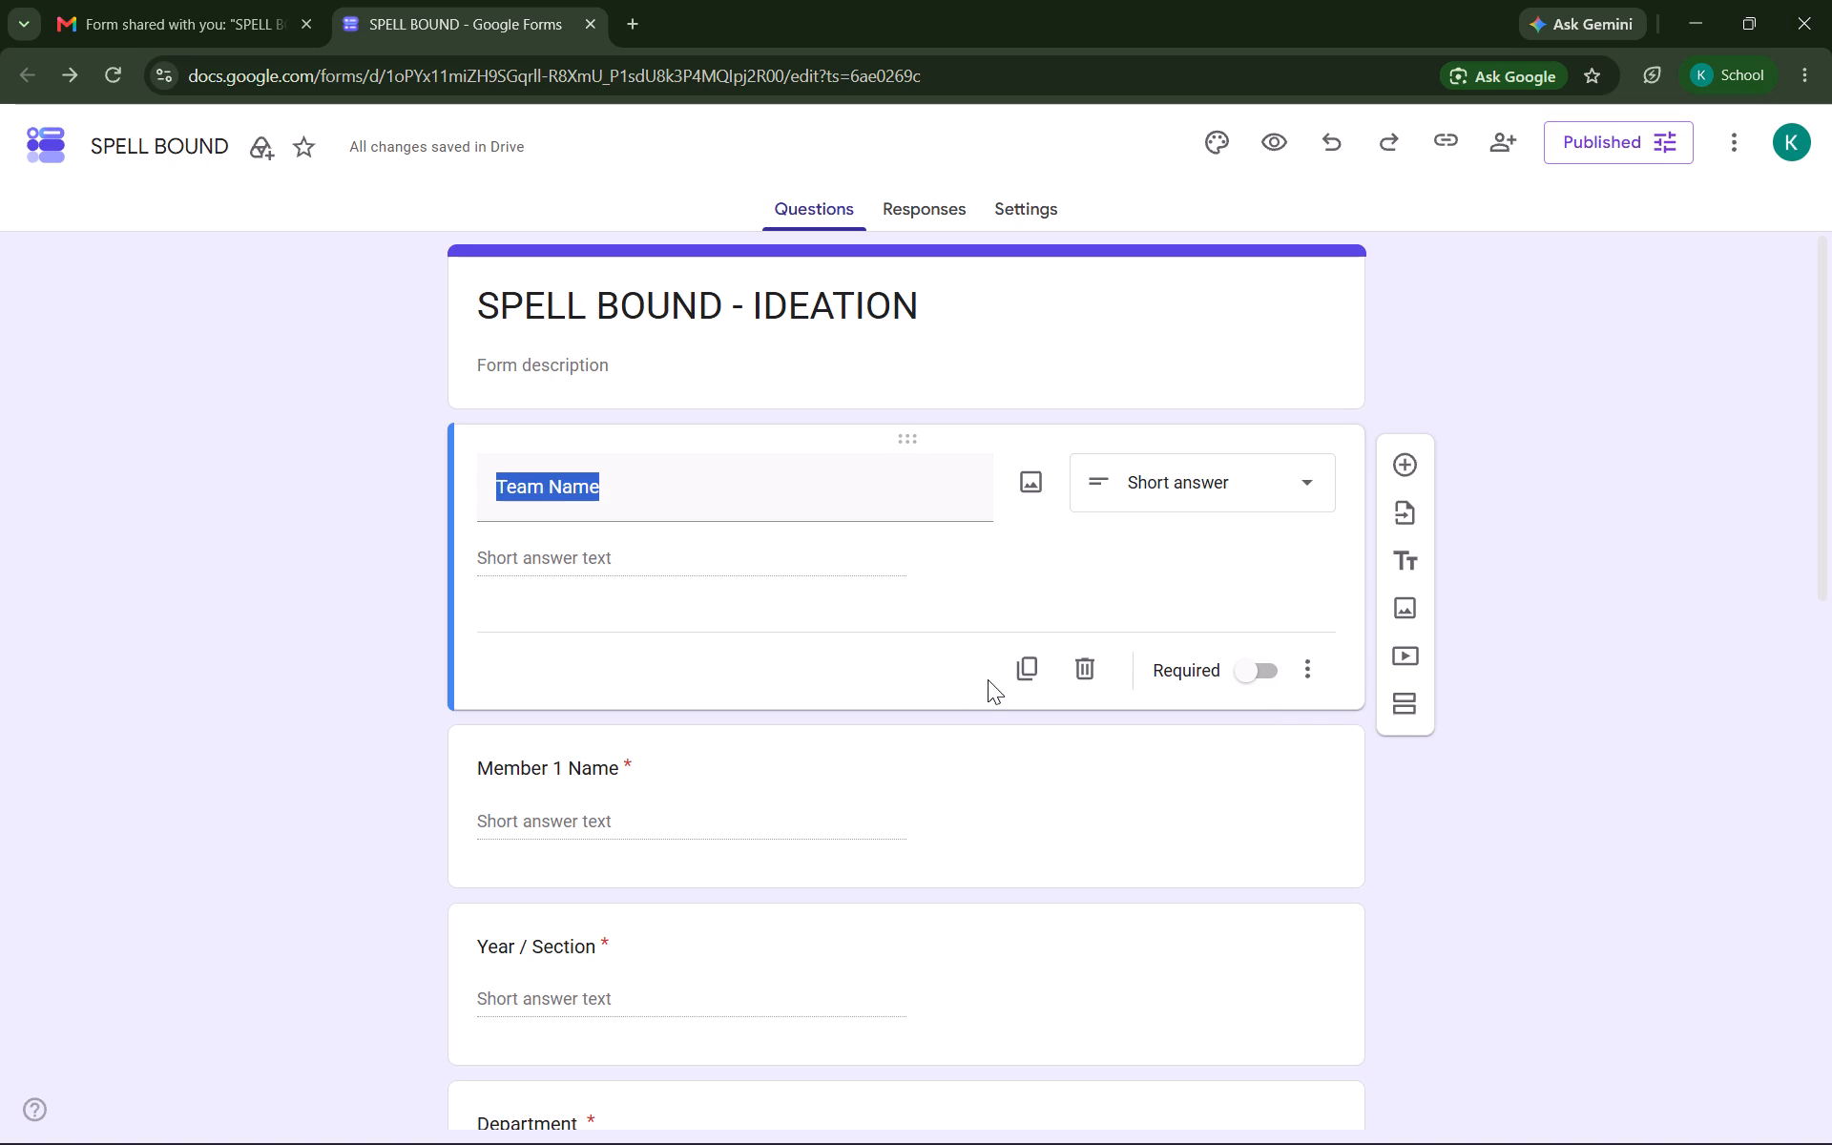
Delete the Team Name question from the SPELL BOUND - IDEATION form.
{"action": "left_click", "coordinate": [1084, 672]}
Rename the Member 1 Name question as Name.
{"action": "left_click", "coordinate": [728, 490]}
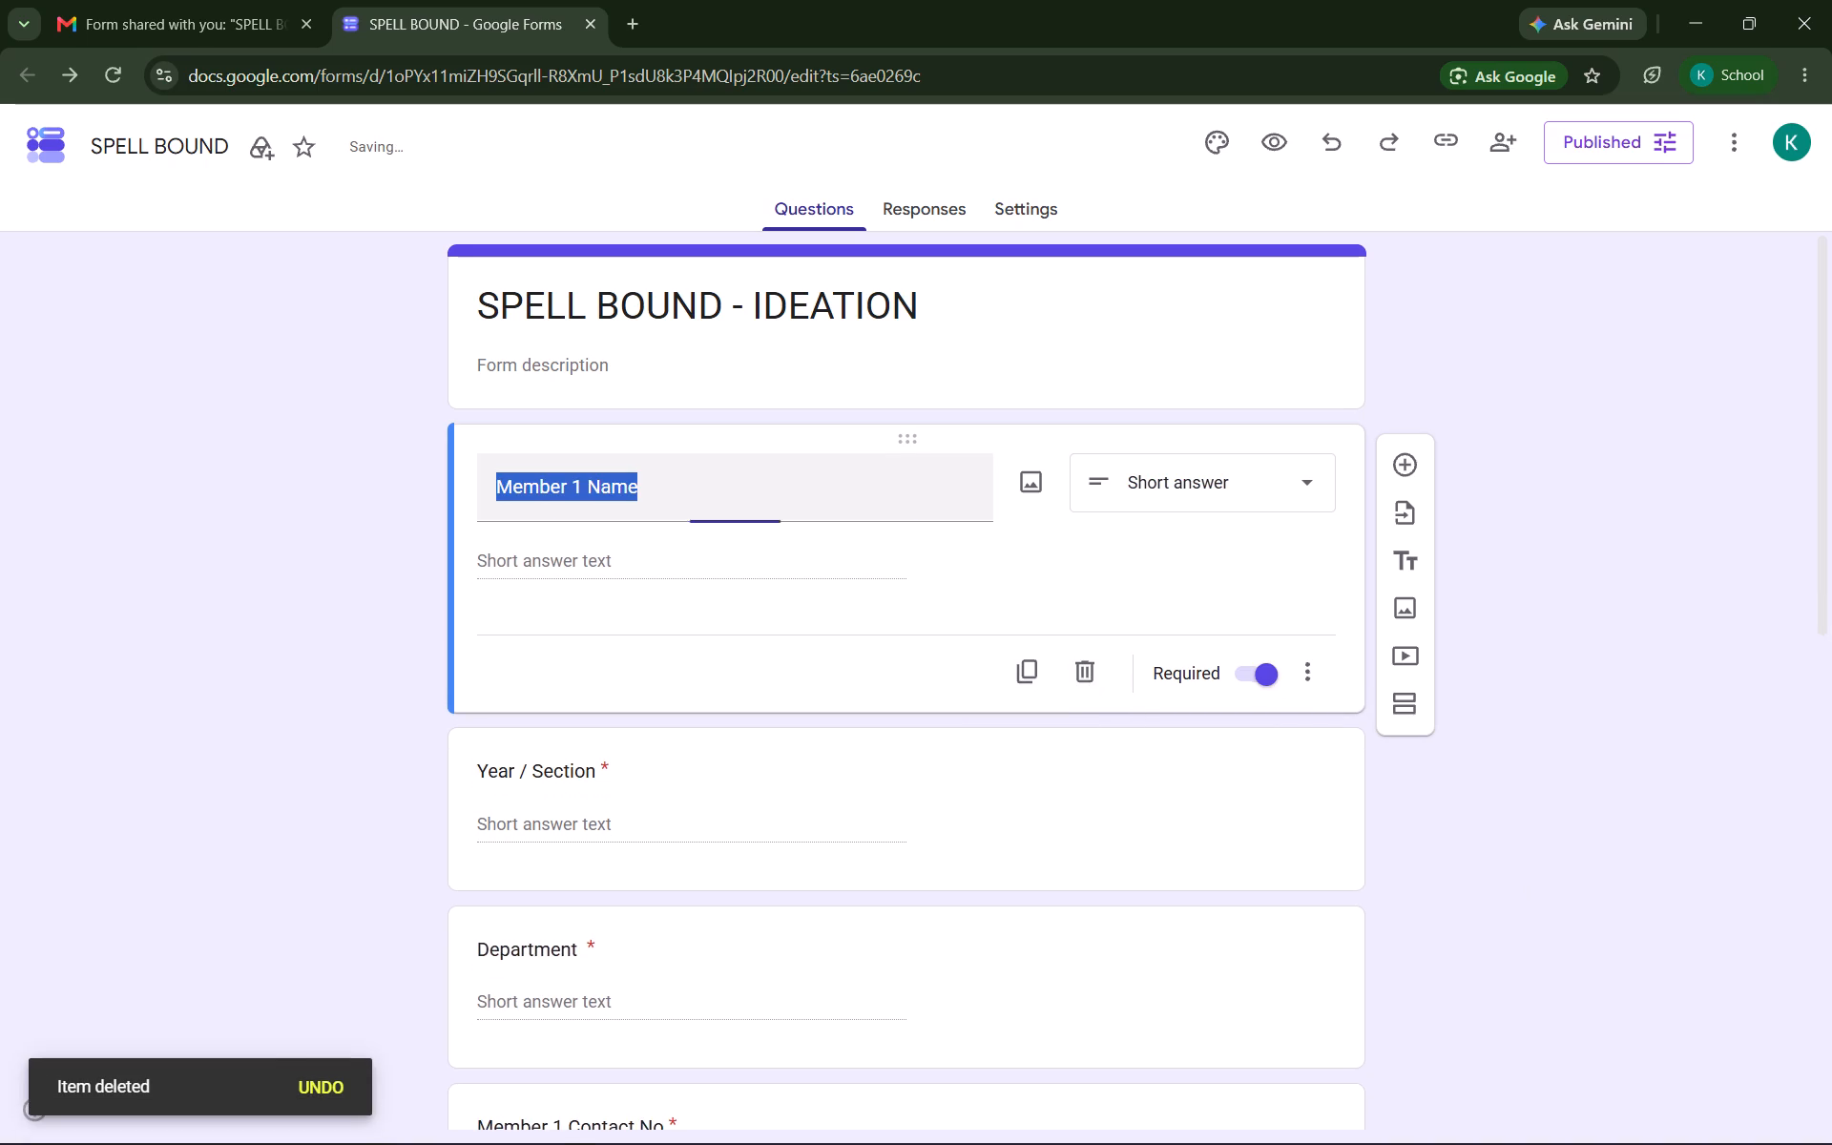
{"action": "left_click", "coordinate": [568, 491]}
{"action": "left_click", "coordinate": [586, 491]}
{"action": "key", "text": "BackSpace"}
{"action": "key", "text": "BackSpace"}
{"action": "key", "text": "BackSpace"}
{"action": "key", "text": "BackSpace"}
{"action": "key", "text": "BackSpace"}
{"action": "key", "text": "BackSpace"}
{"action": "key", "text": "BackSpace"}
{"action": "key", "text": "BackSpace"}
{"action": "key", "text": "BackSpace"}
{"action": "key", "text": "BackSpace"}
{"action": "key", "text": "BackSpace"}
{"action": "key", "text": "BackSpace"}
{"action": "key", "text": "BackSpace"}
{"action": "key", "text": "BackSpace"}
{"action": "key", "text": "BackSpace"}
{"action": "key", "text": "BackSpace"}
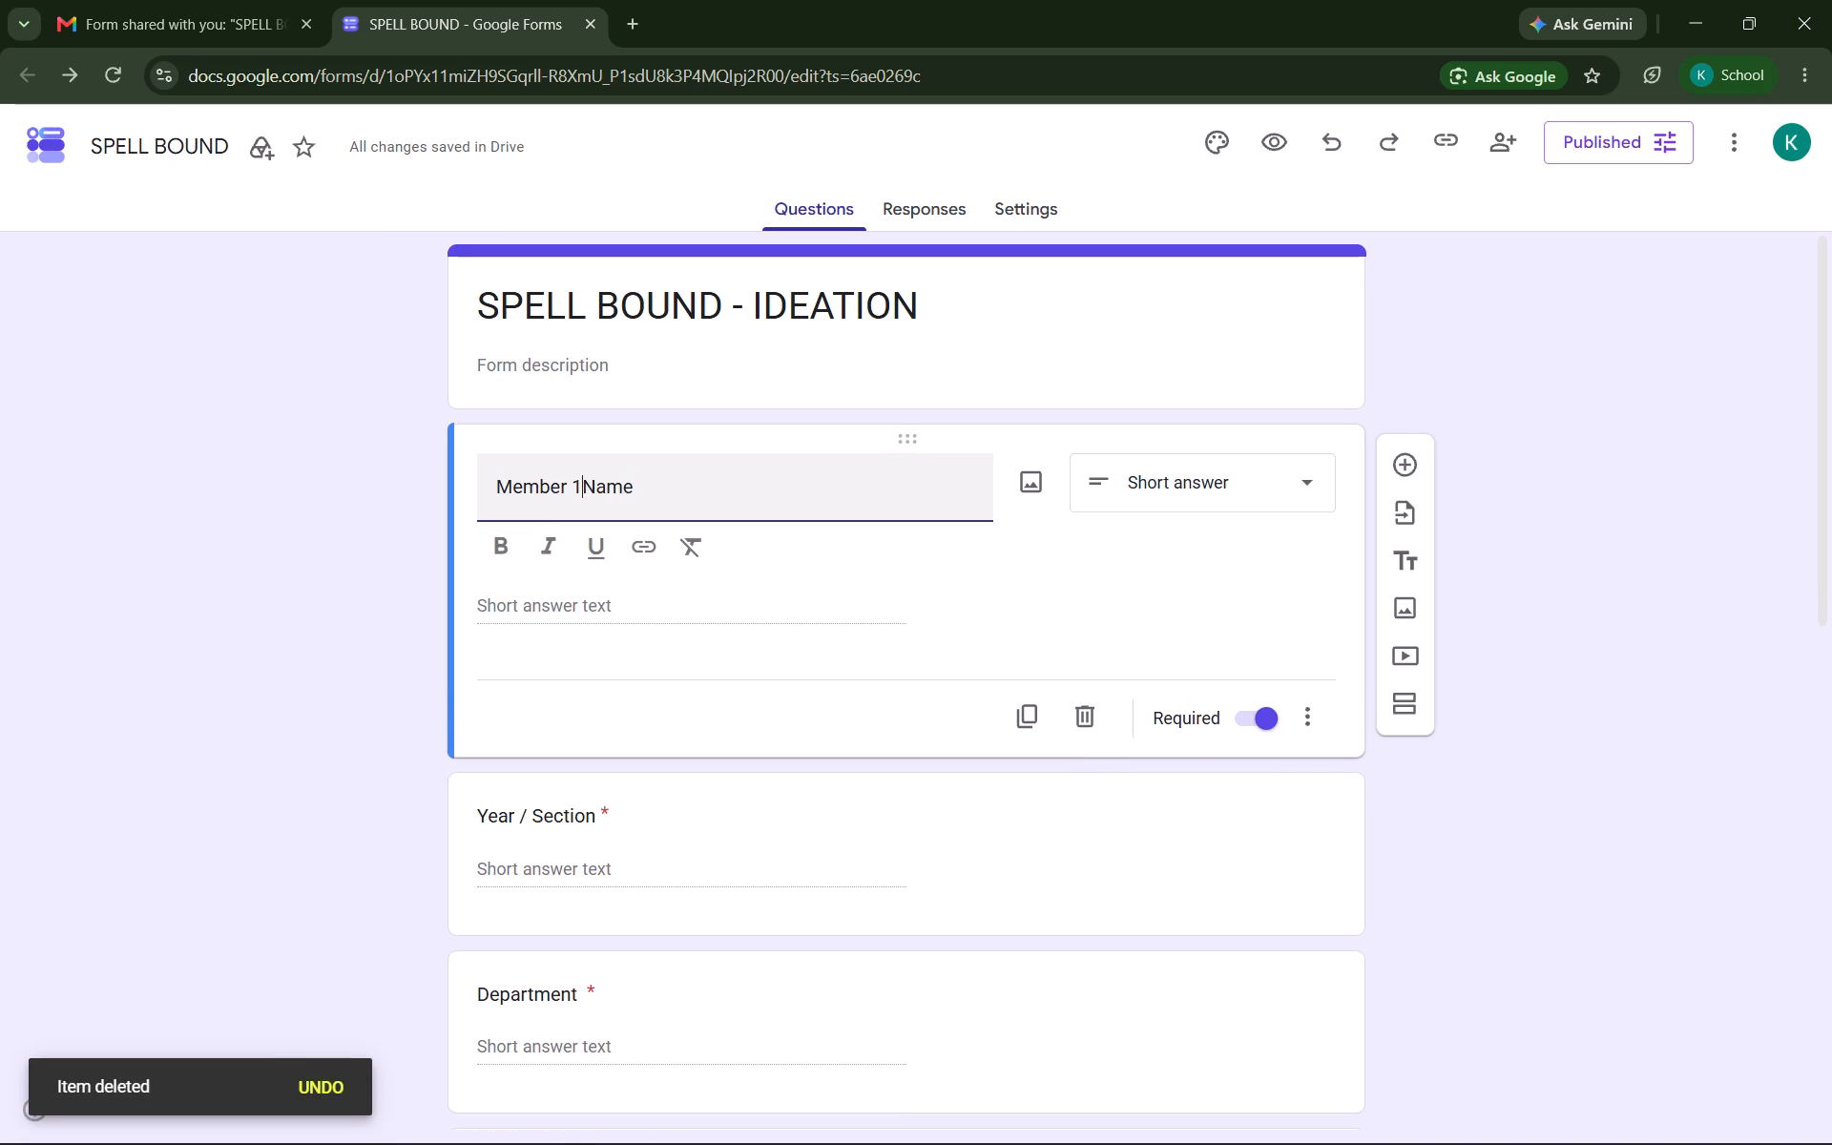
Rename the Member 1 Contact No question as Contact No.
{"action": "scroll", "coordinate": [586, 491], "scroll_direction": "down", "scroll_amount": 1}
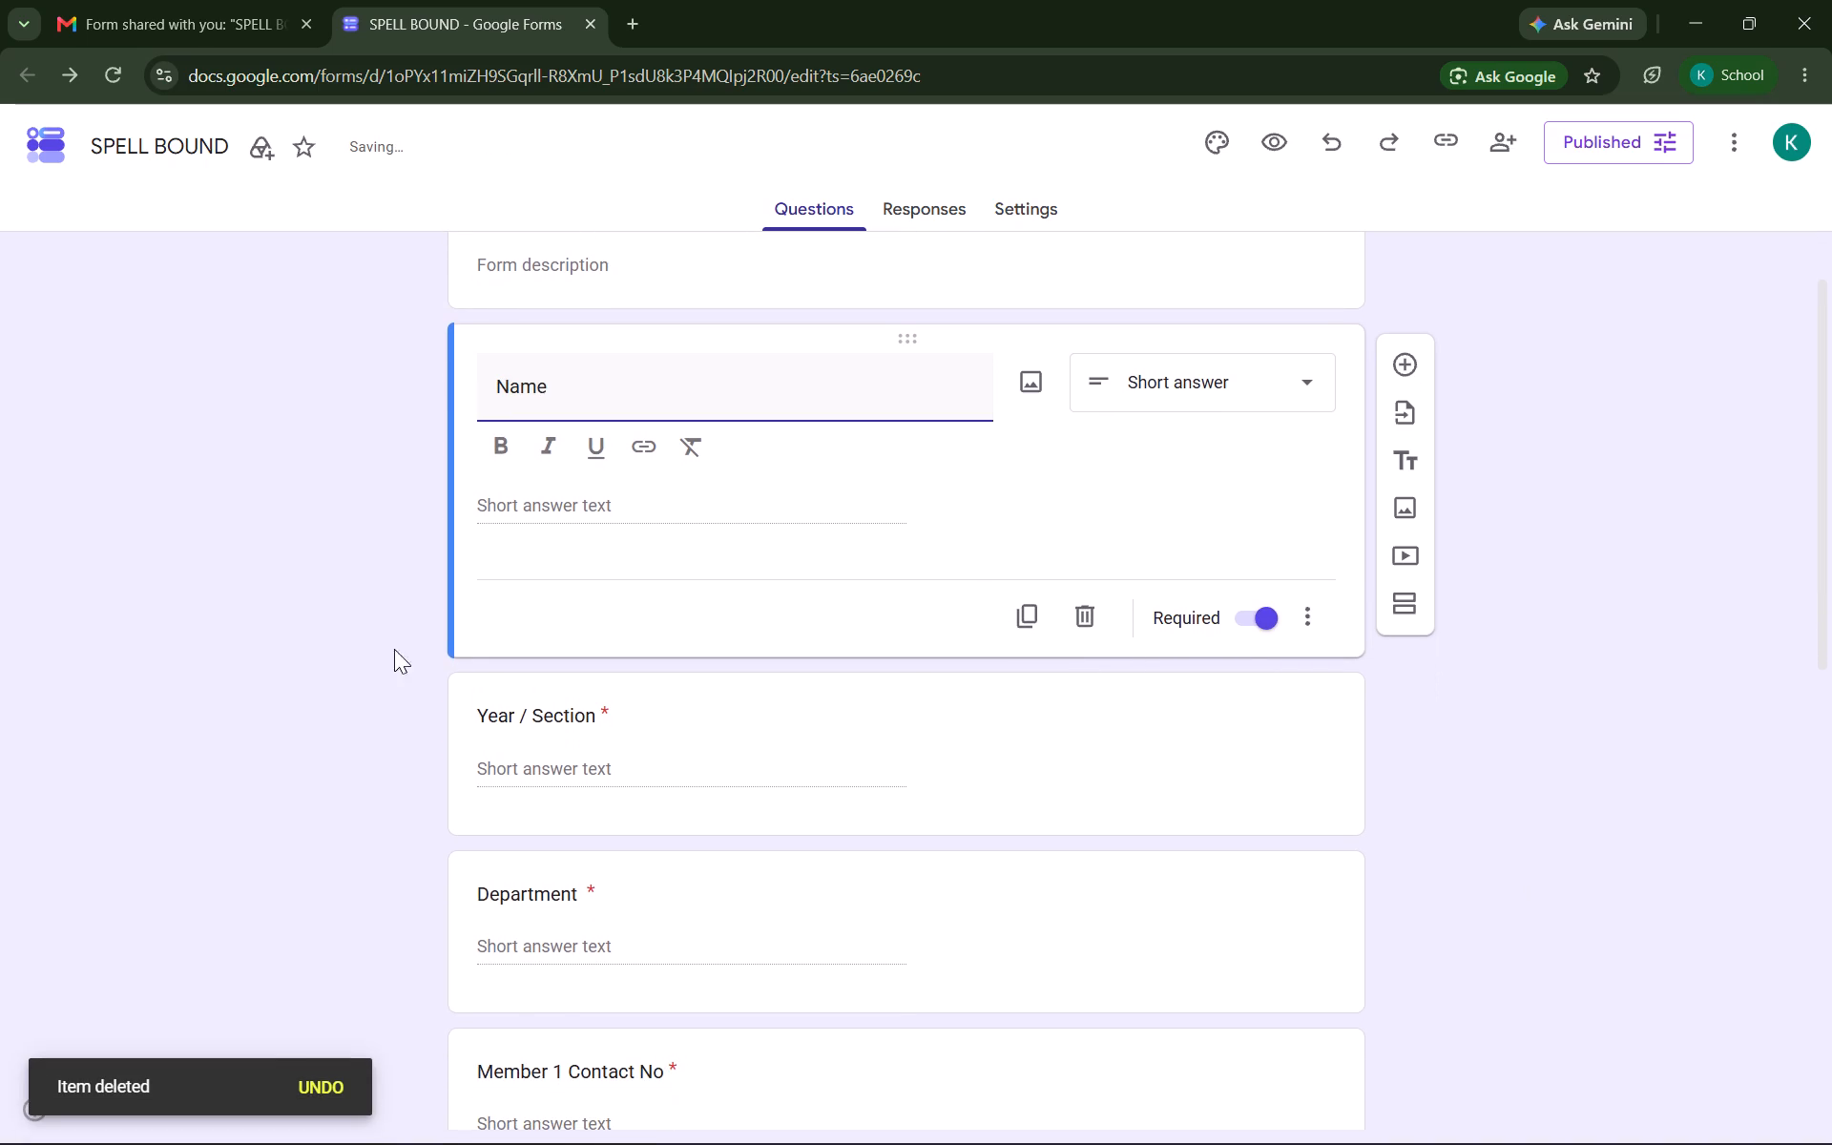
{"action": "scroll", "coordinate": [388, 744], "scroll_direction": "down", "scroll_amount": 4}
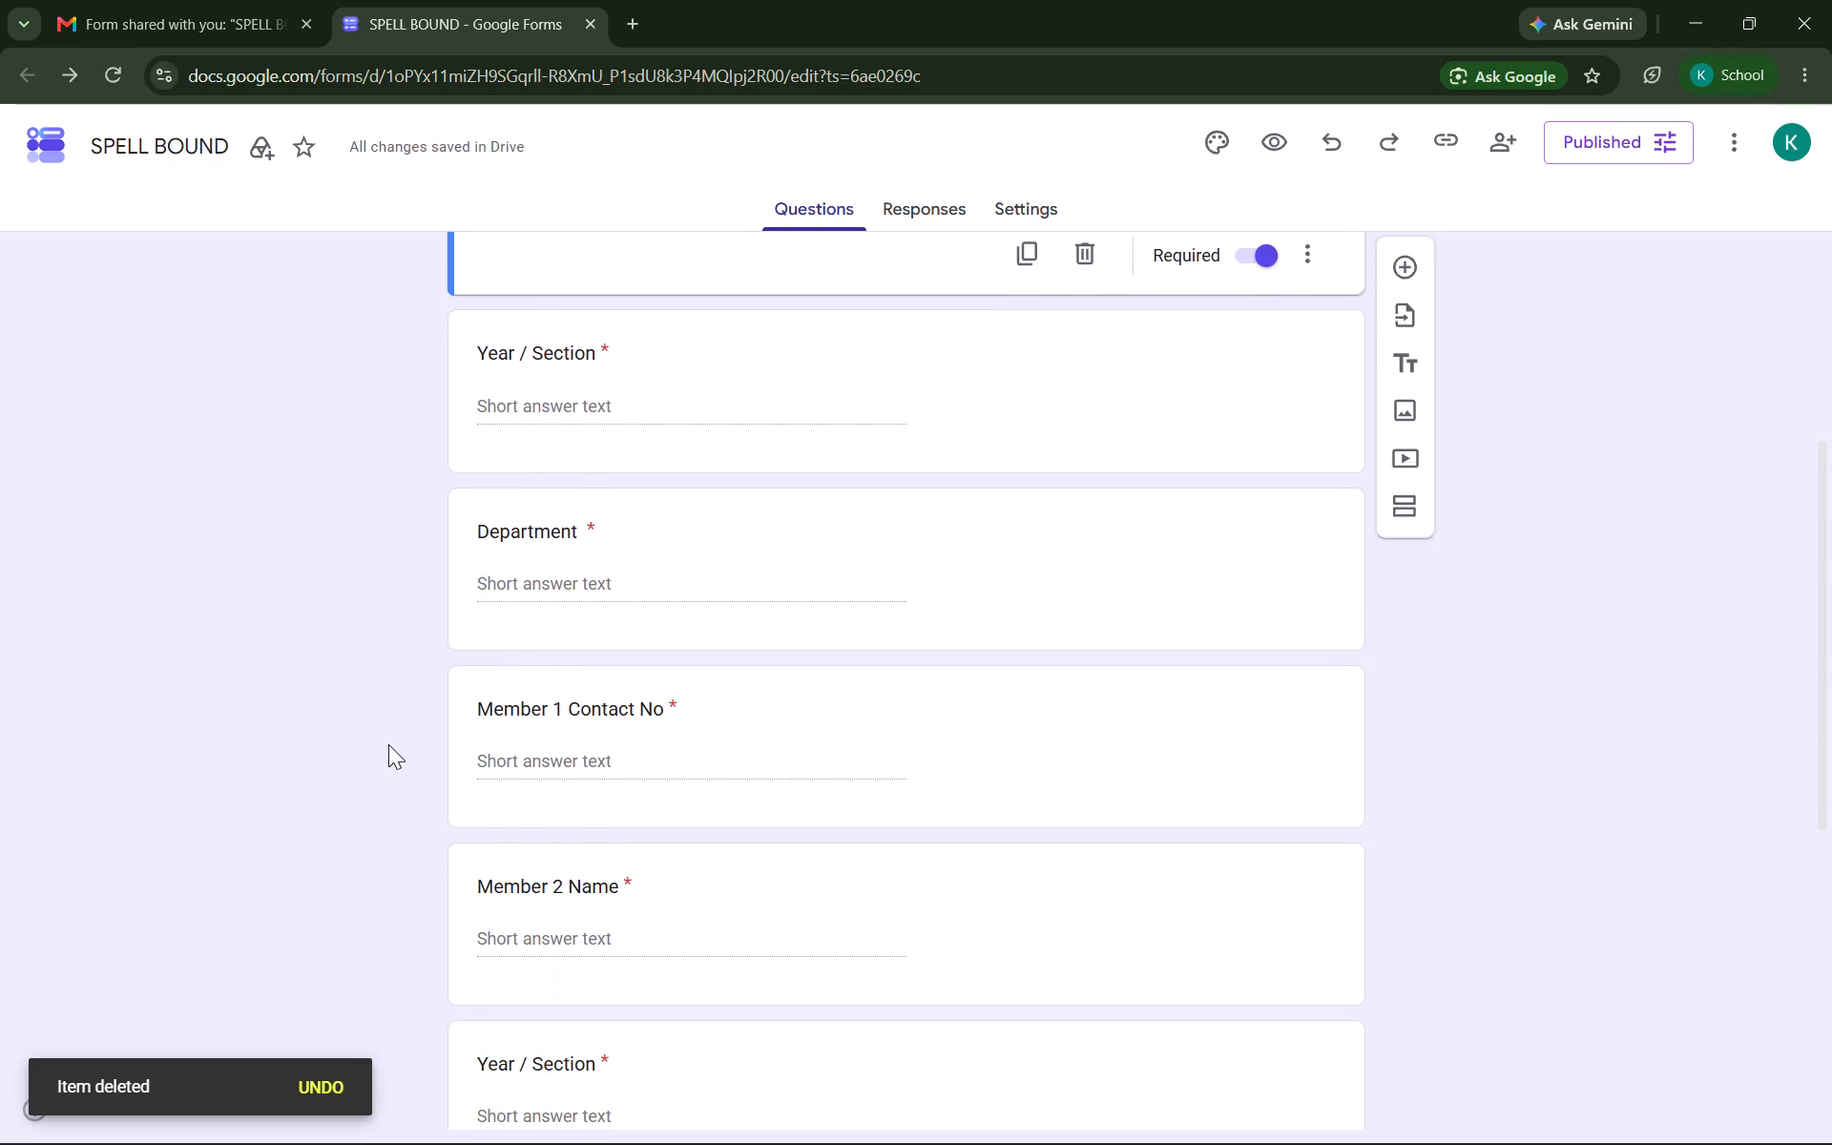
{"action": "left_click", "coordinate": [686, 702]}
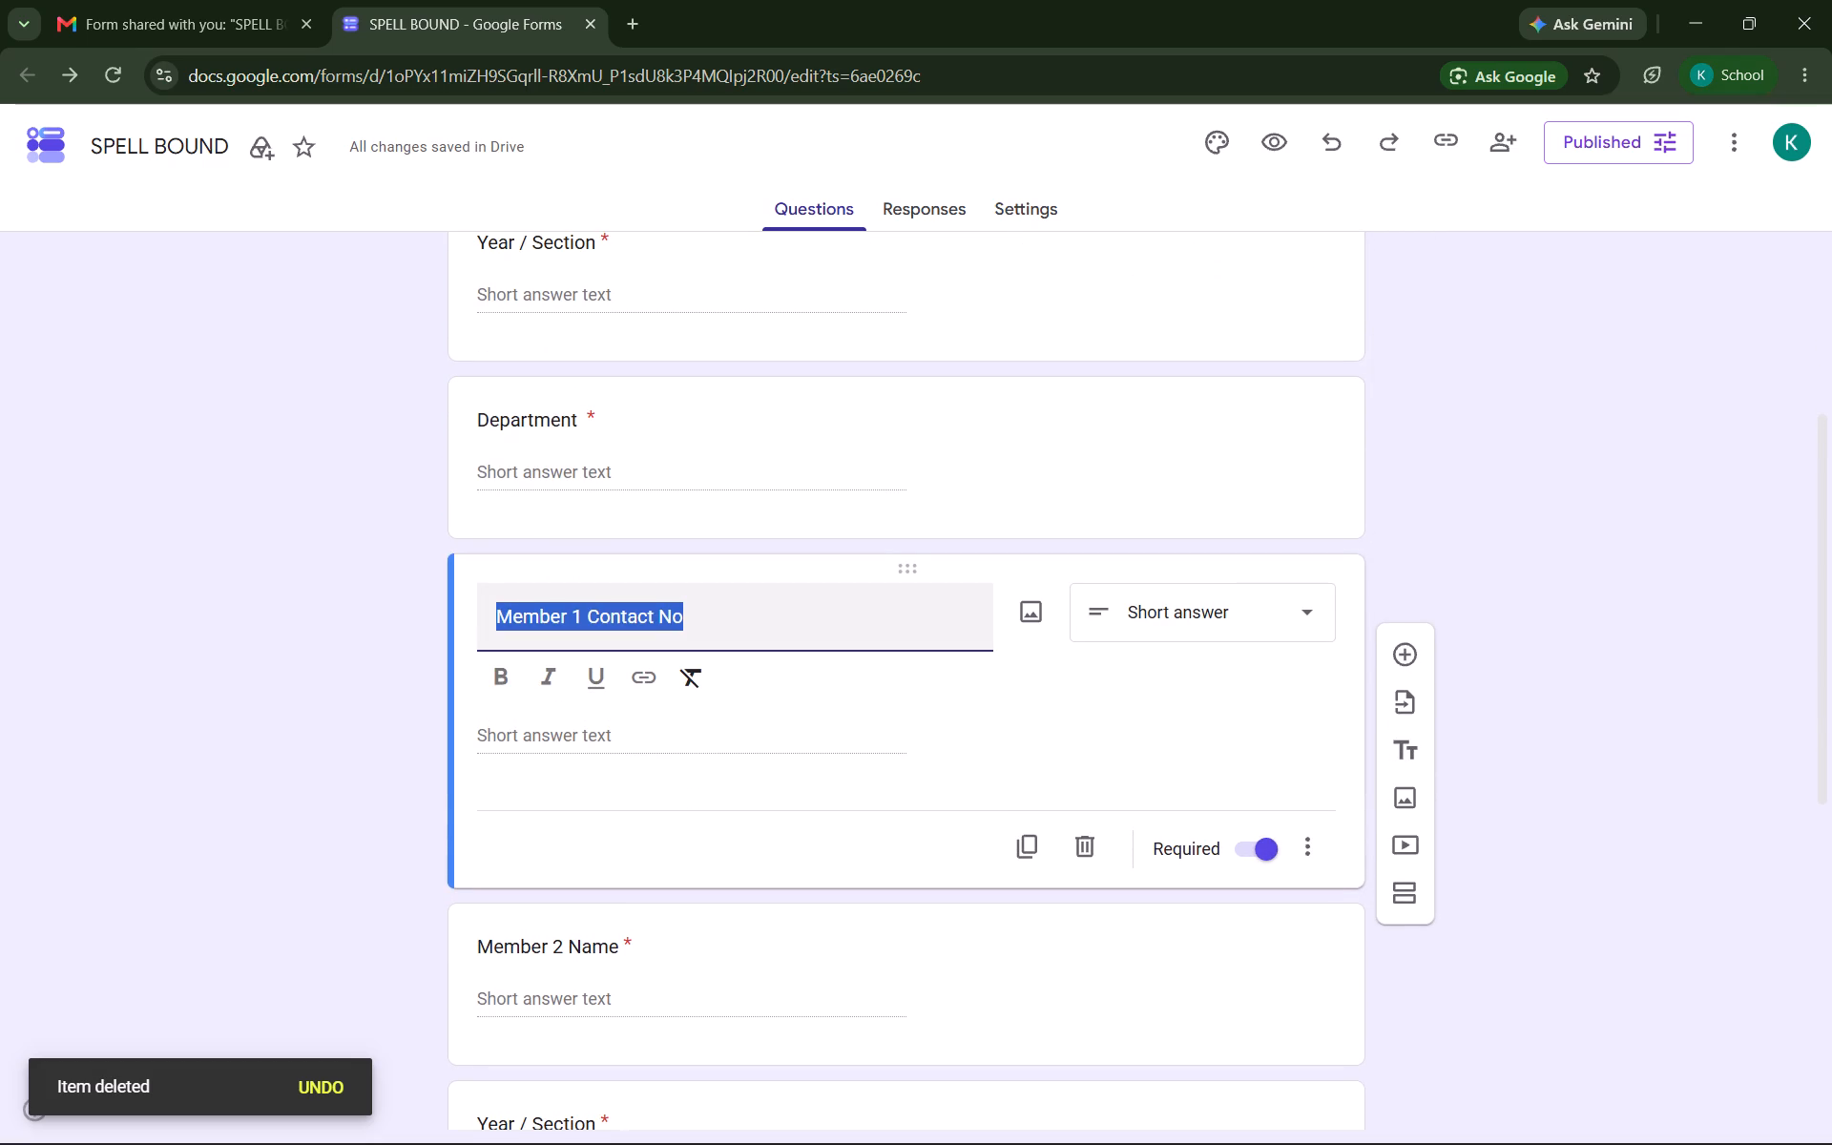
{"action": "left_click", "coordinate": [589, 619]}
{"action": "key", "text": "BackSpace"}
{"action": "key", "text": "BackSpace"}
{"action": "key", "text": "BackSpace"}
{"action": "key", "text": "BackSpace"}
{"action": "key", "text": "BackSpace"}
{"action": "key", "text": "BackSpace"}
{"action": "key", "text": "BackSpace"}
{"action": "key", "text": "BackSpace"}
{"action": "key", "text": "BackSpace"}
{"action": "key", "text": "BackSpace"}
{"action": "key", "text": "BackSpace"}
{"action": "key", "text": "BackSpace"}
{"action": "key", "text": "BackSpace"}
{"action": "key", "text": "BackSpace"}
{"action": "key", "text": "BackSpace"}
{"action": "key", "text": "BackSpace"}
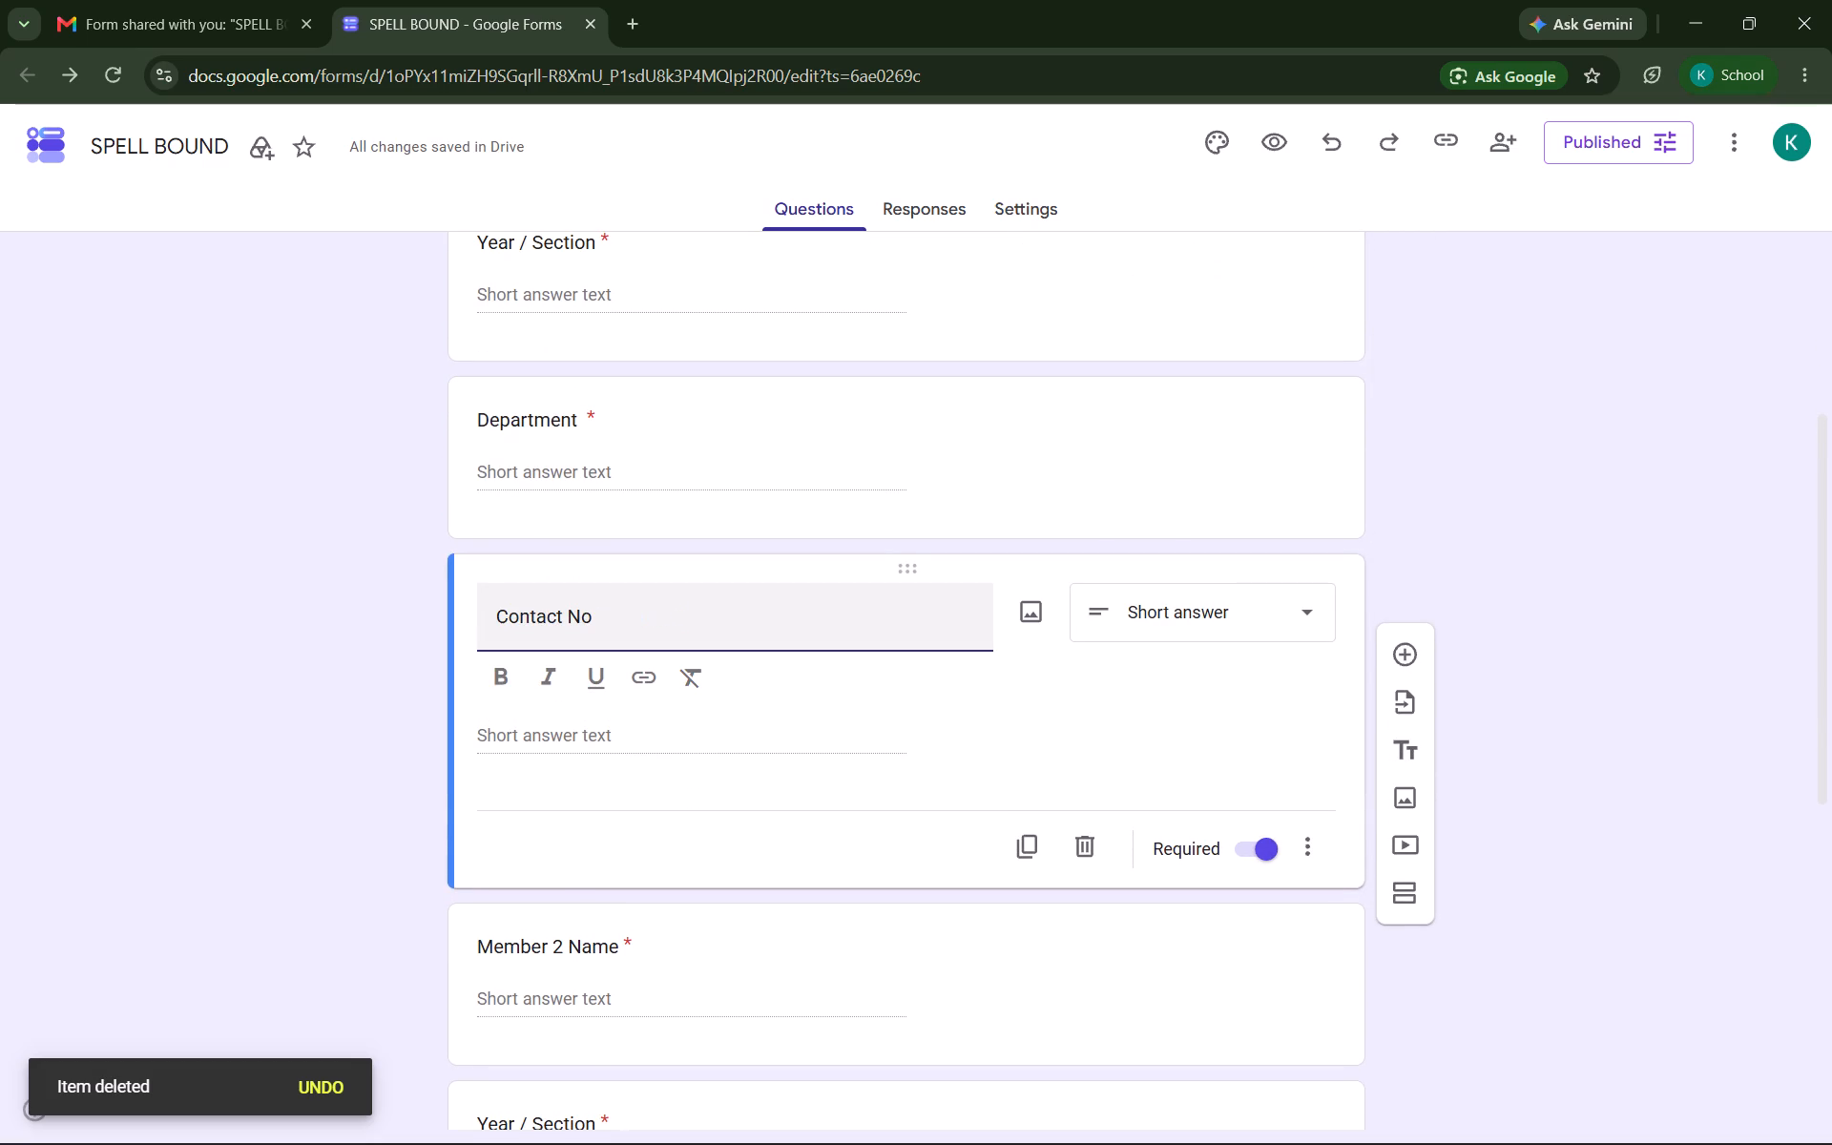
Delete the second member's questions: Member 2 Name, the second Year / Section, the second Department, and Member 2 Contact No.
{"action": "scroll", "coordinate": [613, 763], "scroll_direction": "down", "scroll_amount": 3}
{"action": "left_click", "coordinate": [605, 639]}
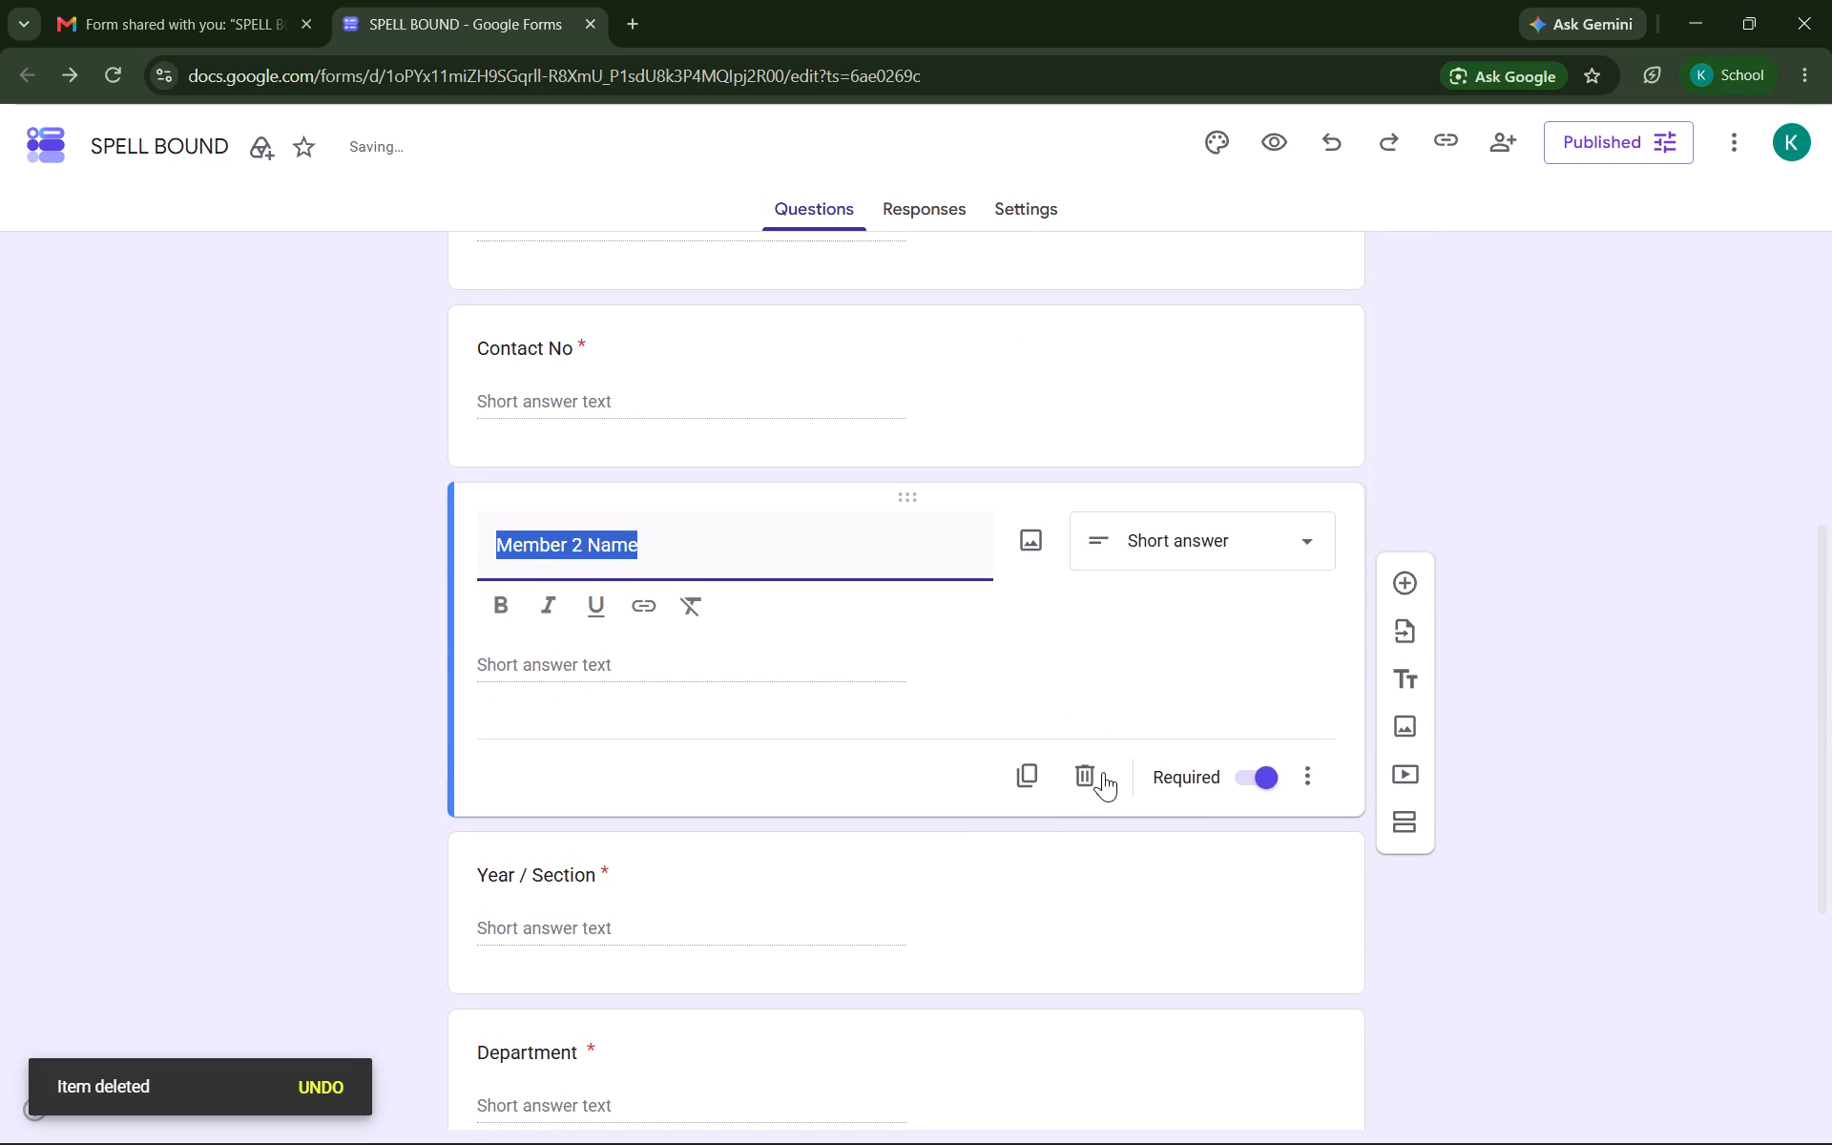
{"action": "left_click", "coordinate": [1086, 788]}
{"action": "scroll", "coordinate": [1026, 789], "scroll_direction": "down", "scroll_amount": 1}
{"action": "left_click", "coordinate": [982, 620]}
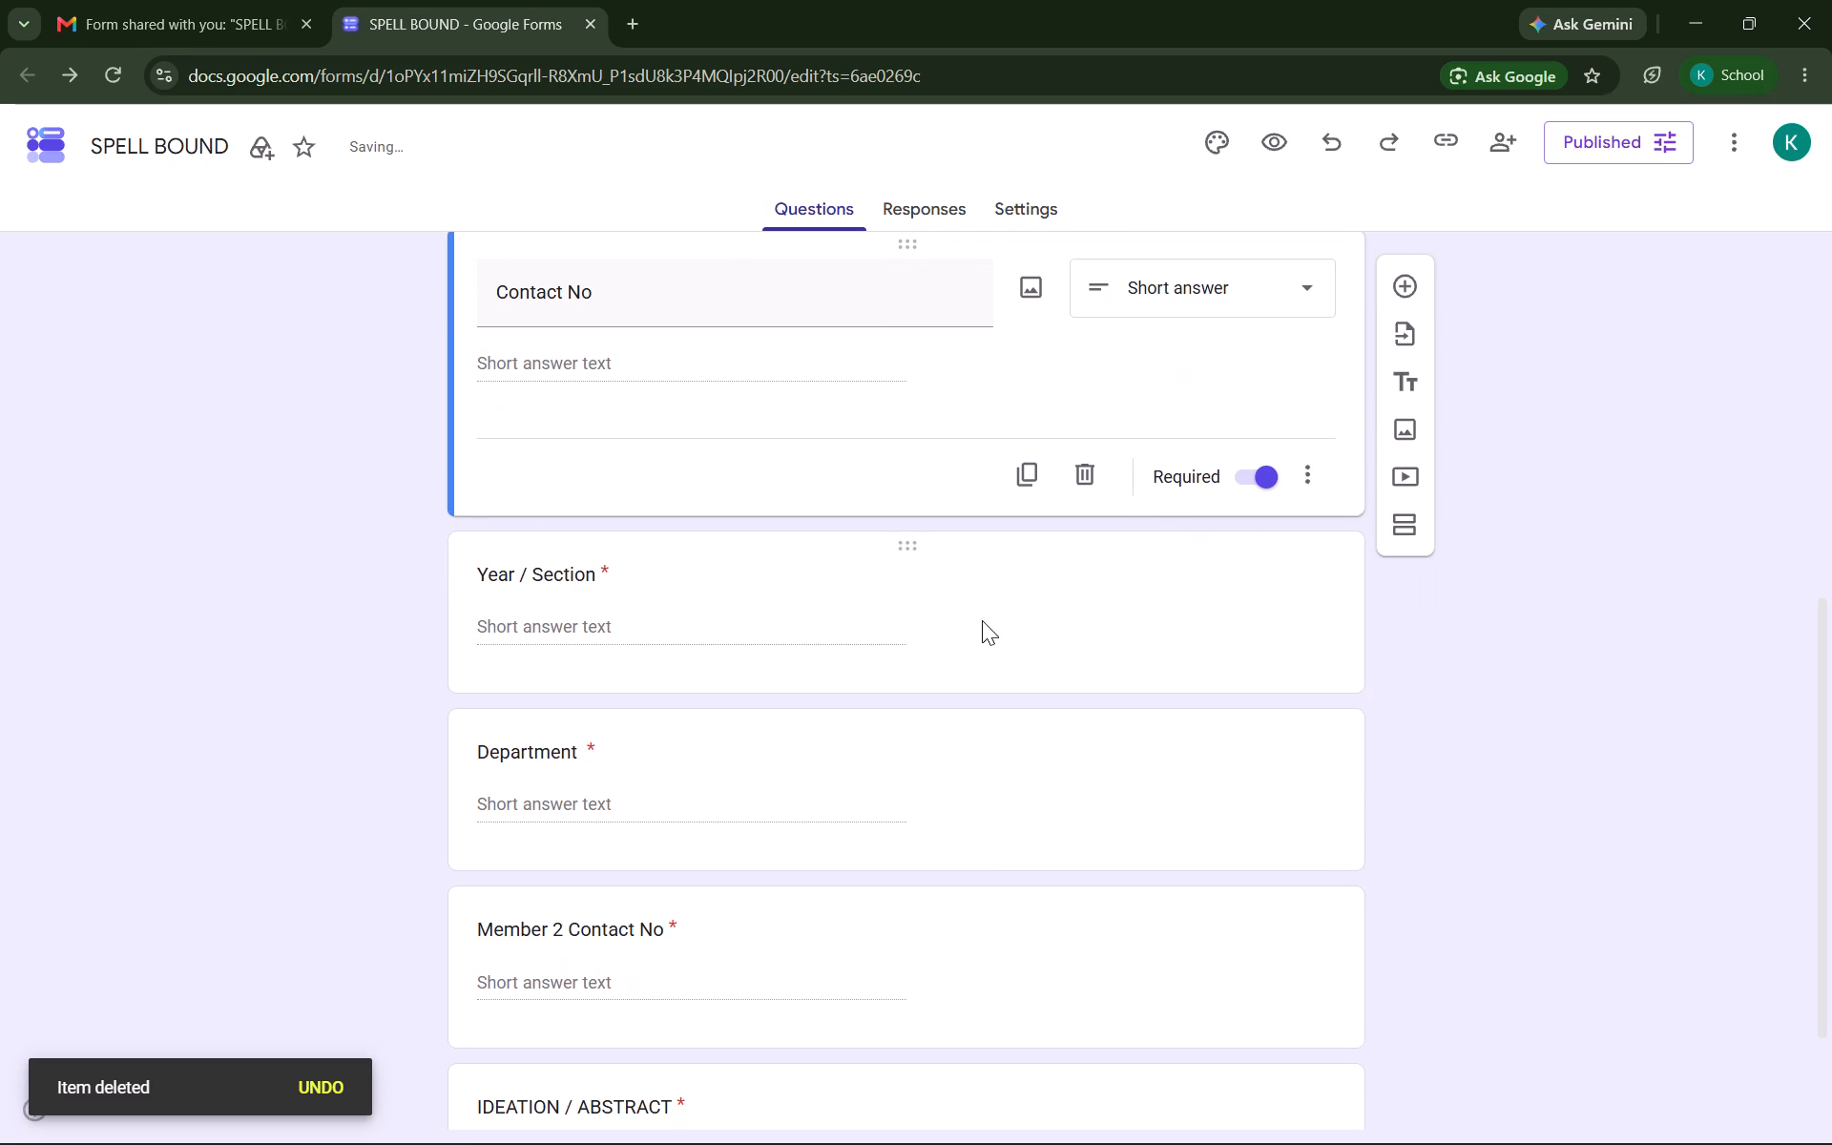
{"action": "left_click", "coordinate": [813, 834]}
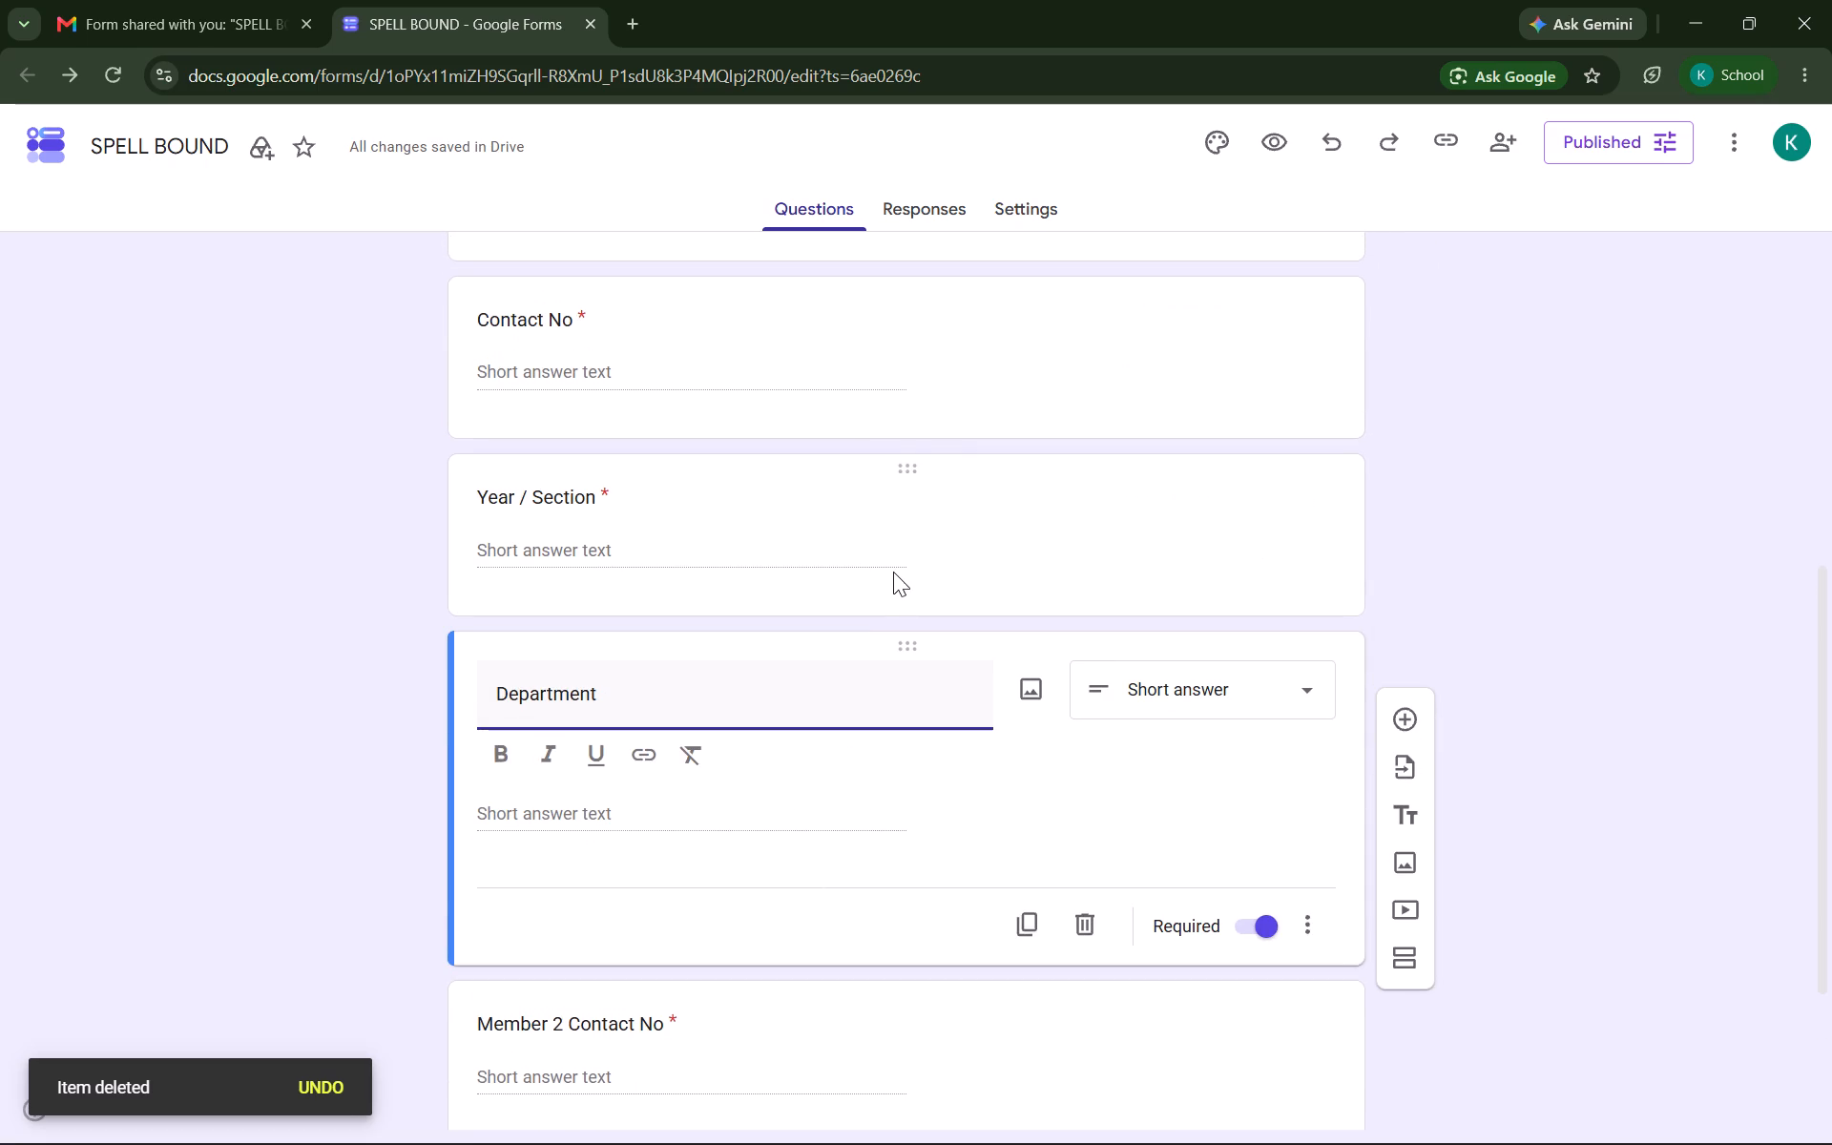
{"action": "left_click", "coordinate": [890, 565]}
{"action": "left_click", "coordinate": [1058, 497]}
{"action": "left_click", "coordinate": [1081, 745]}
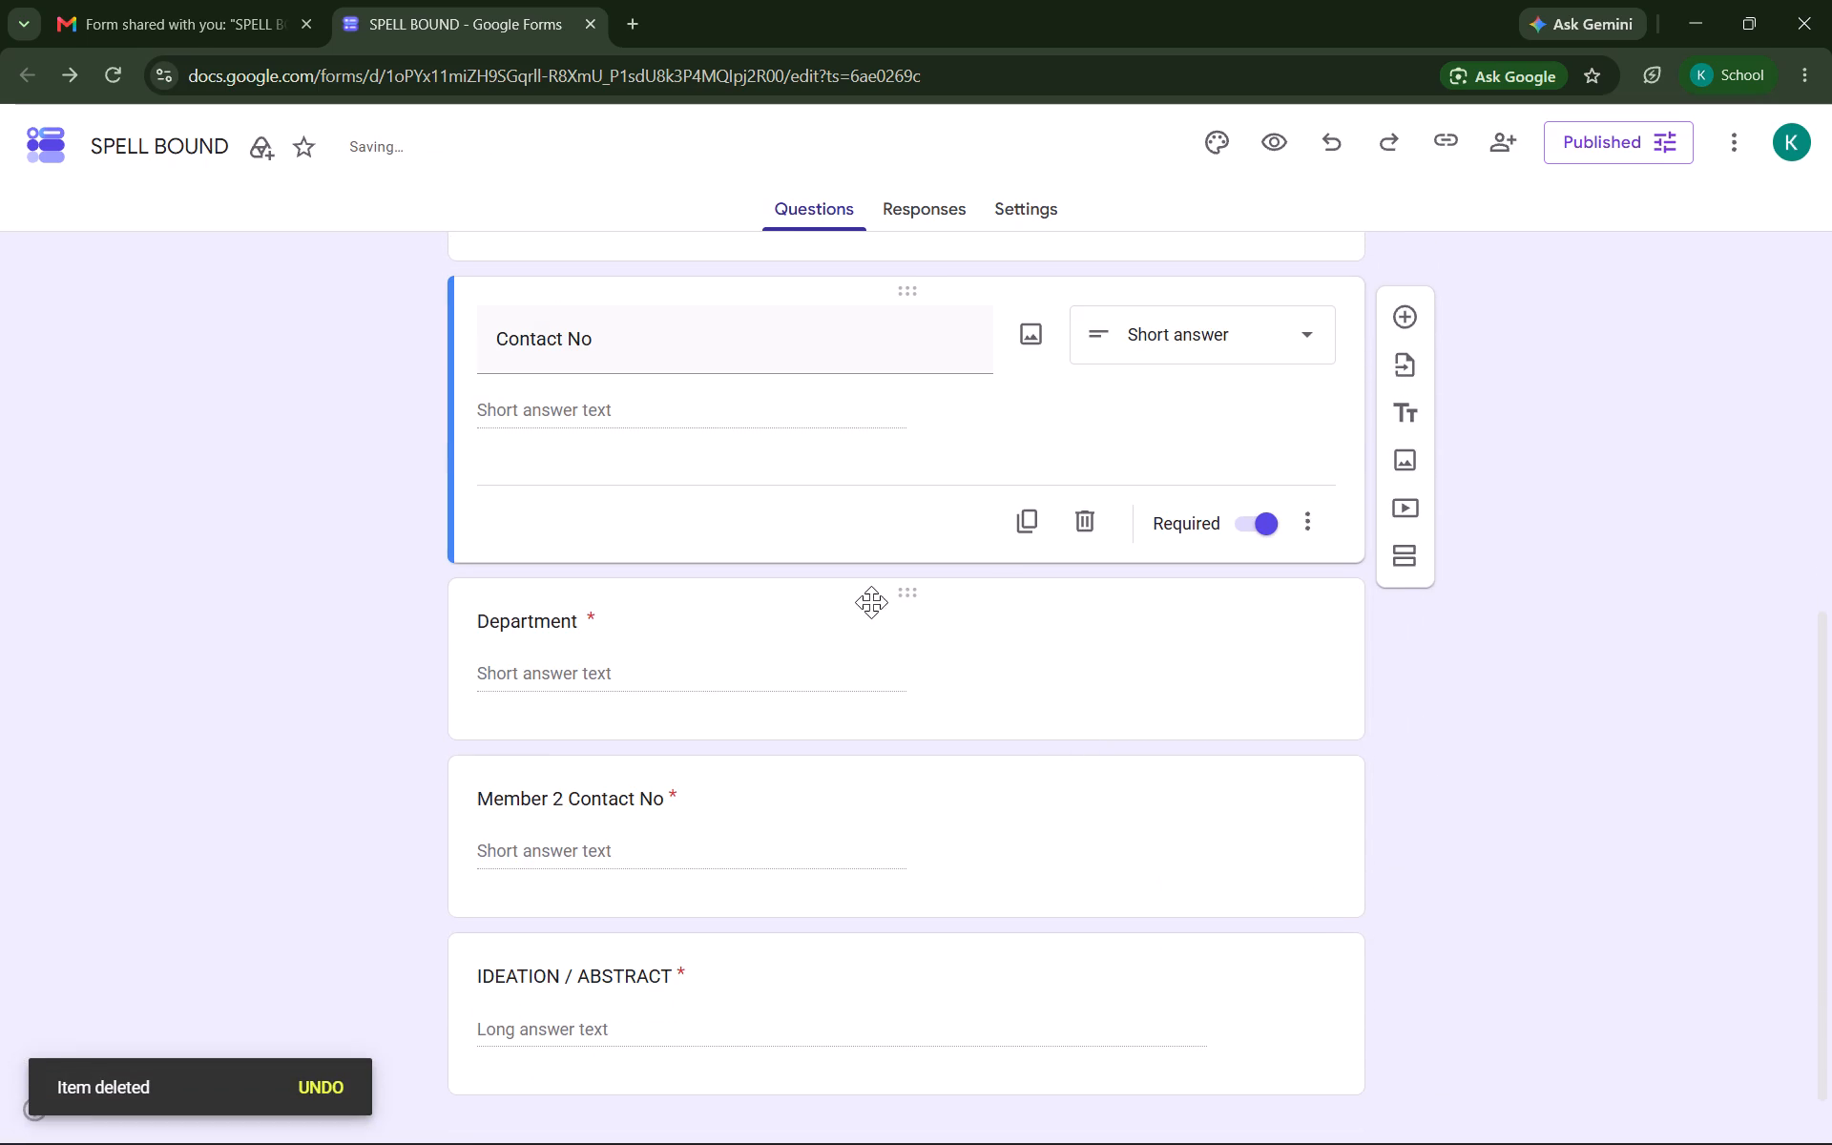
{"action": "left_click", "coordinate": [915, 623]}
{"action": "left_click", "coordinate": [807, 852]}
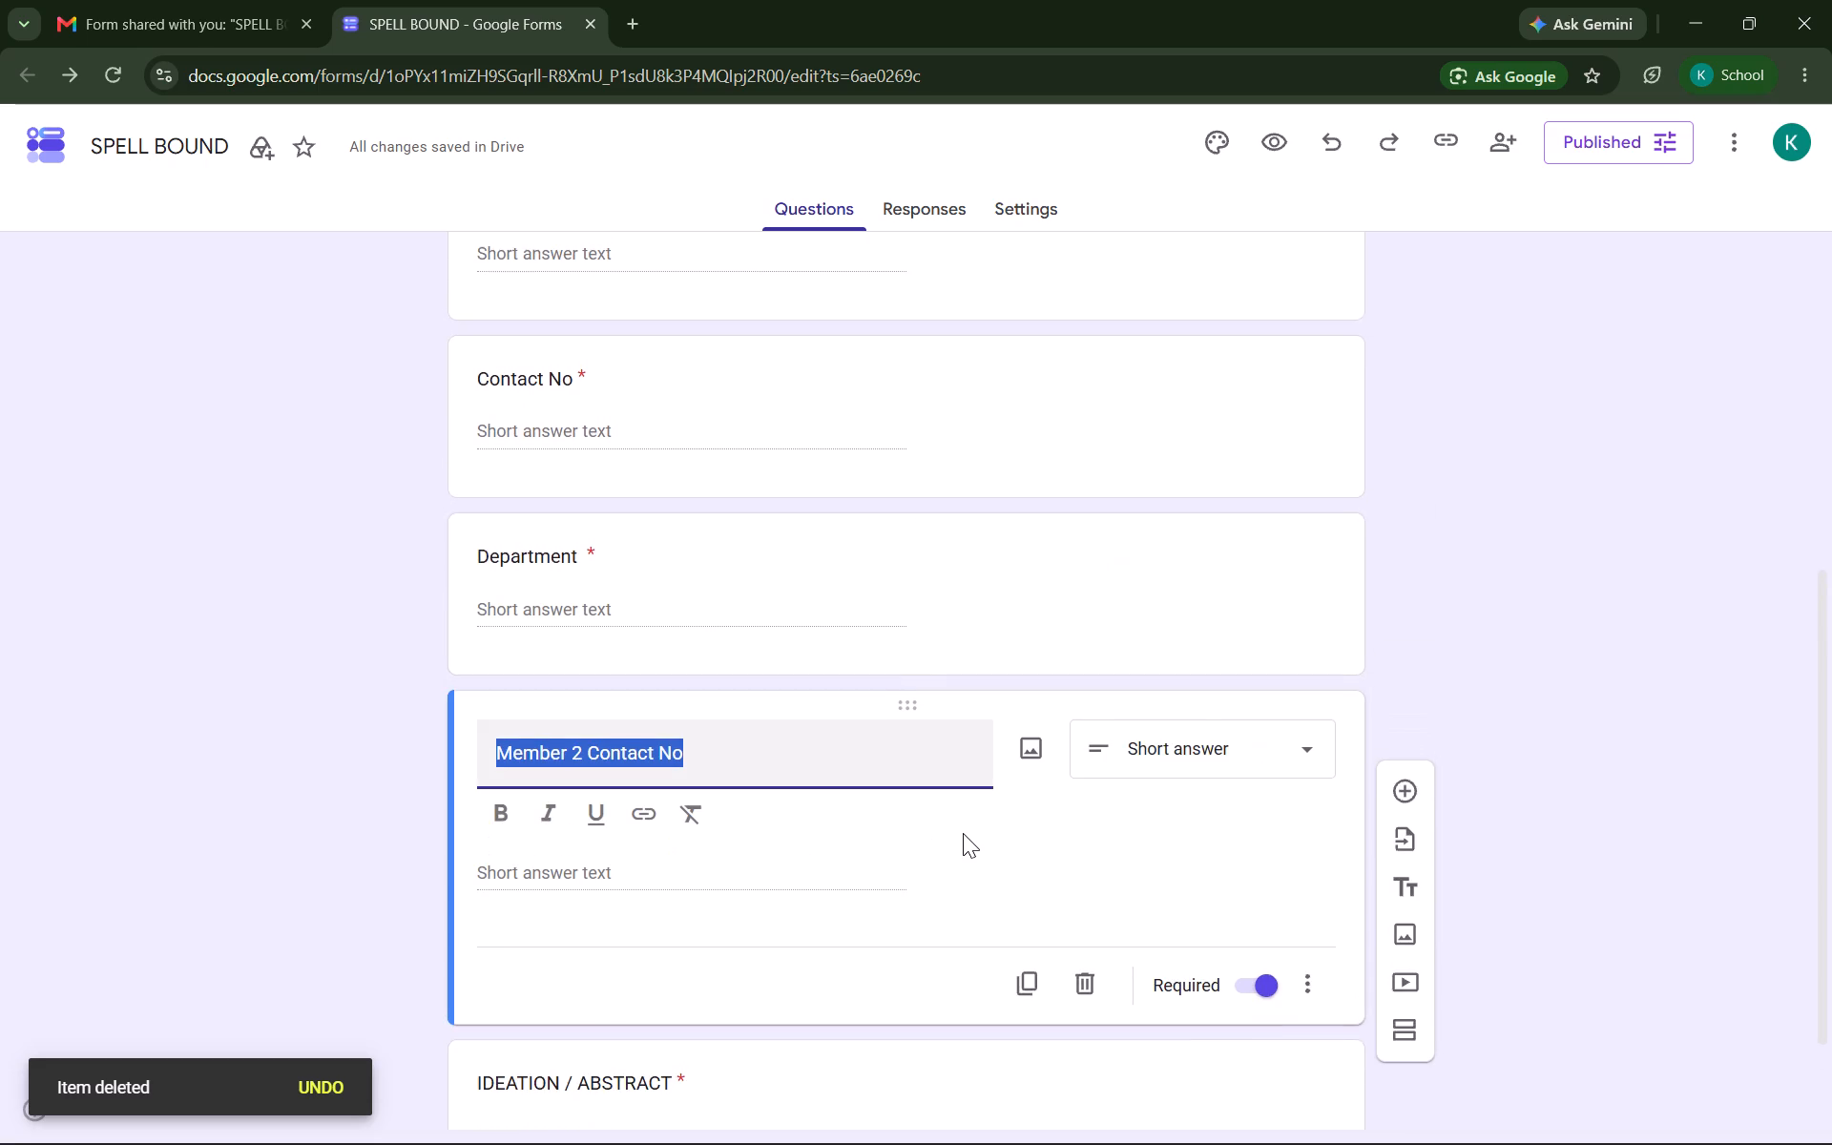
{"action": "scroll", "coordinate": [963, 833], "scroll_direction": "down", "scroll_amount": 2}
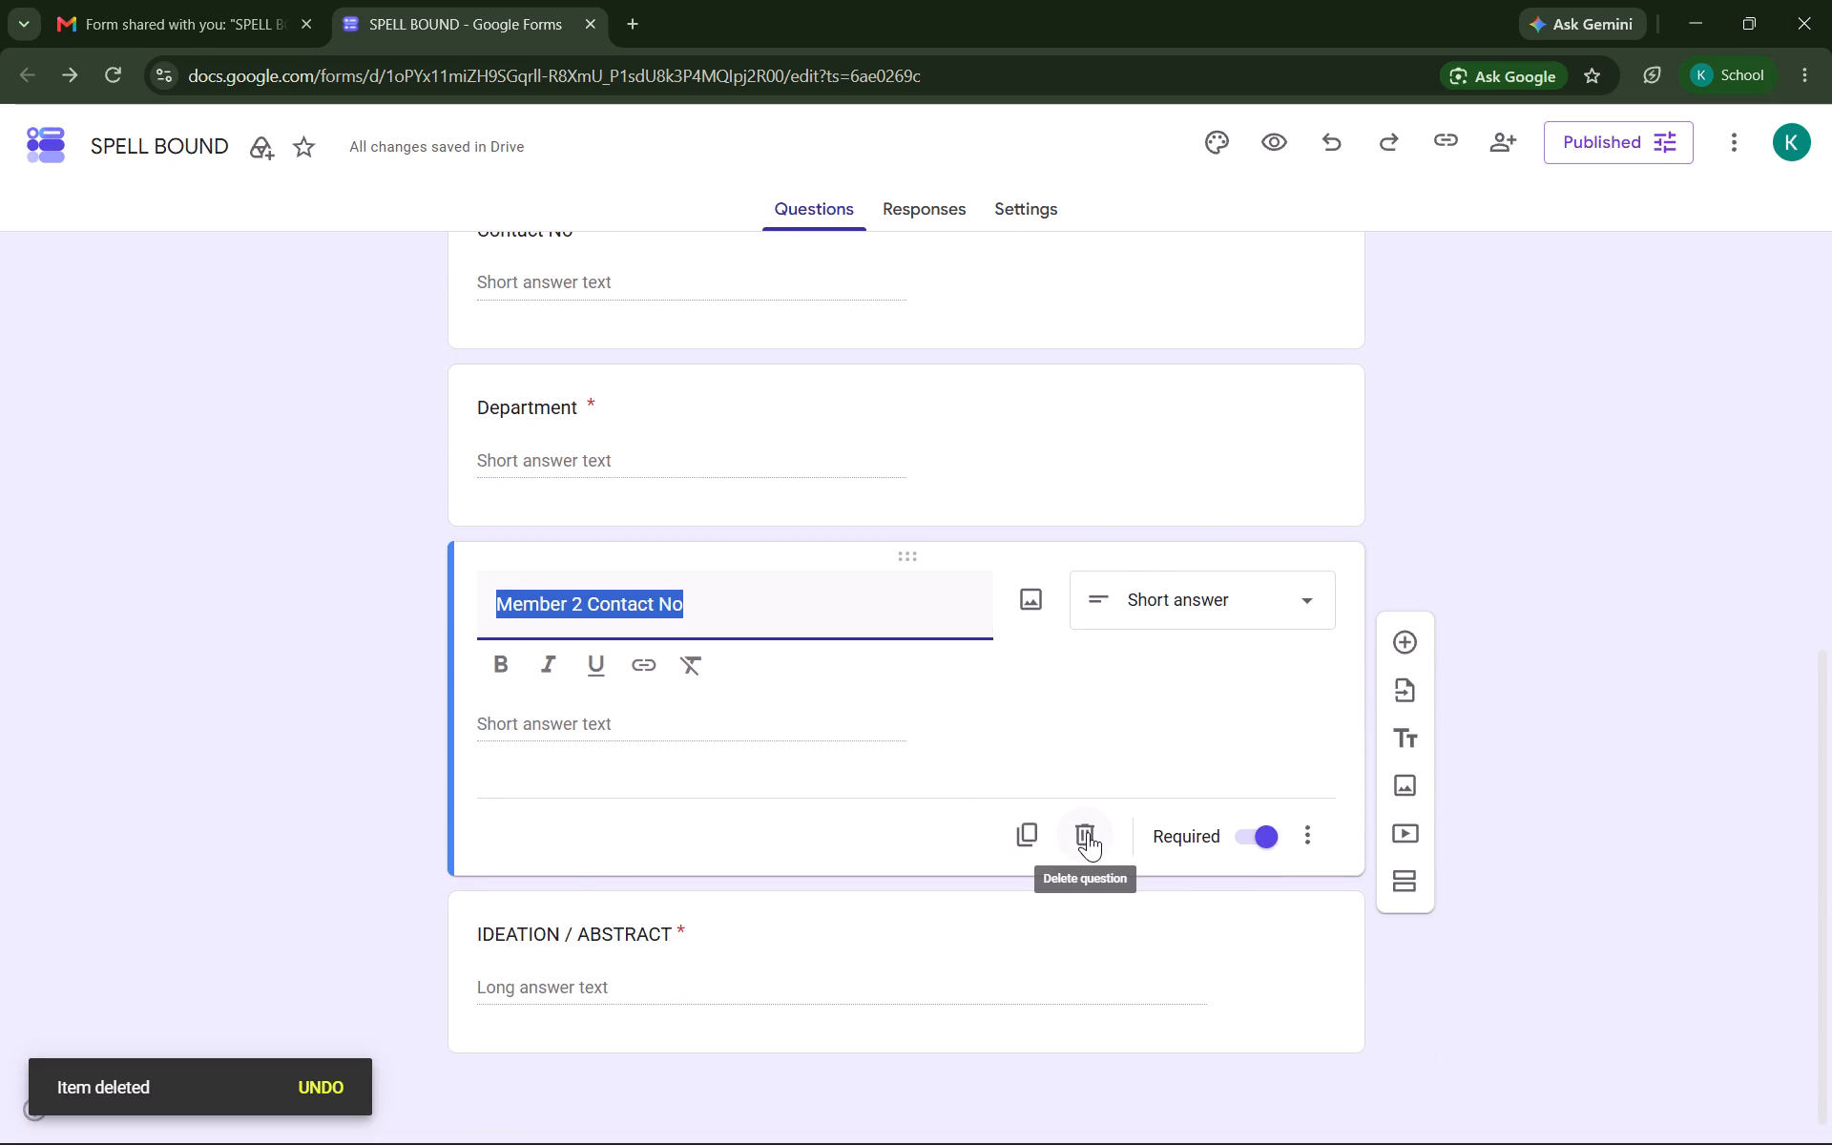
{"action": "left_click", "coordinate": [1088, 832]}
{"action": "left_click", "coordinate": [1086, 847]}
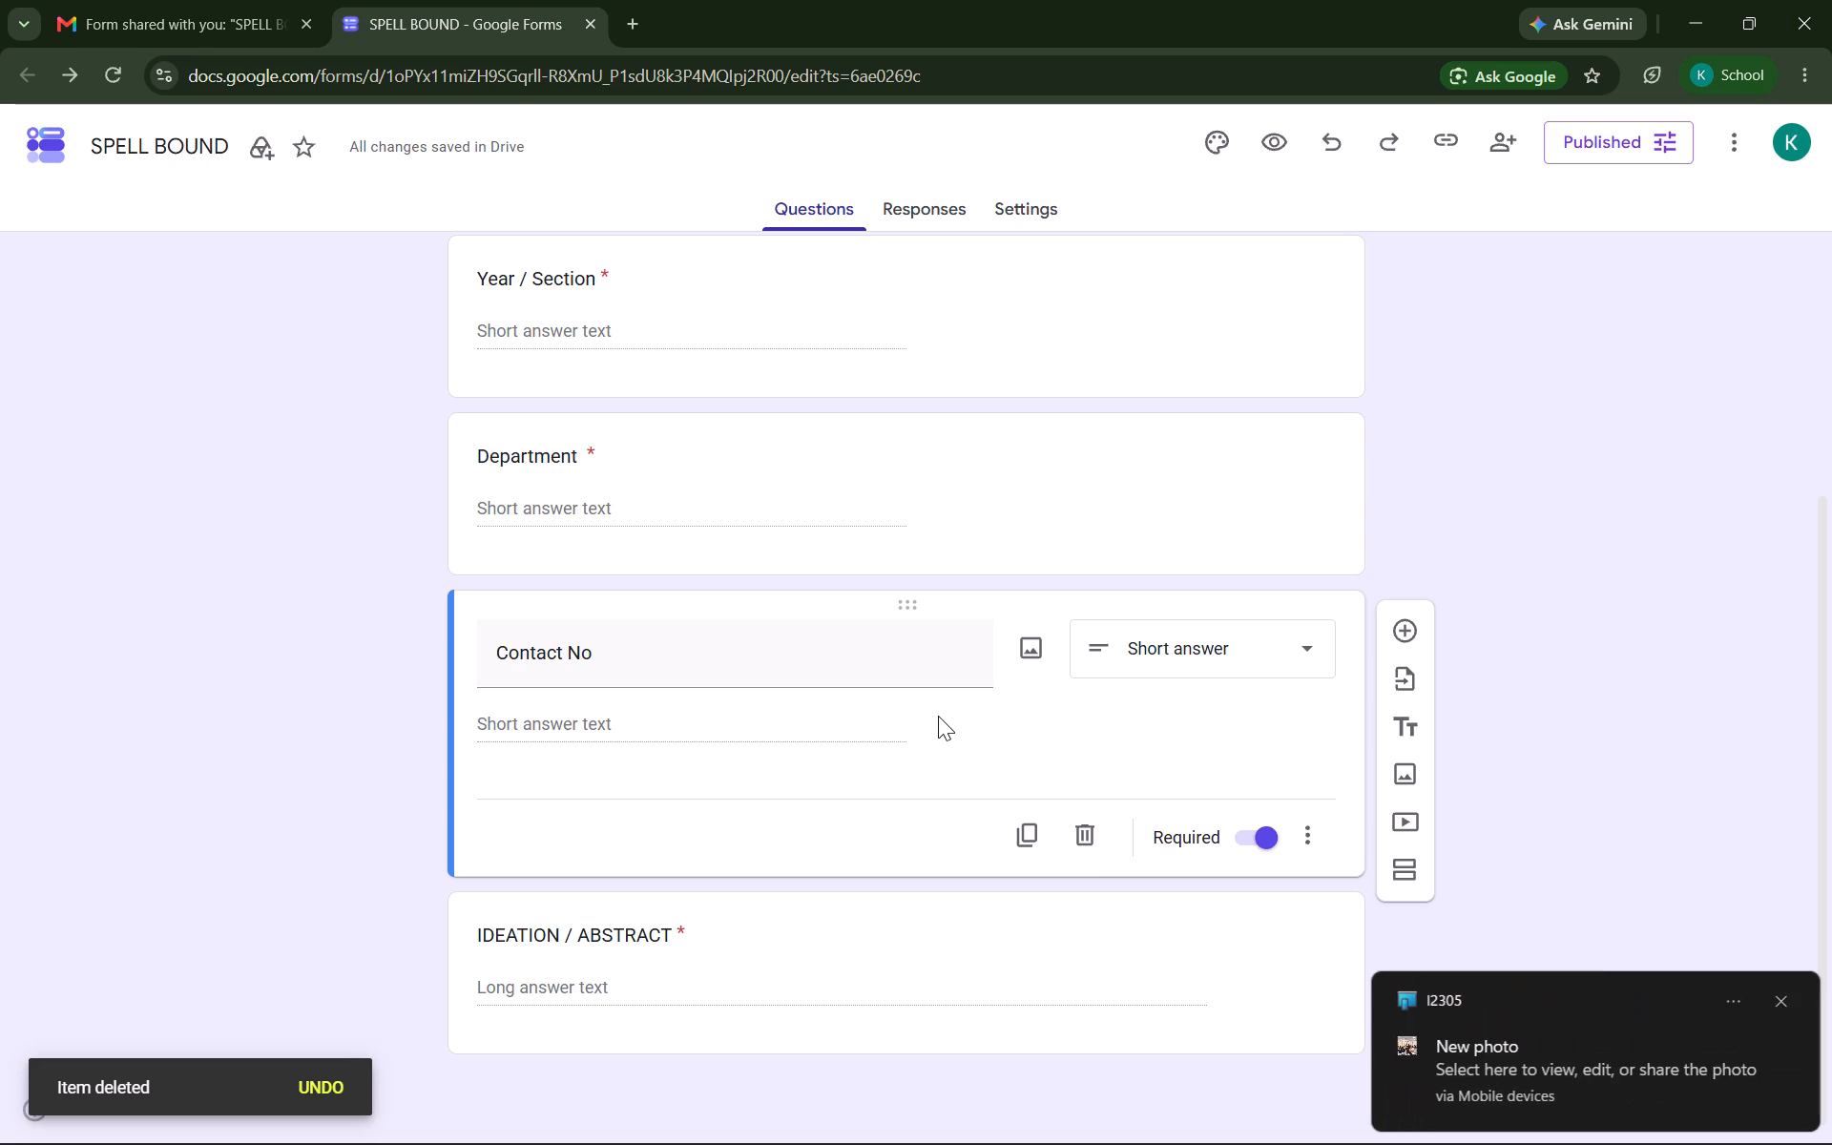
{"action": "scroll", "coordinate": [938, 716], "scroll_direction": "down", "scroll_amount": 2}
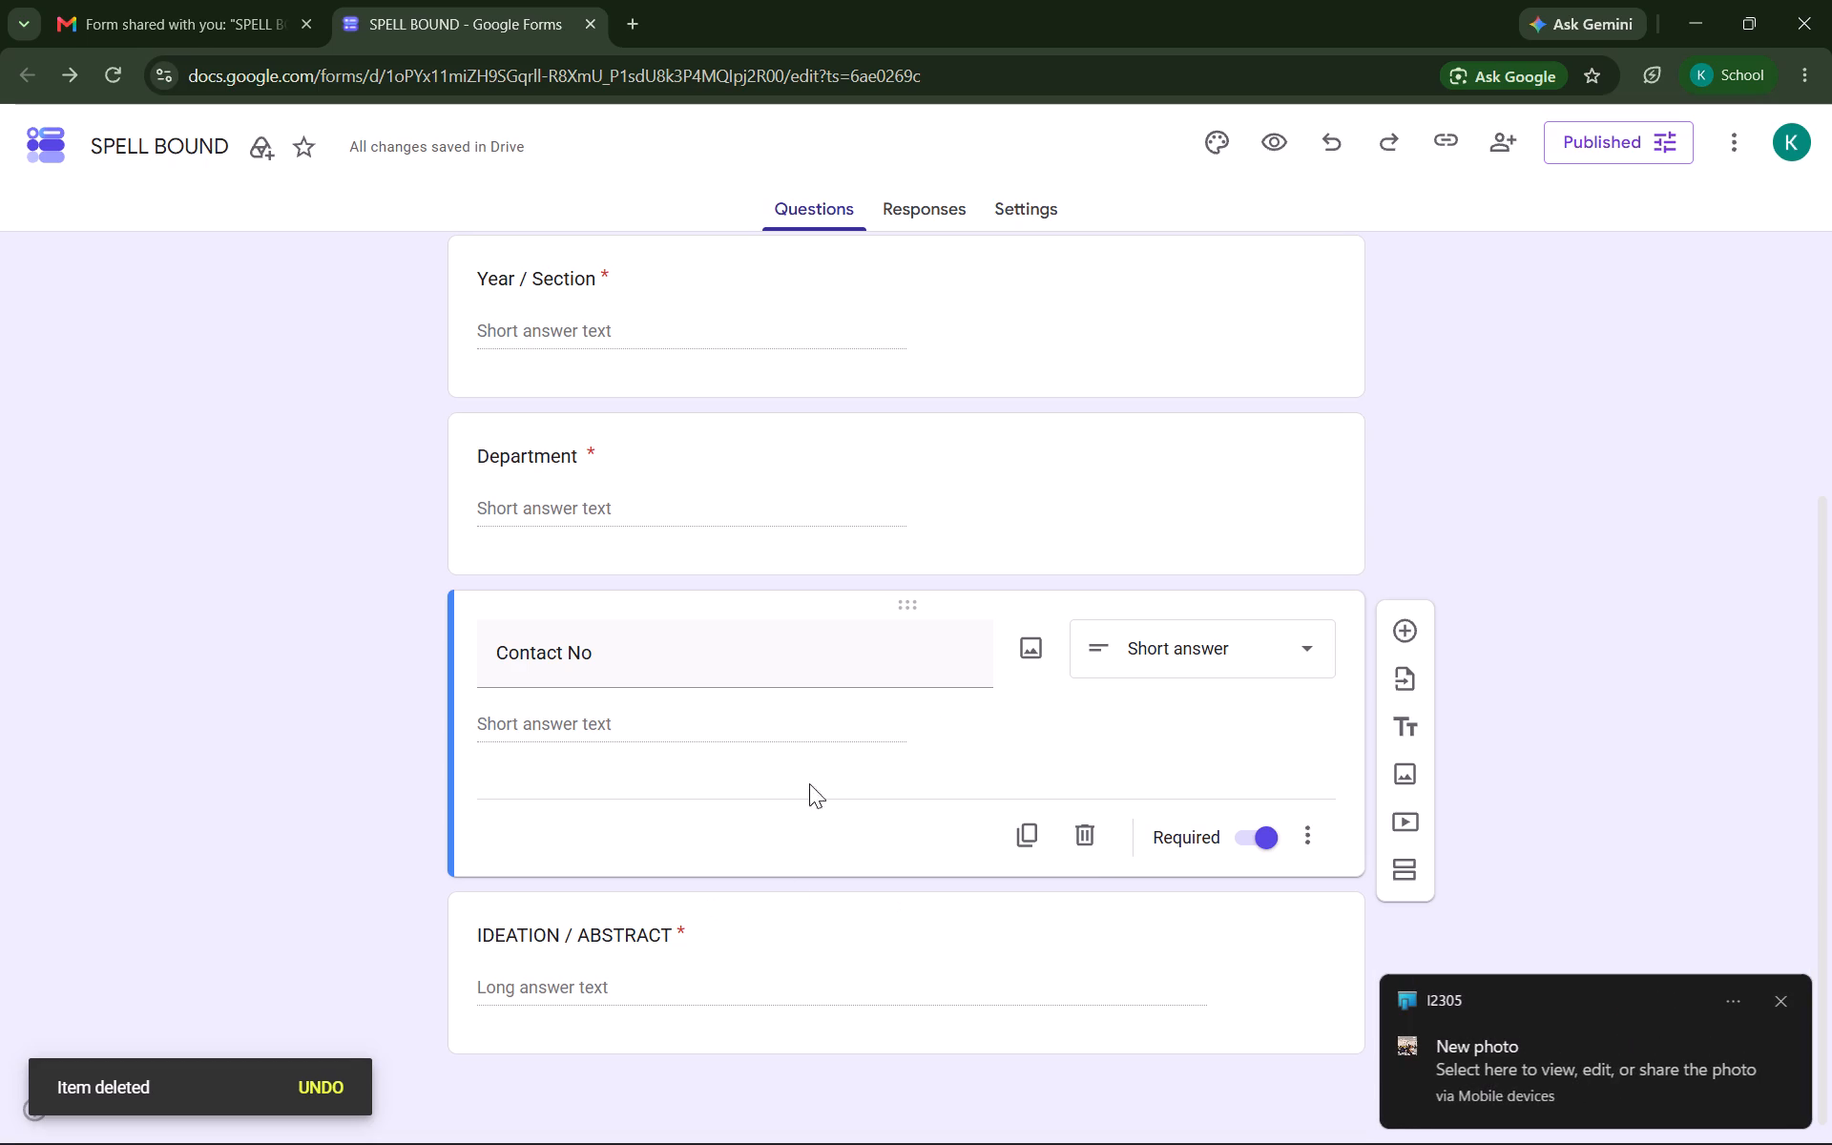
Review the remaining questions of the SPELL BOUND form, from Name through IDEATION / ABSTRACT.
{"action": "left_click", "coordinate": [1784, 1002]}
{"action": "left_click", "coordinate": [1474, 810]}
{"action": "scroll", "coordinate": [1202, 723], "scroll_direction": "up", "scroll_amount": 1}
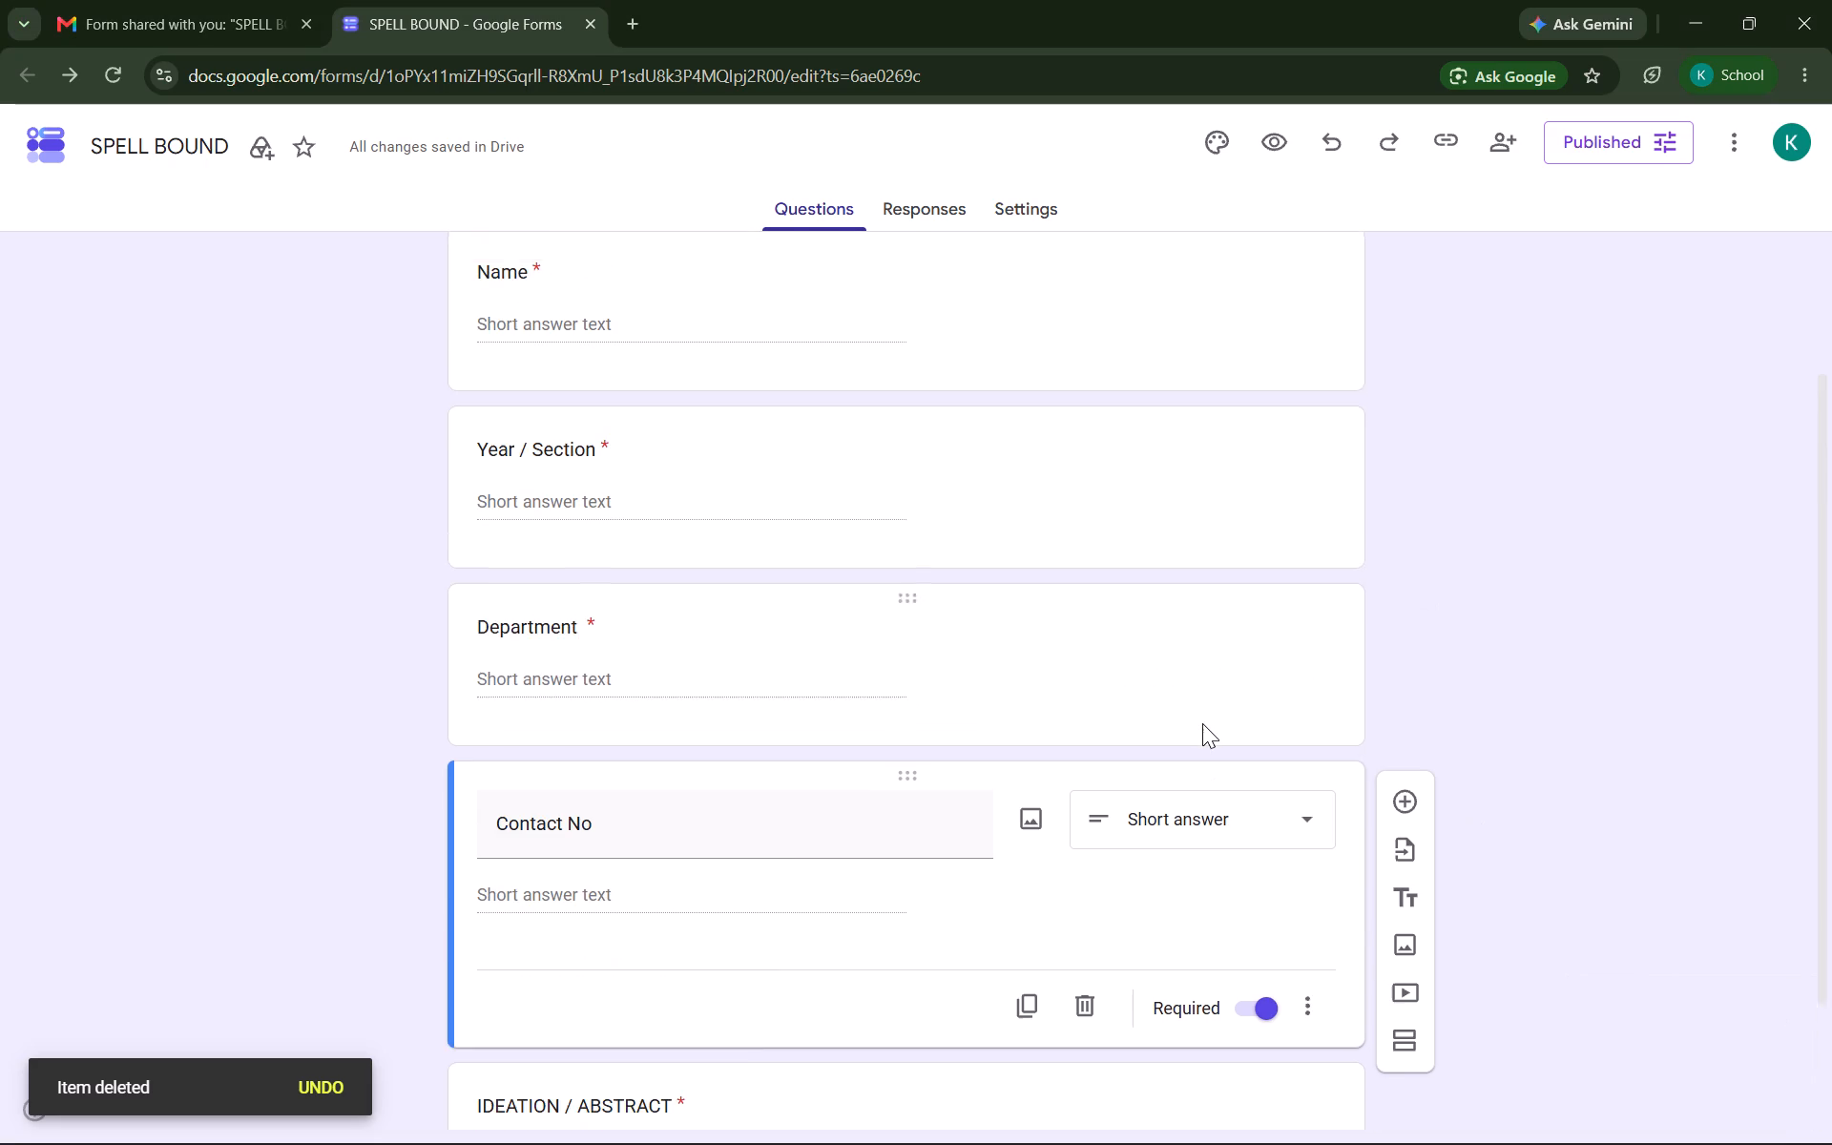
{"action": "scroll", "coordinate": [1202, 723], "scroll_direction": "up", "scroll_amount": 2}
{"action": "scroll", "coordinate": [1202, 723], "scroll_direction": "down", "scroll_amount": 4}
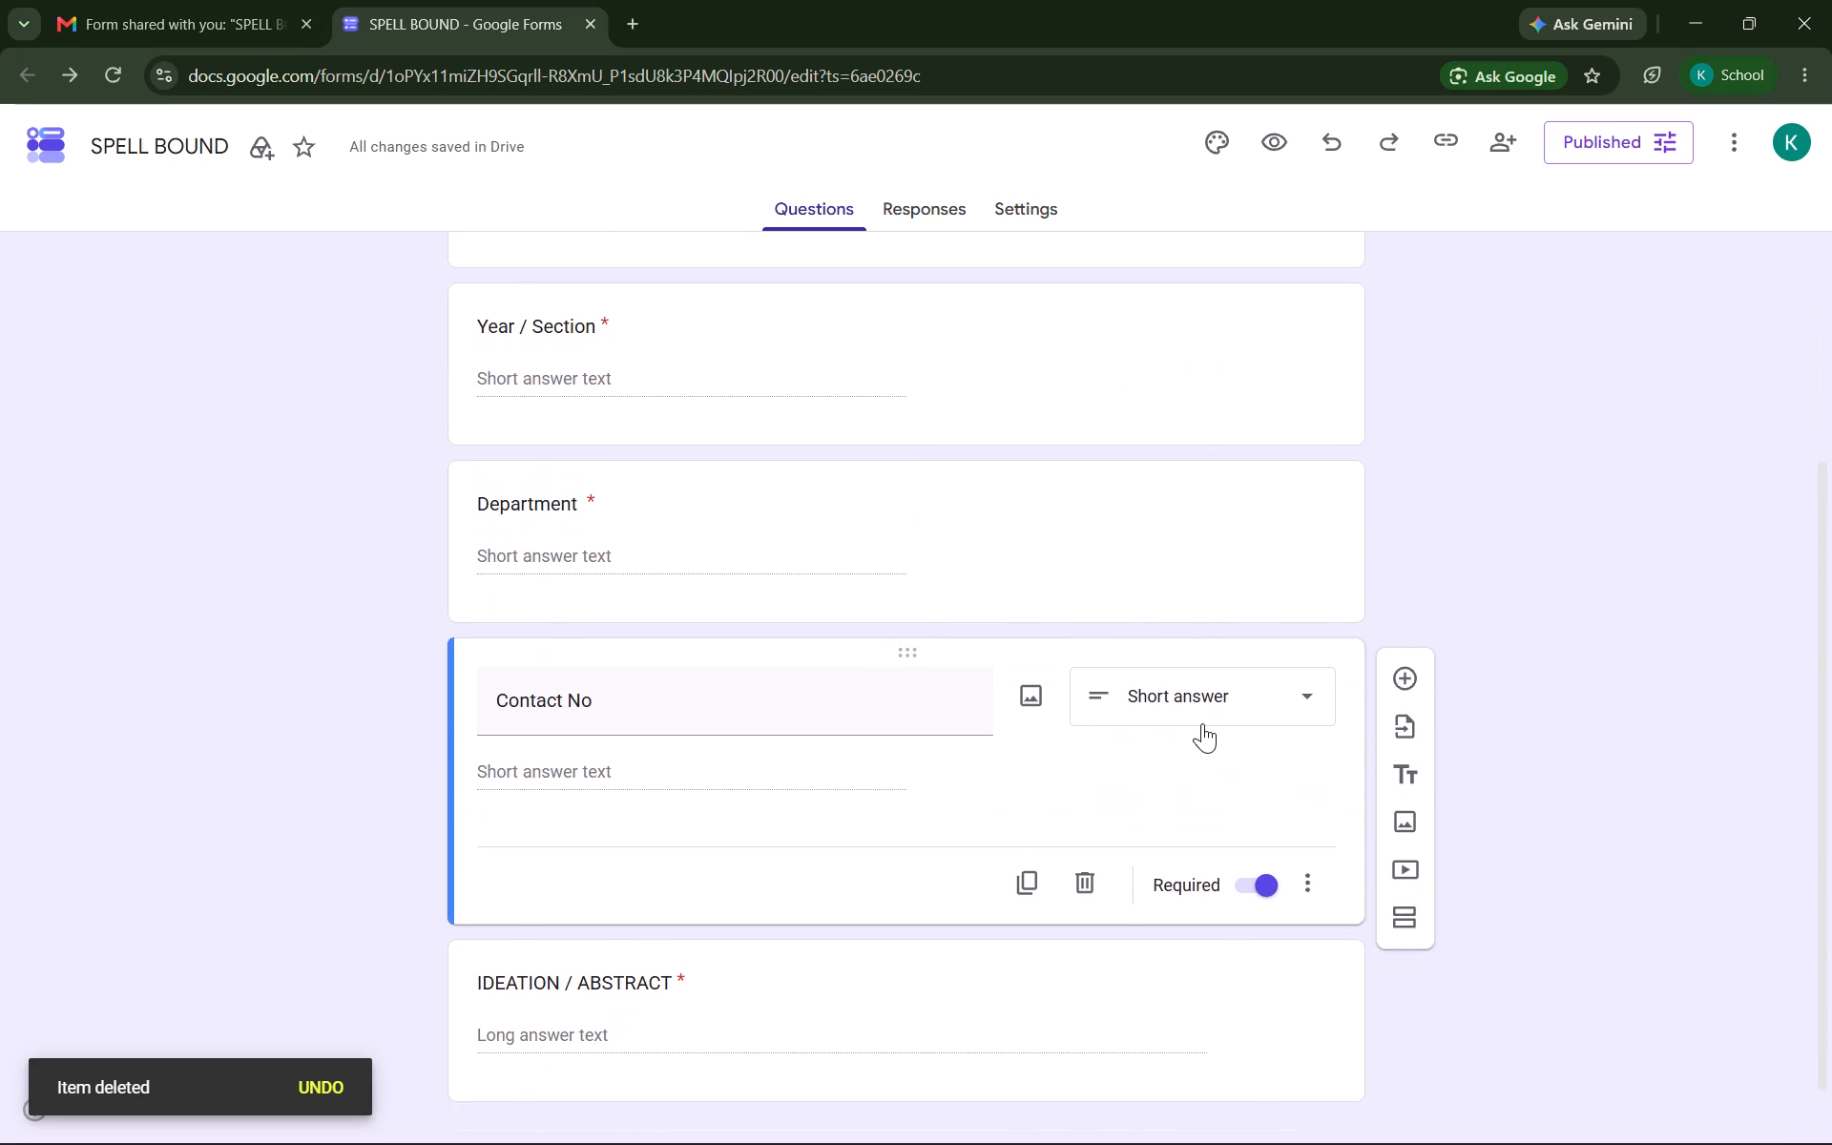
{"action": "scroll", "coordinate": [1202, 723], "scroll_direction": "down", "scroll_amount": 2}
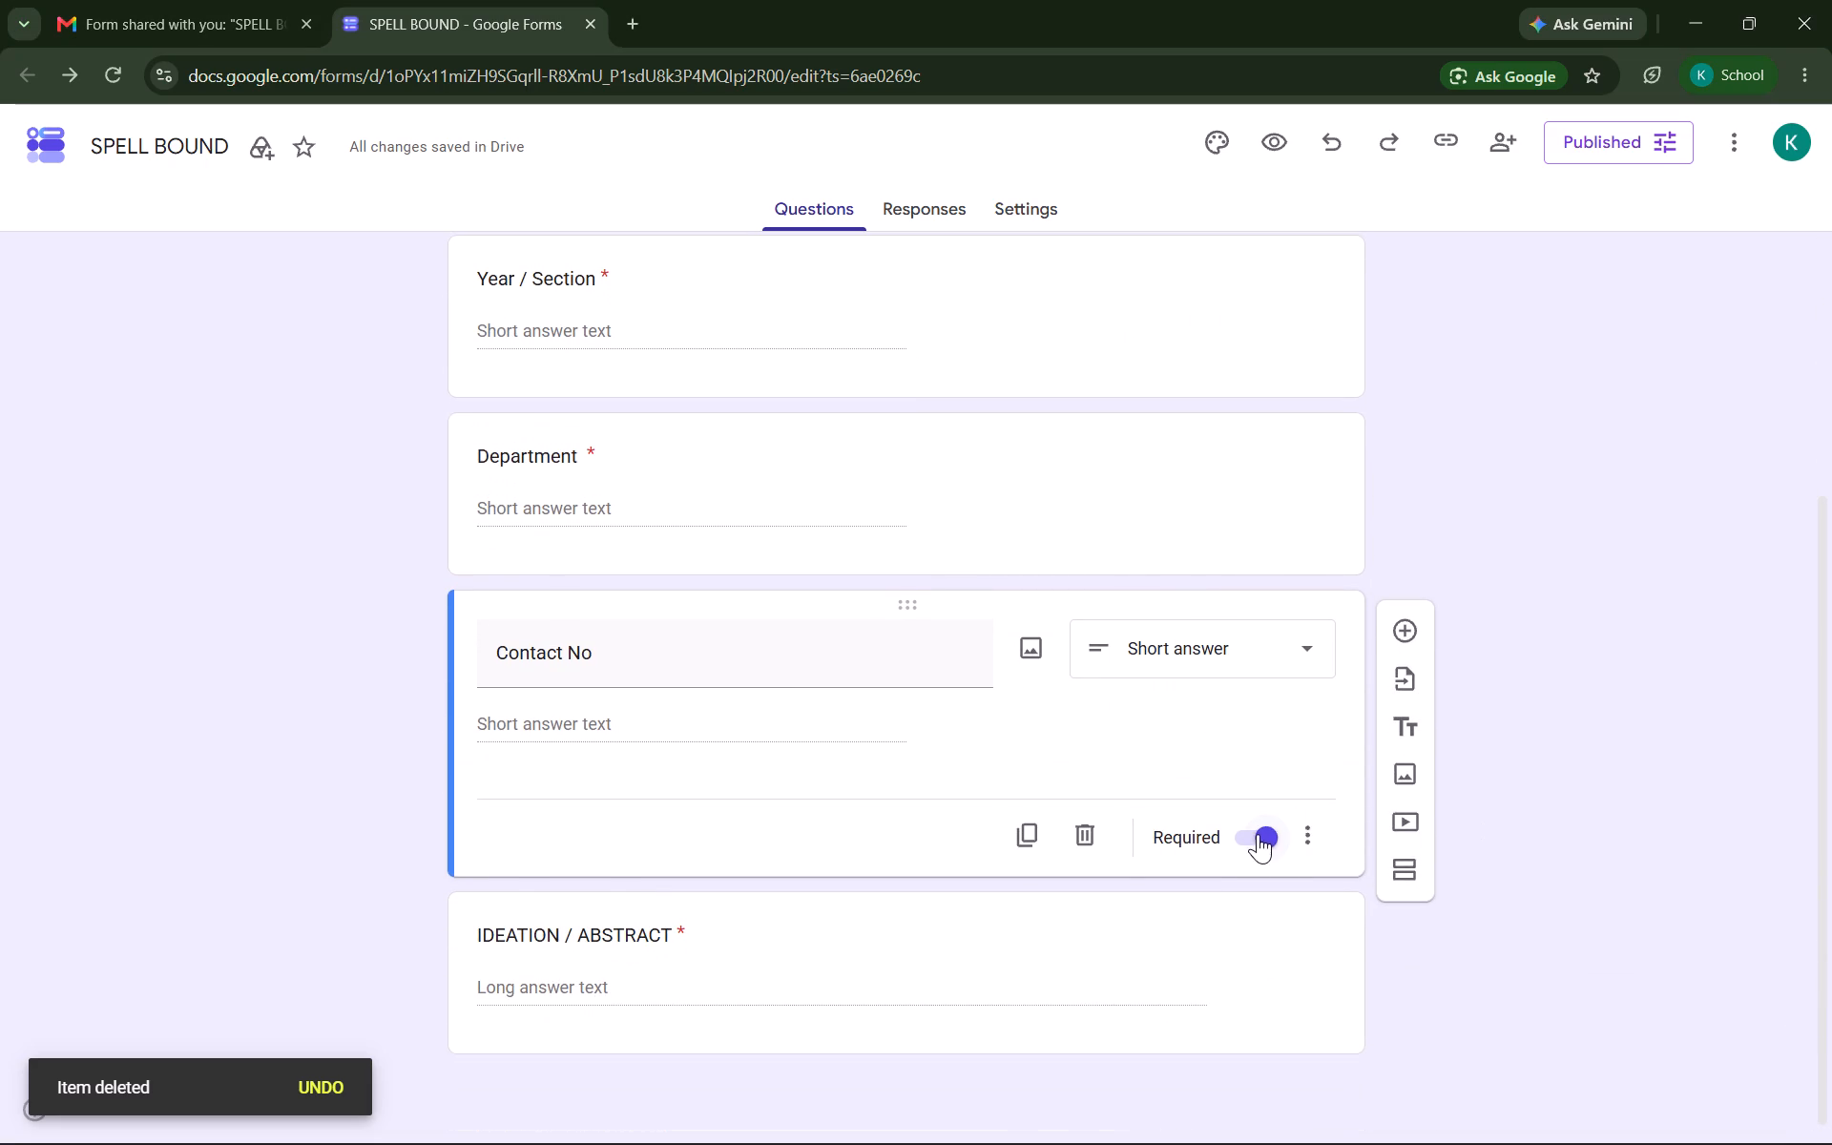
{"action": "scroll", "coordinate": [1257, 814], "scroll_direction": "up", "scroll_amount": 4}
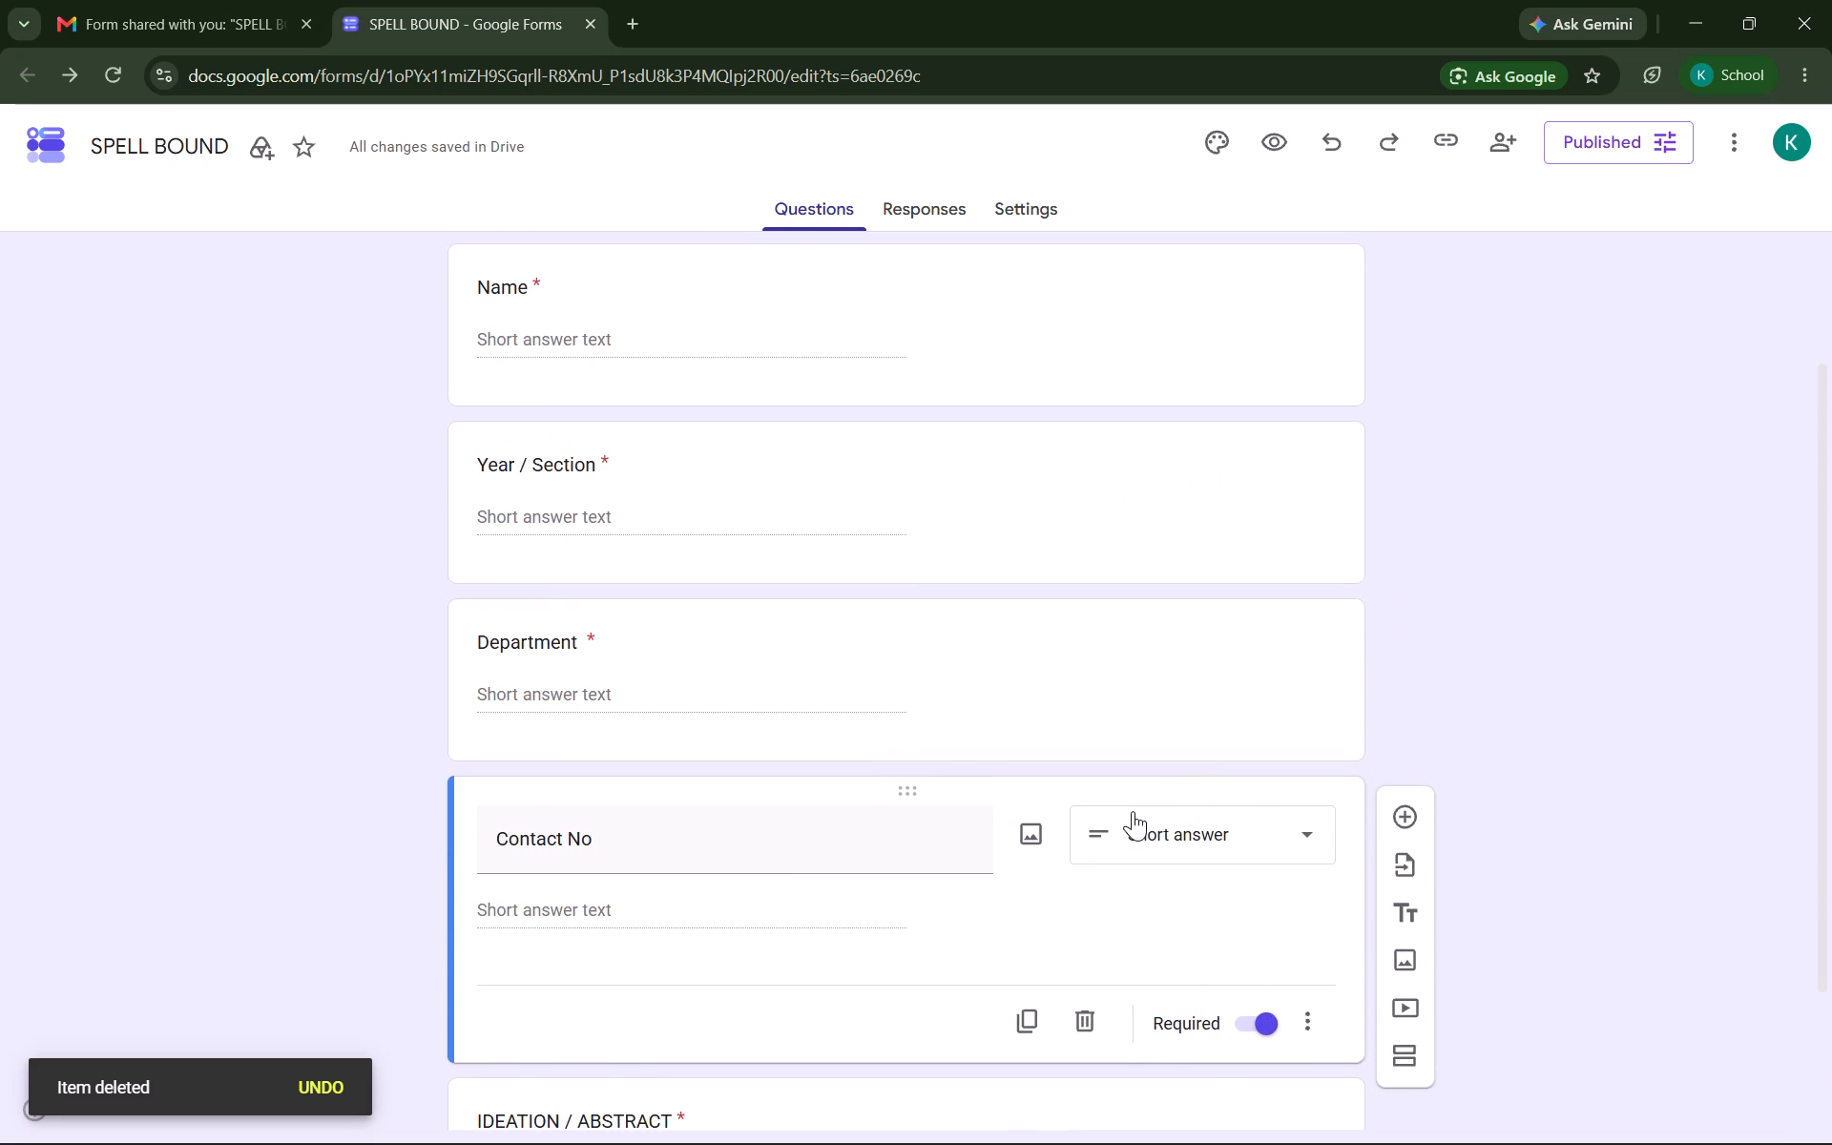
{"action": "scroll", "coordinate": [1133, 811], "scroll_direction": "up", "scroll_amount": 3}
{"action": "scroll", "coordinate": [1133, 811], "scroll_direction": "down", "scroll_amount": 10}
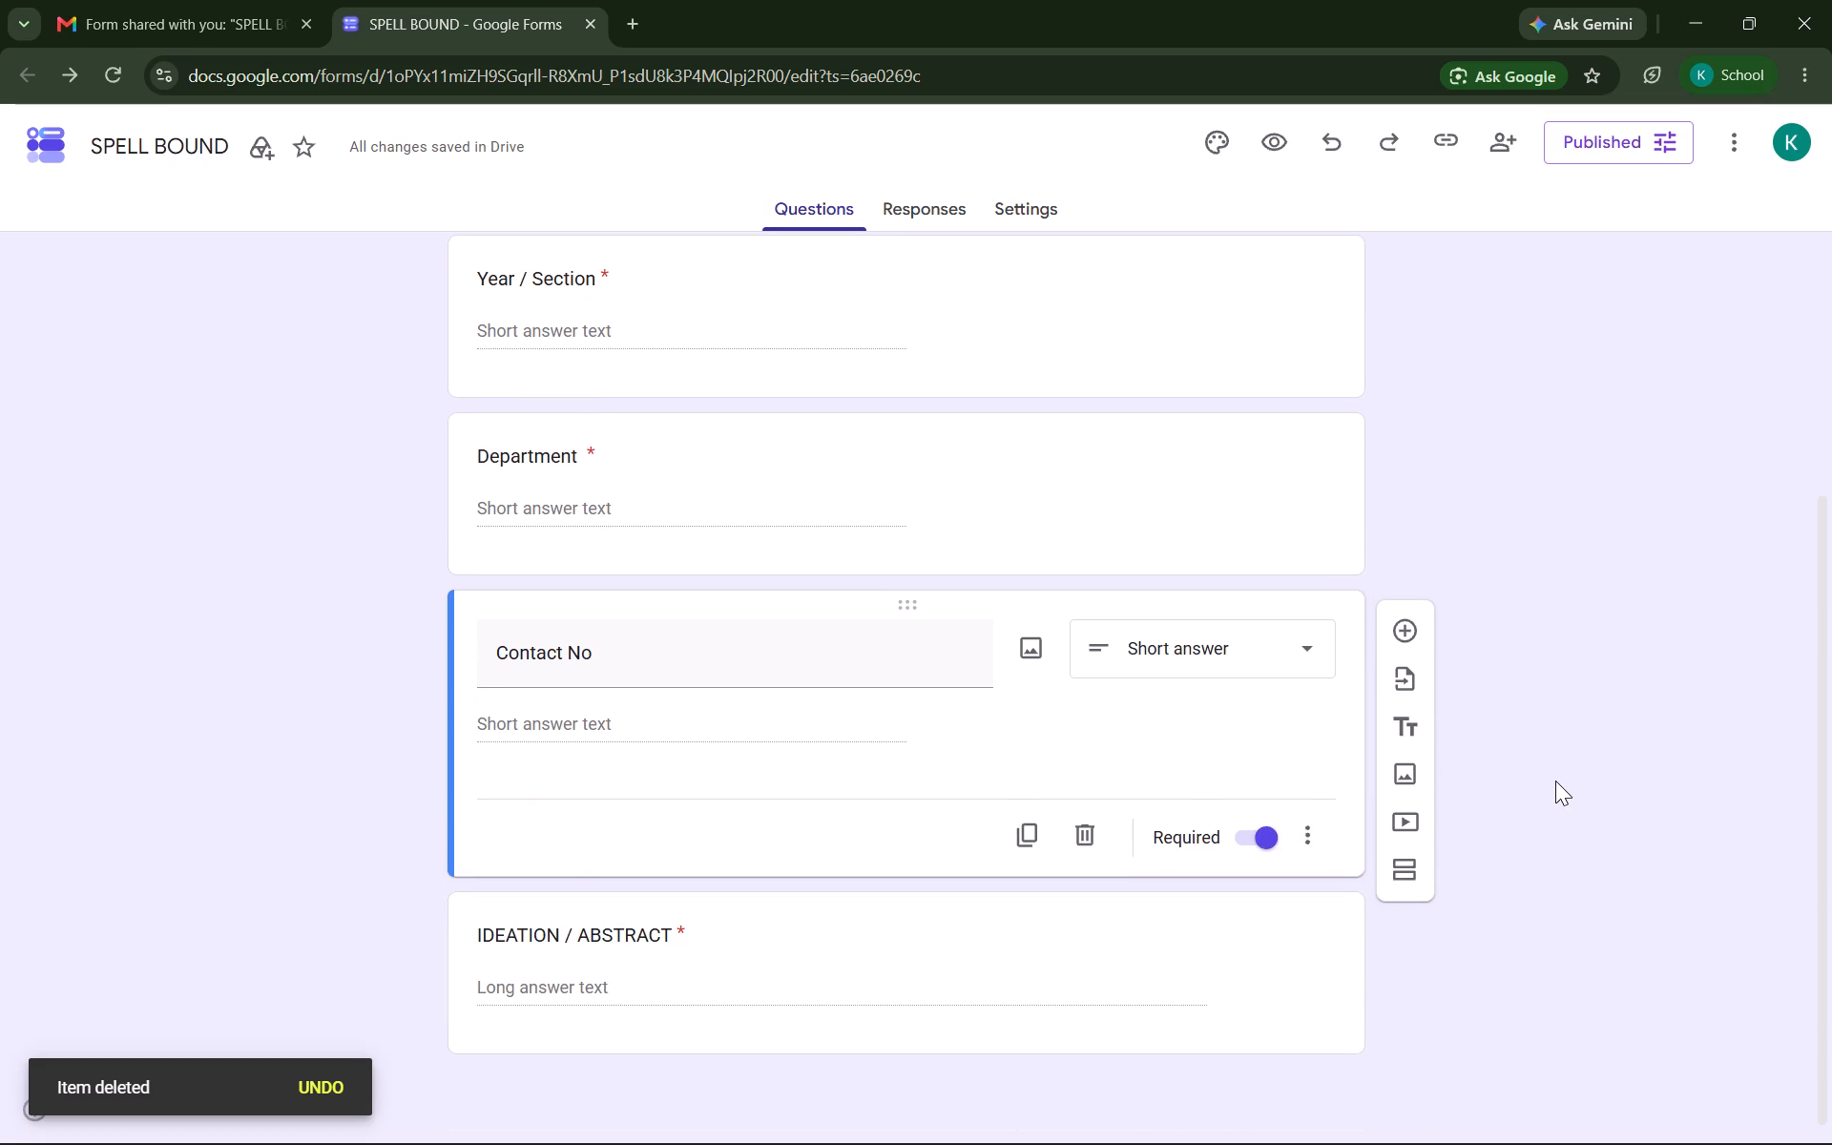
{"action": "left_click", "coordinate": [1557, 781]}
Copy the full web address of the SPELL BOUND form's edit page.
{"action": "left_click_drag", "start_coordinate": [929, 77], "coordinate": [333, 52]}
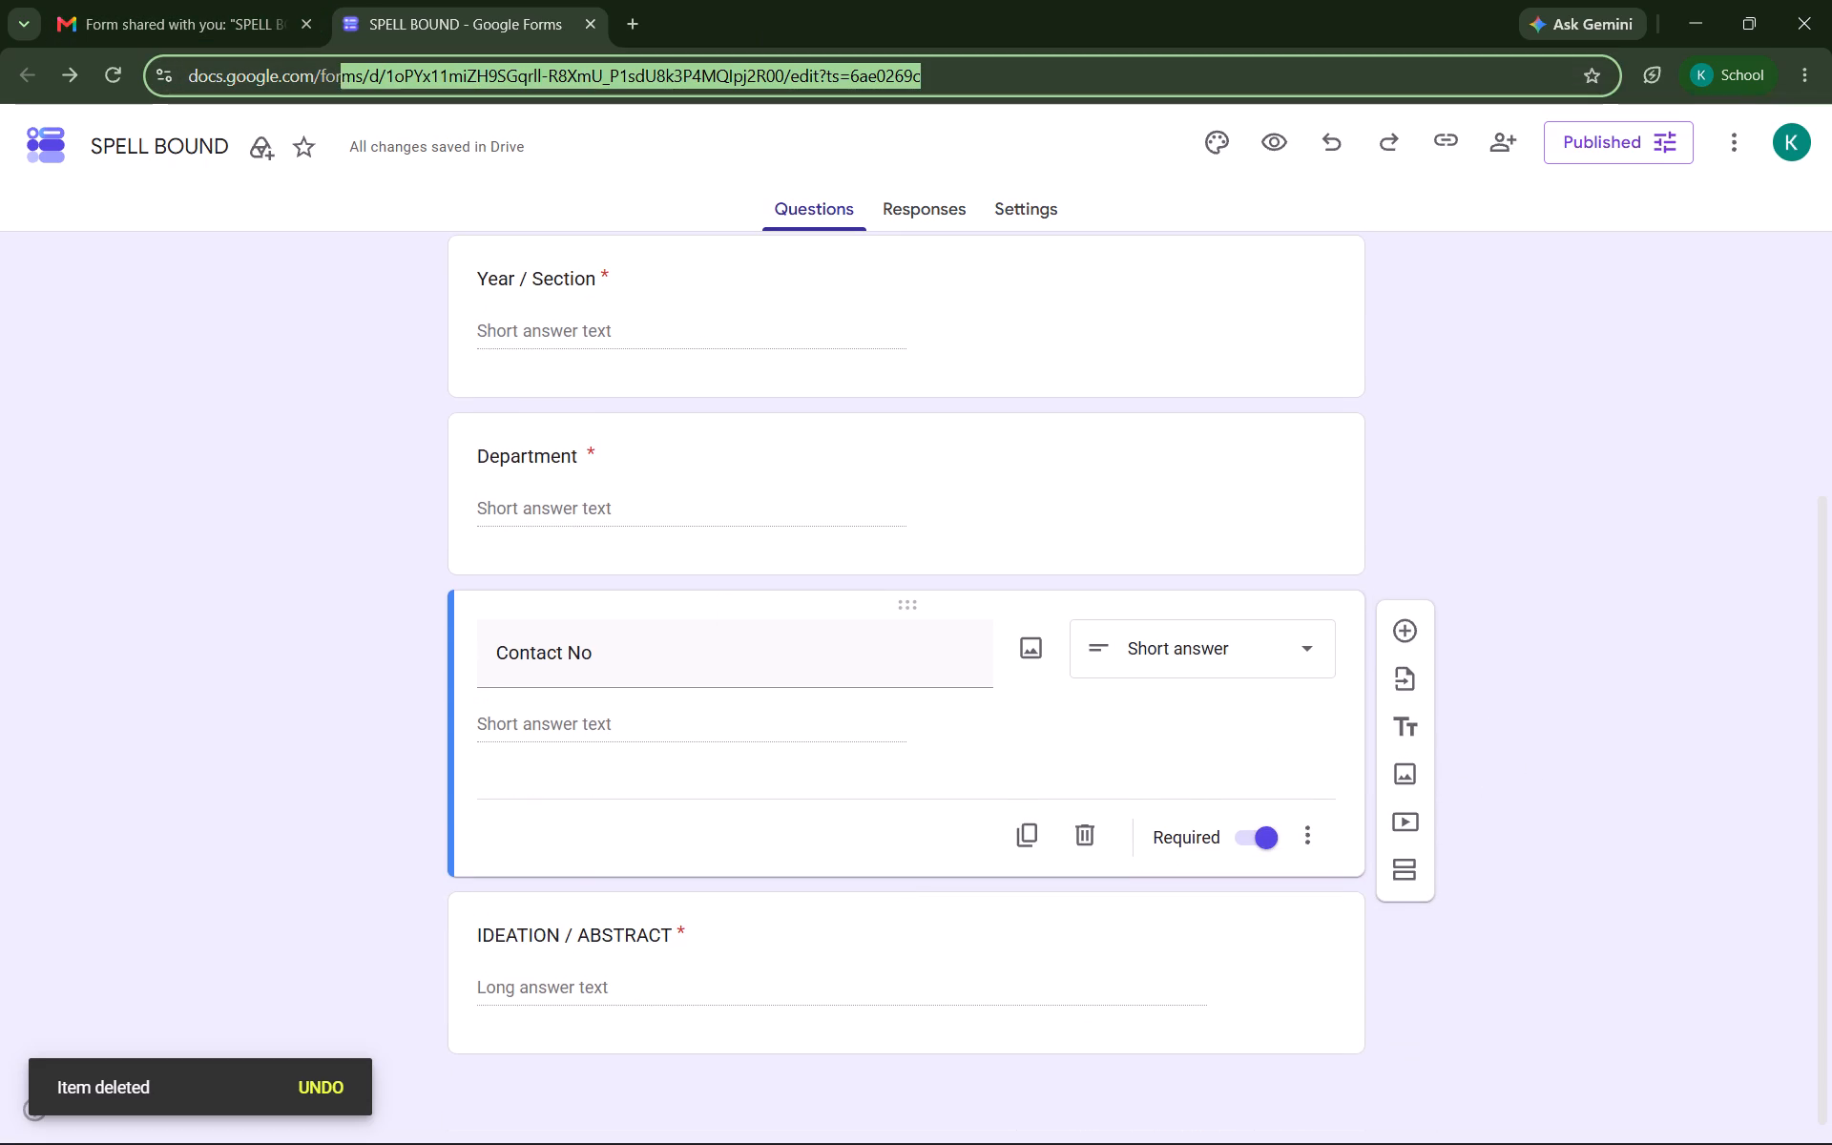
{"action": "left_click_drag", "start_coordinate": [333, 52], "coordinate": [172, 72]}
{"action": "key", "text": "ctrl+c"}
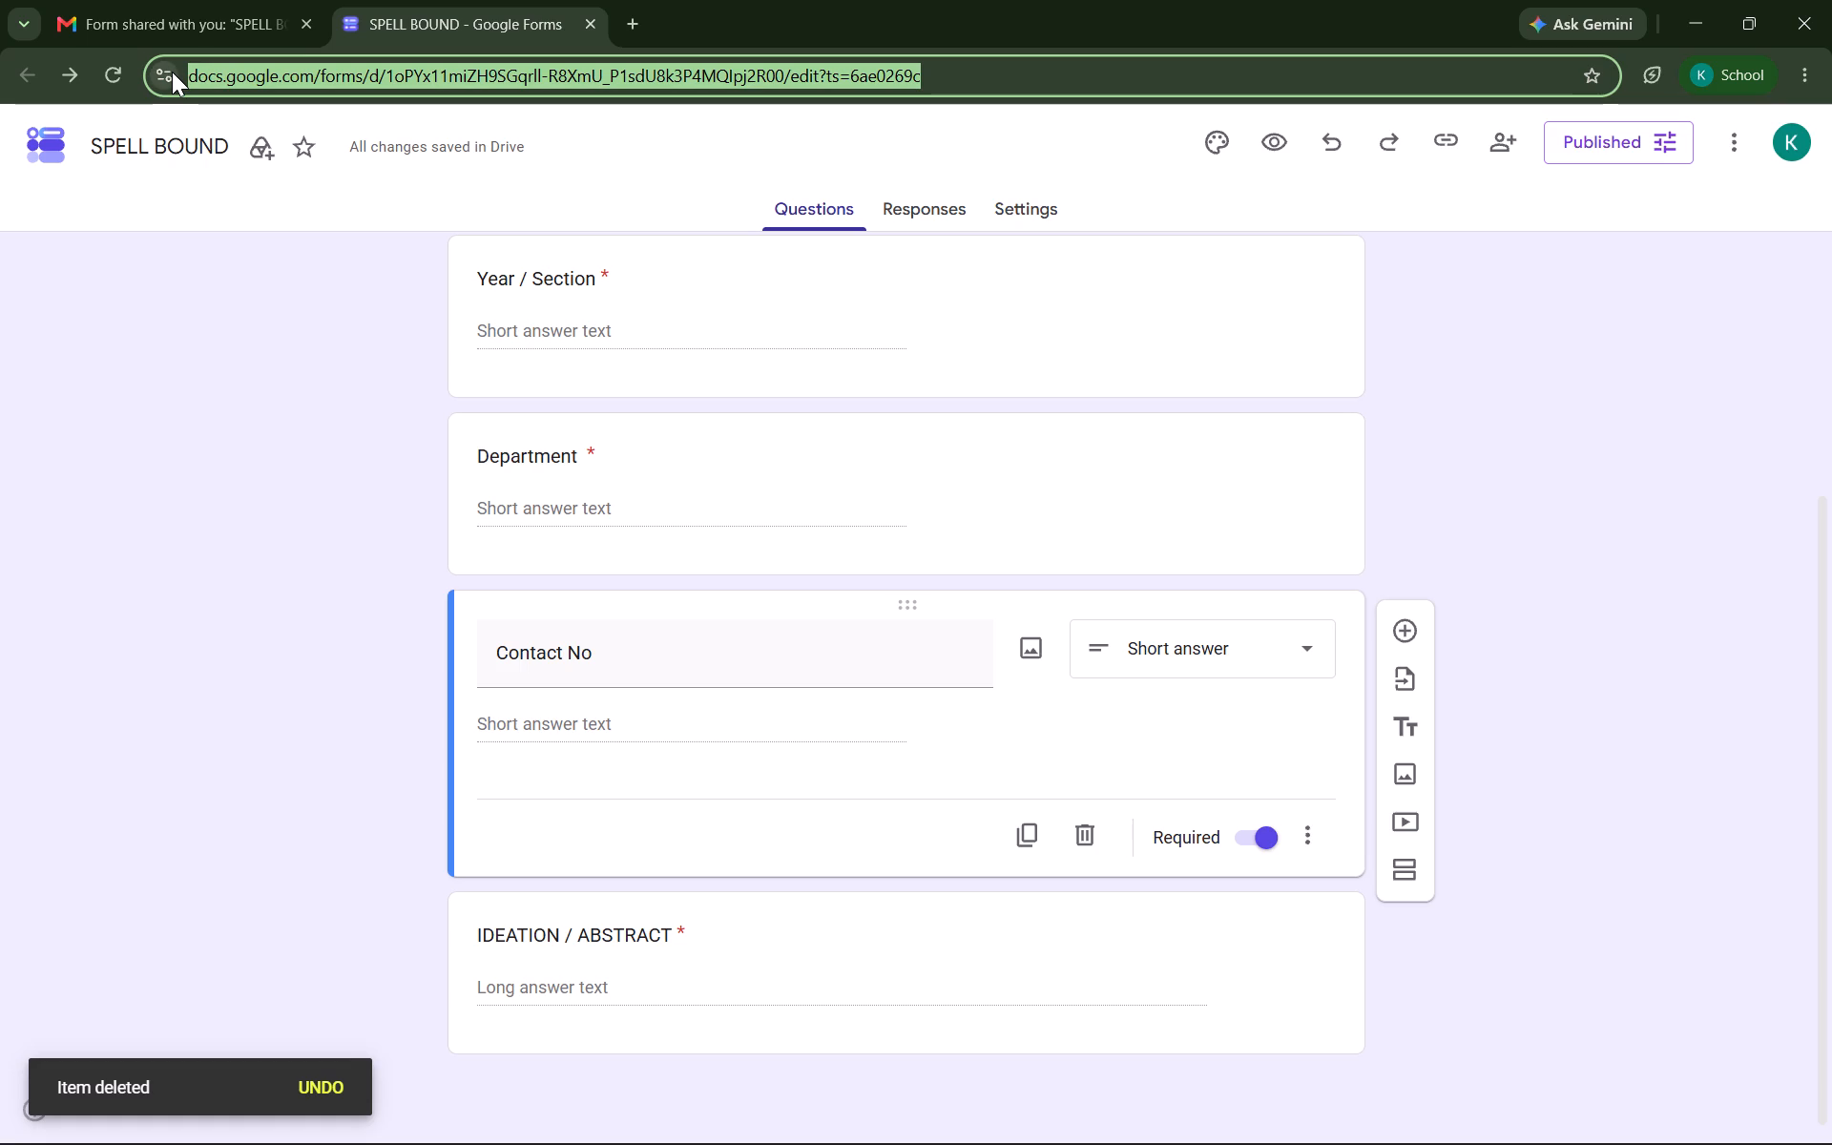
Check the "Form shared with you: SPELL BOUND" email in Gmail, dismissing the desktop notifications prompt, and return to the form.
{"action": "left_click", "coordinate": [178, 30]}
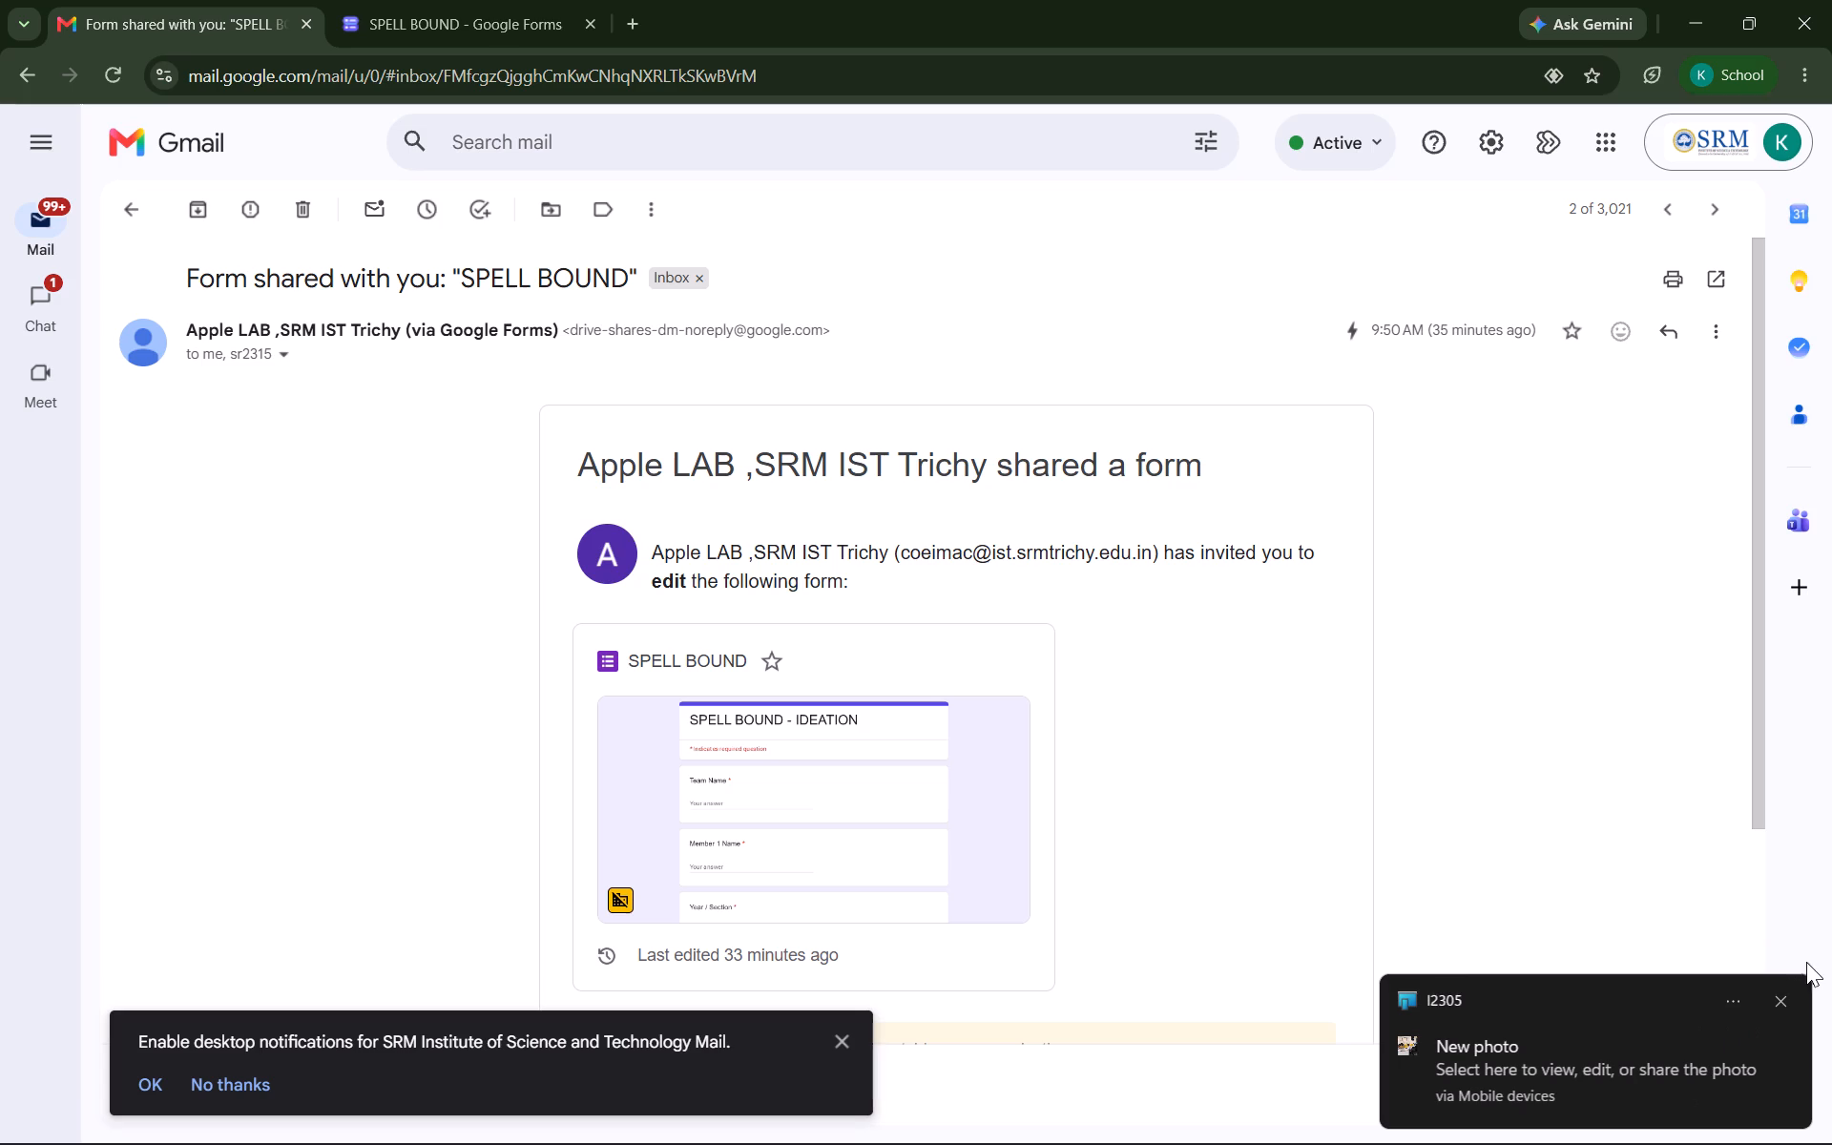
{"action": "left_click", "coordinate": [1684, 1043]}
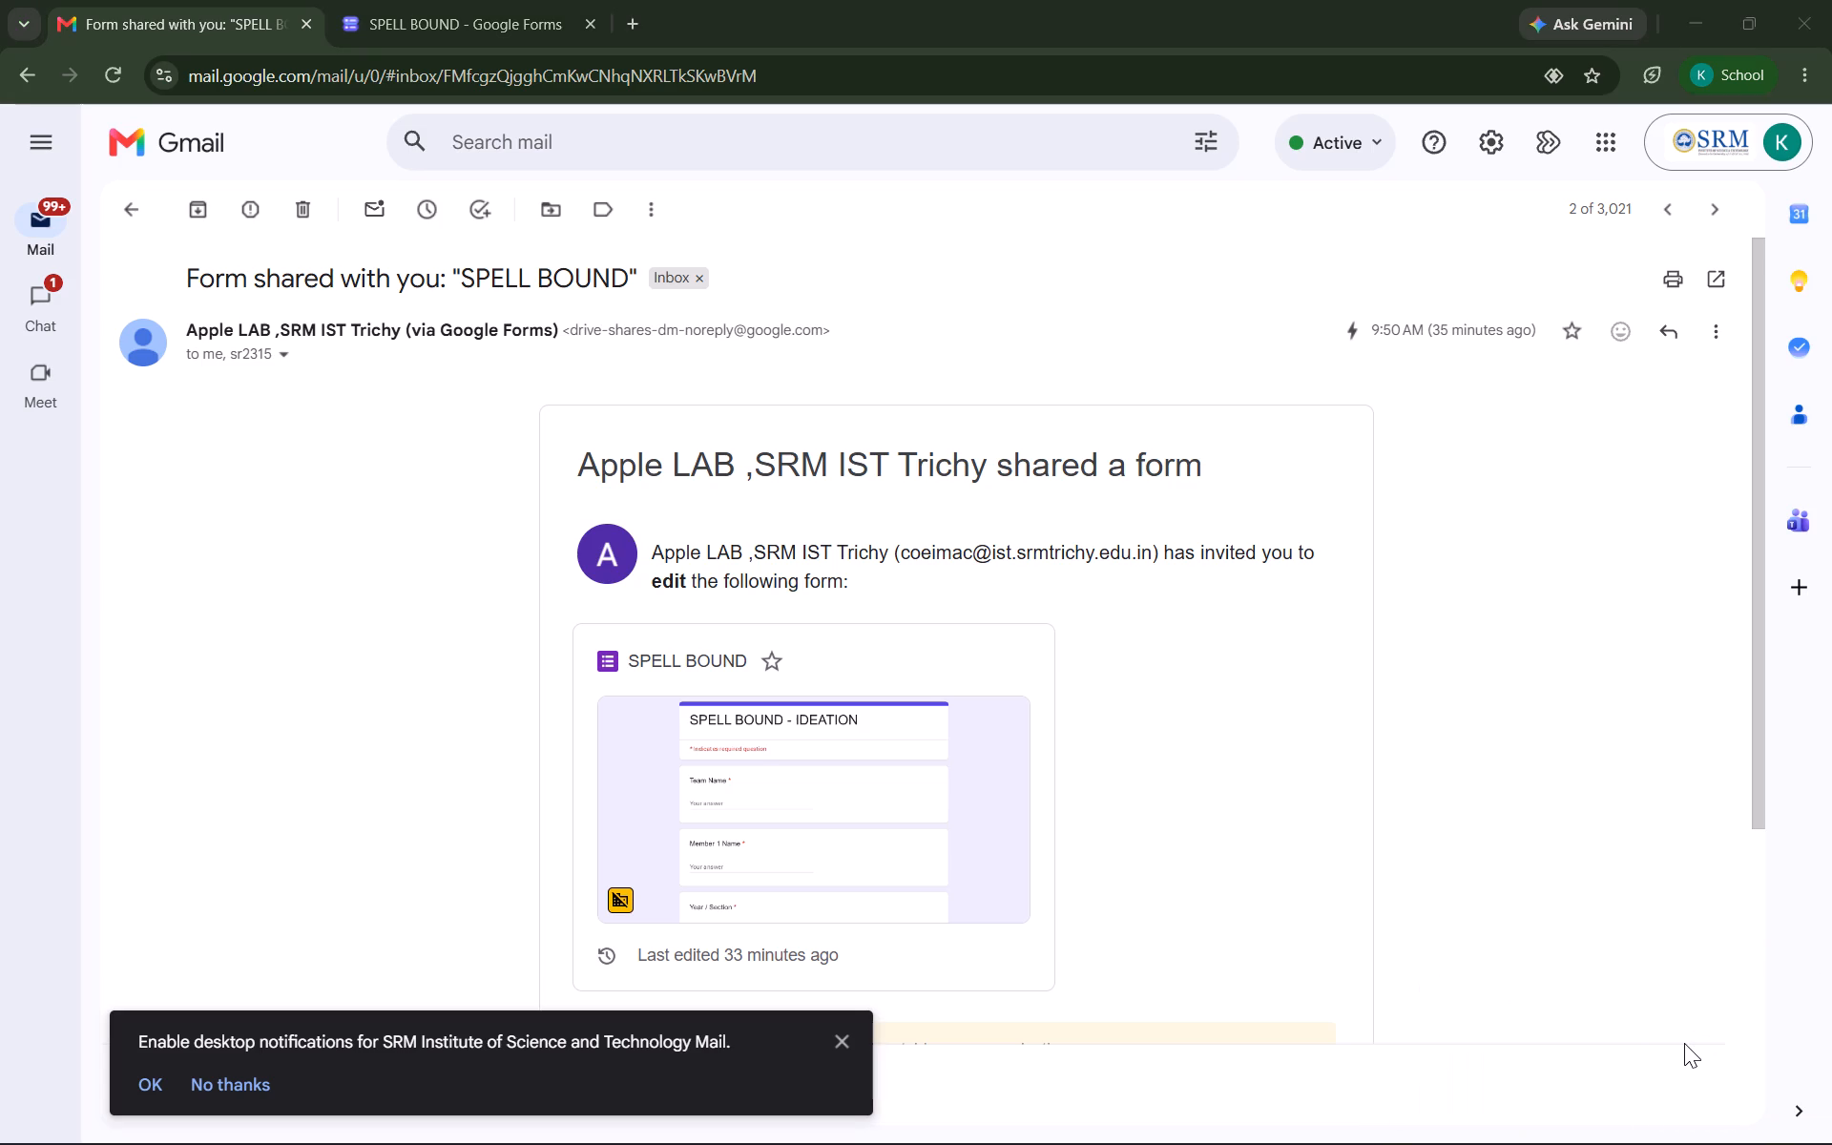
{"action": "left_click", "coordinate": [850, 1044]}
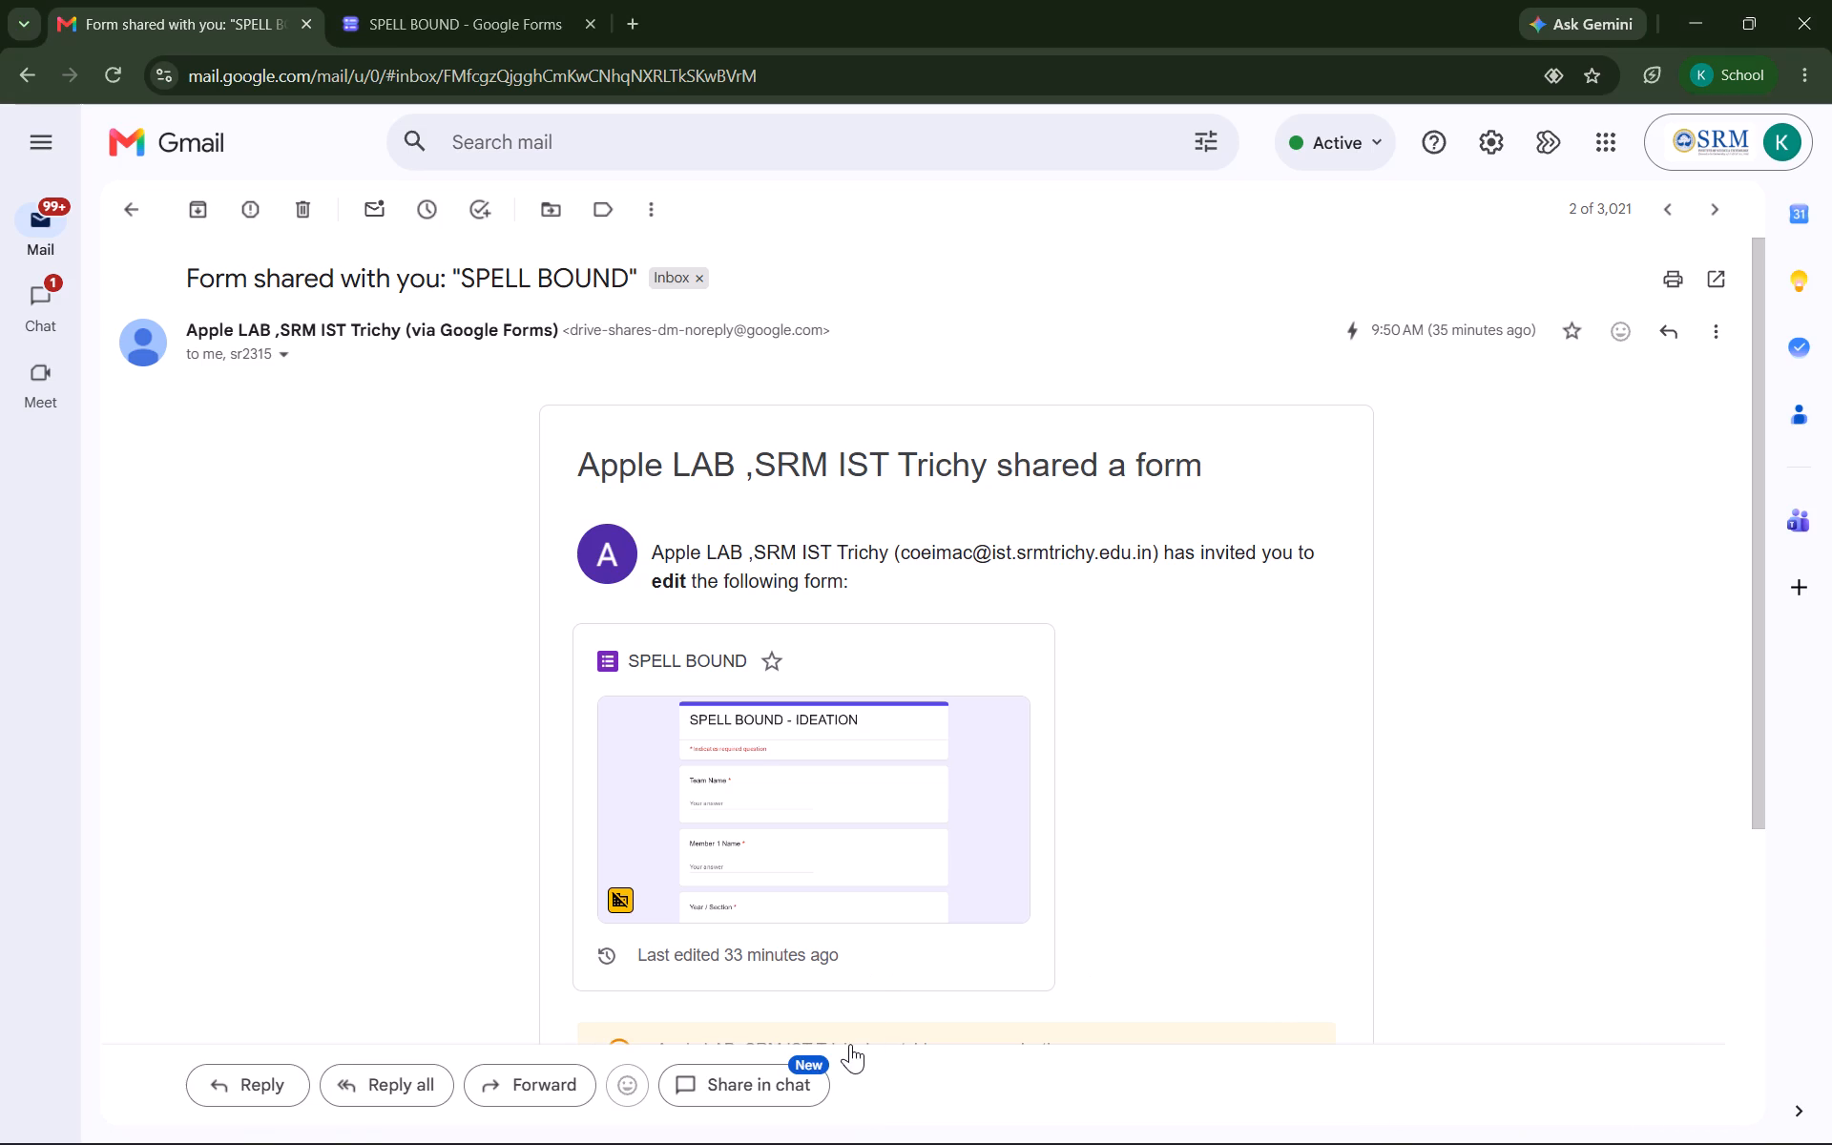
{"action": "scroll", "coordinate": [1283, 772], "scroll_direction": "down", "scroll_amount": 13}
{"action": "scroll", "coordinate": [1283, 772], "scroll_direction": "up", "scroll_amount": 7}
{"action": "left_click", "coordinate": [557, 0]}
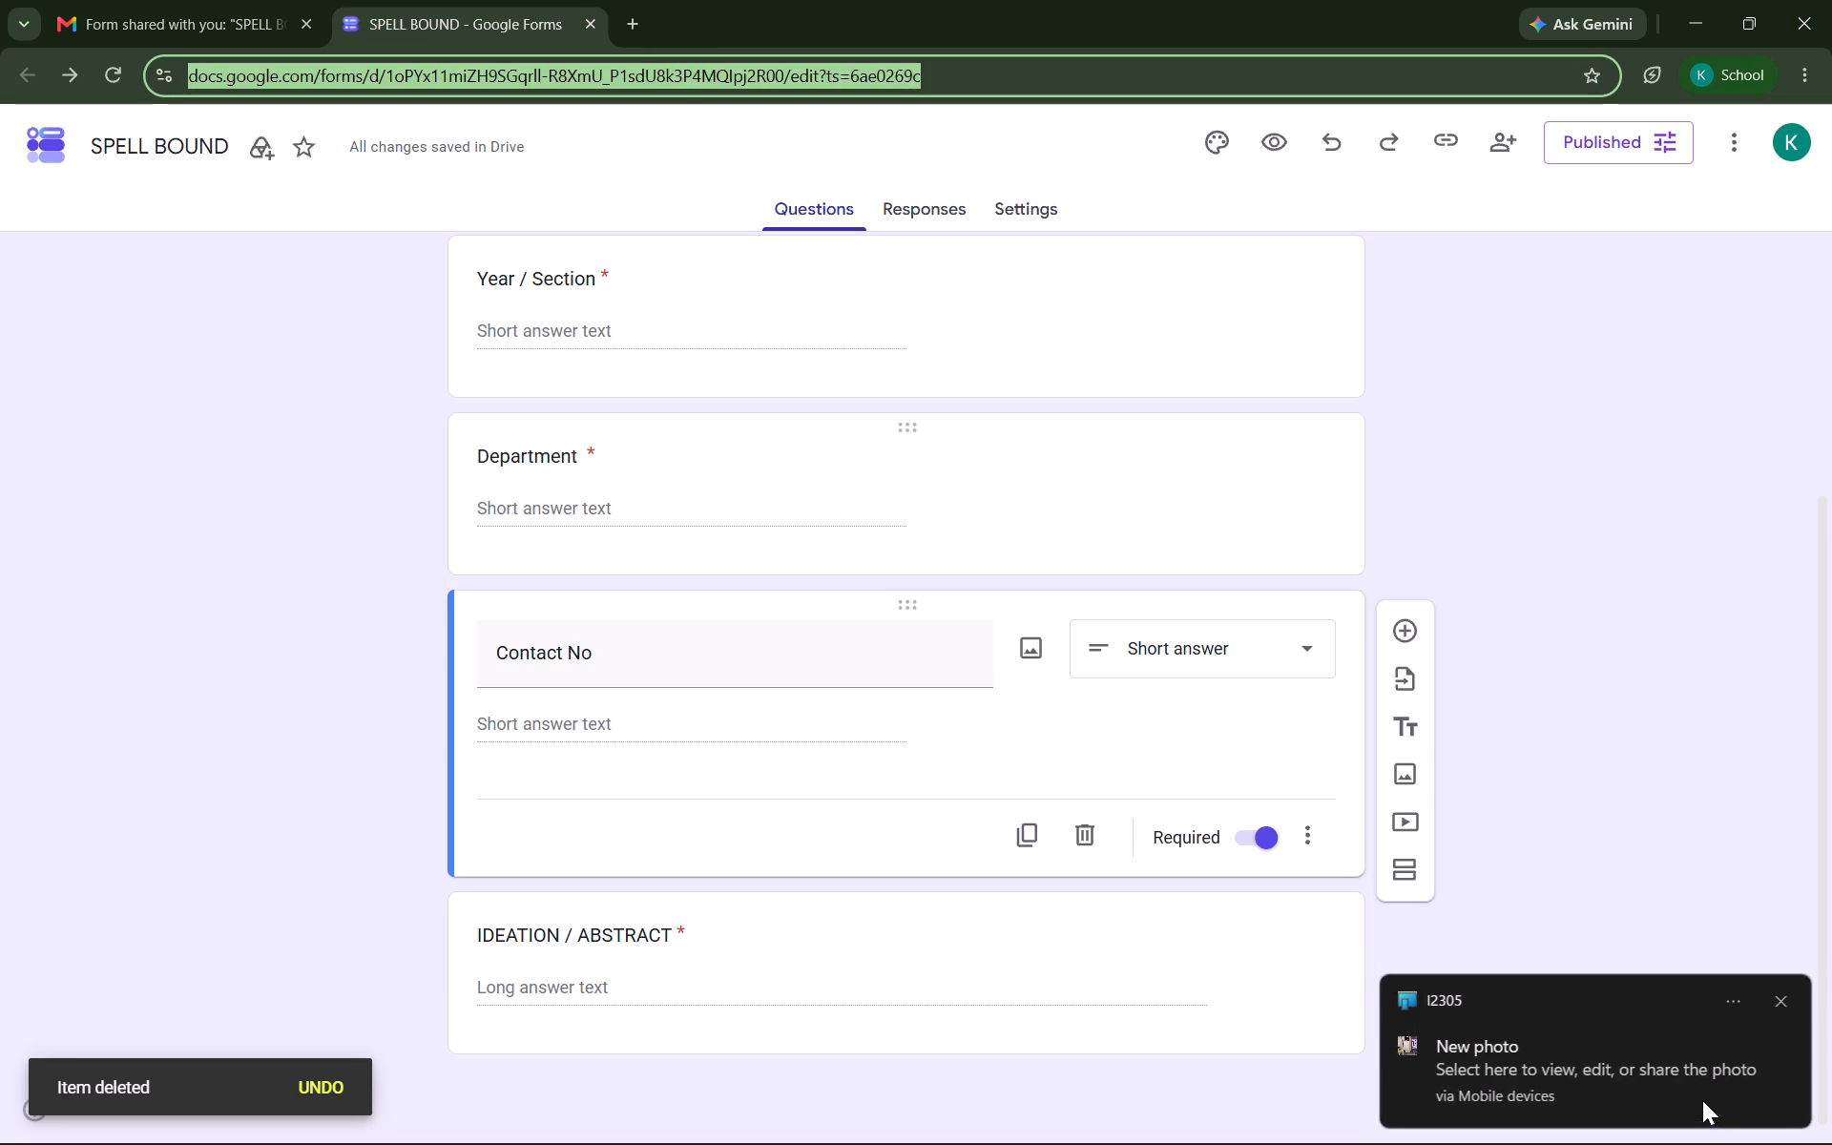
{"action": "left_click", "coordinate": [1675, 1062]}
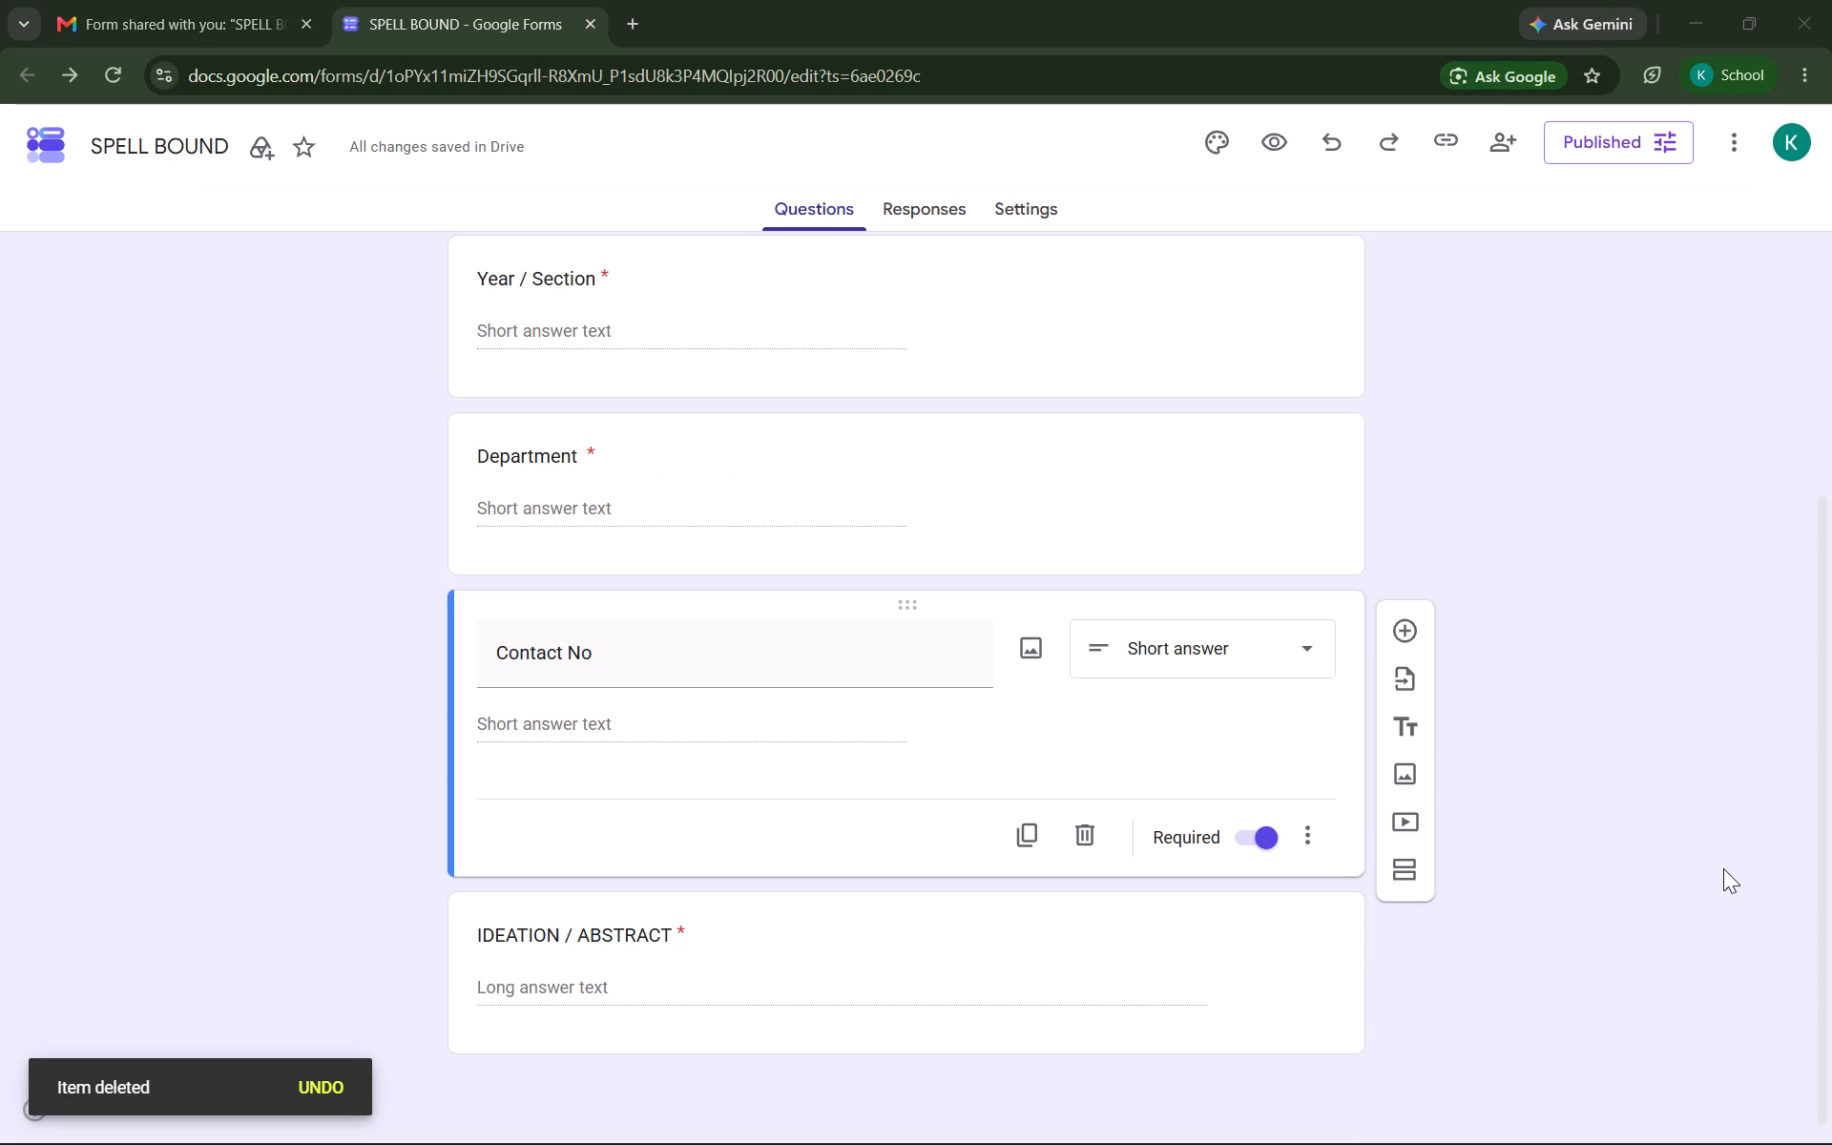